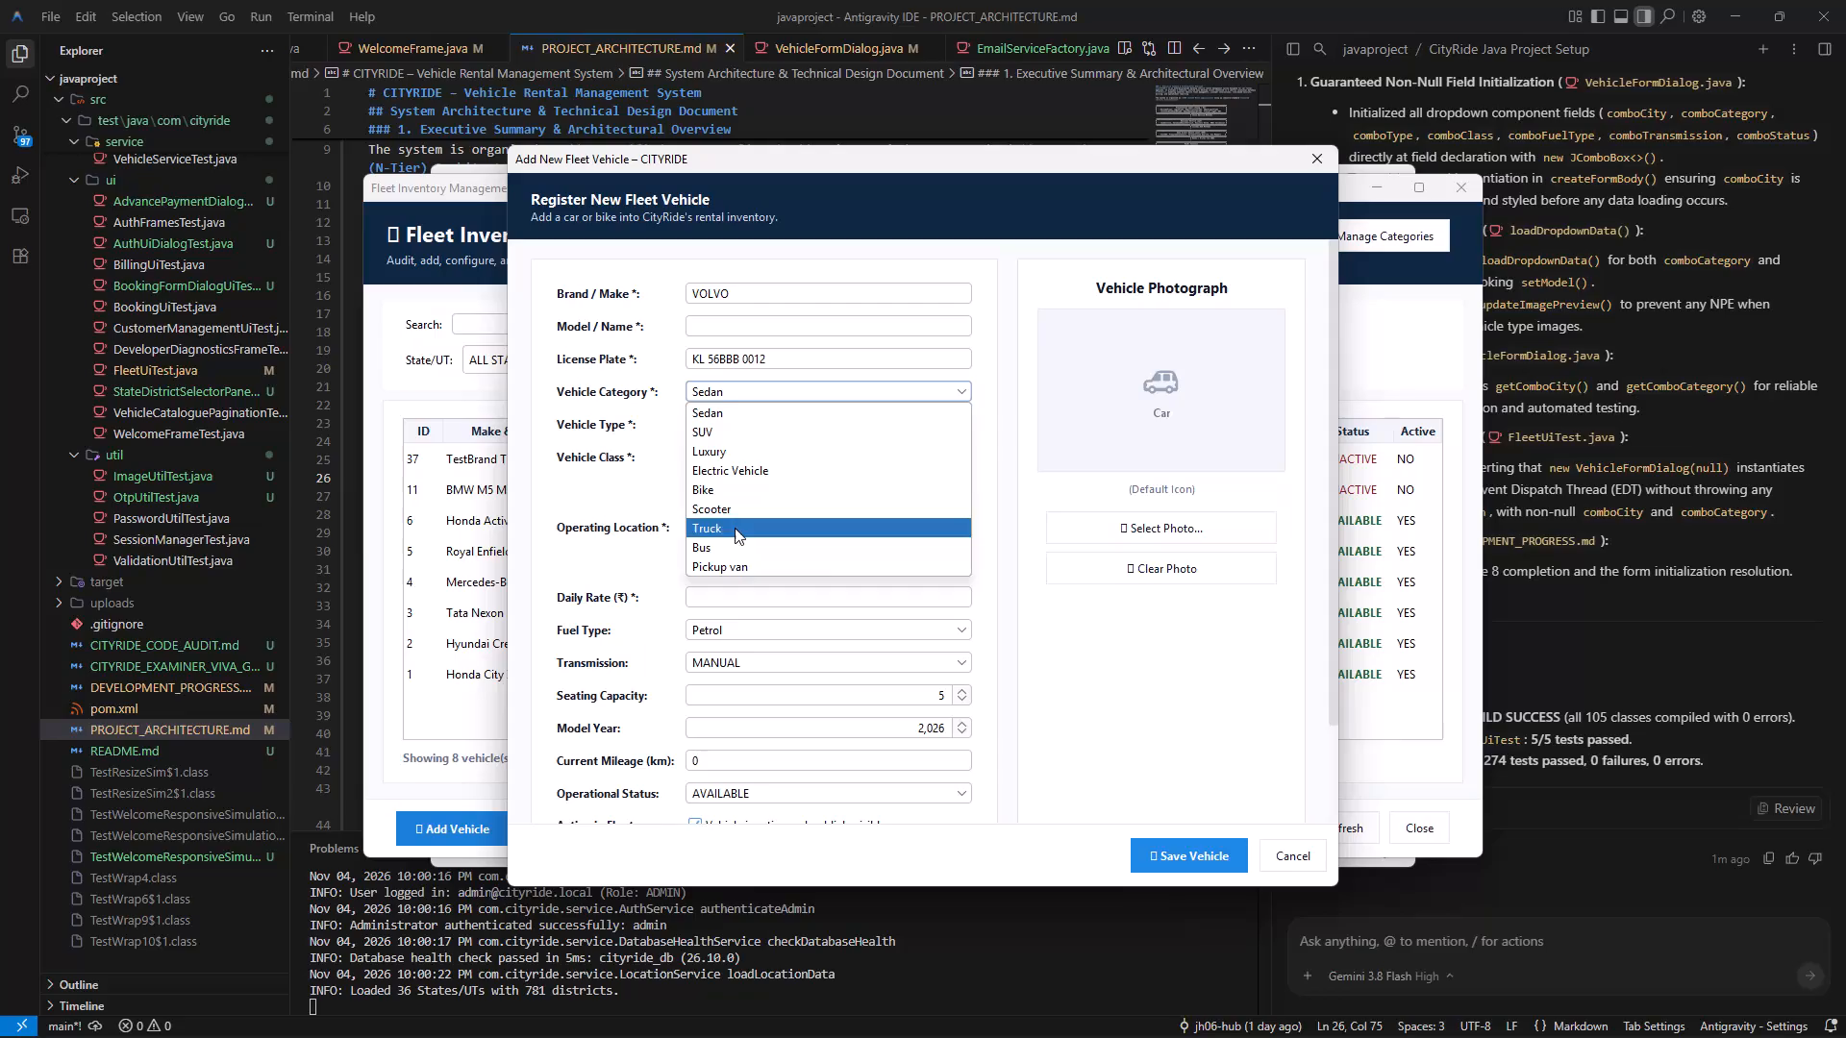
Set the new vehicle's category to Bus and its type to Tourist Bus.
{"action": "left_click", "coordinate": [731, 543]}
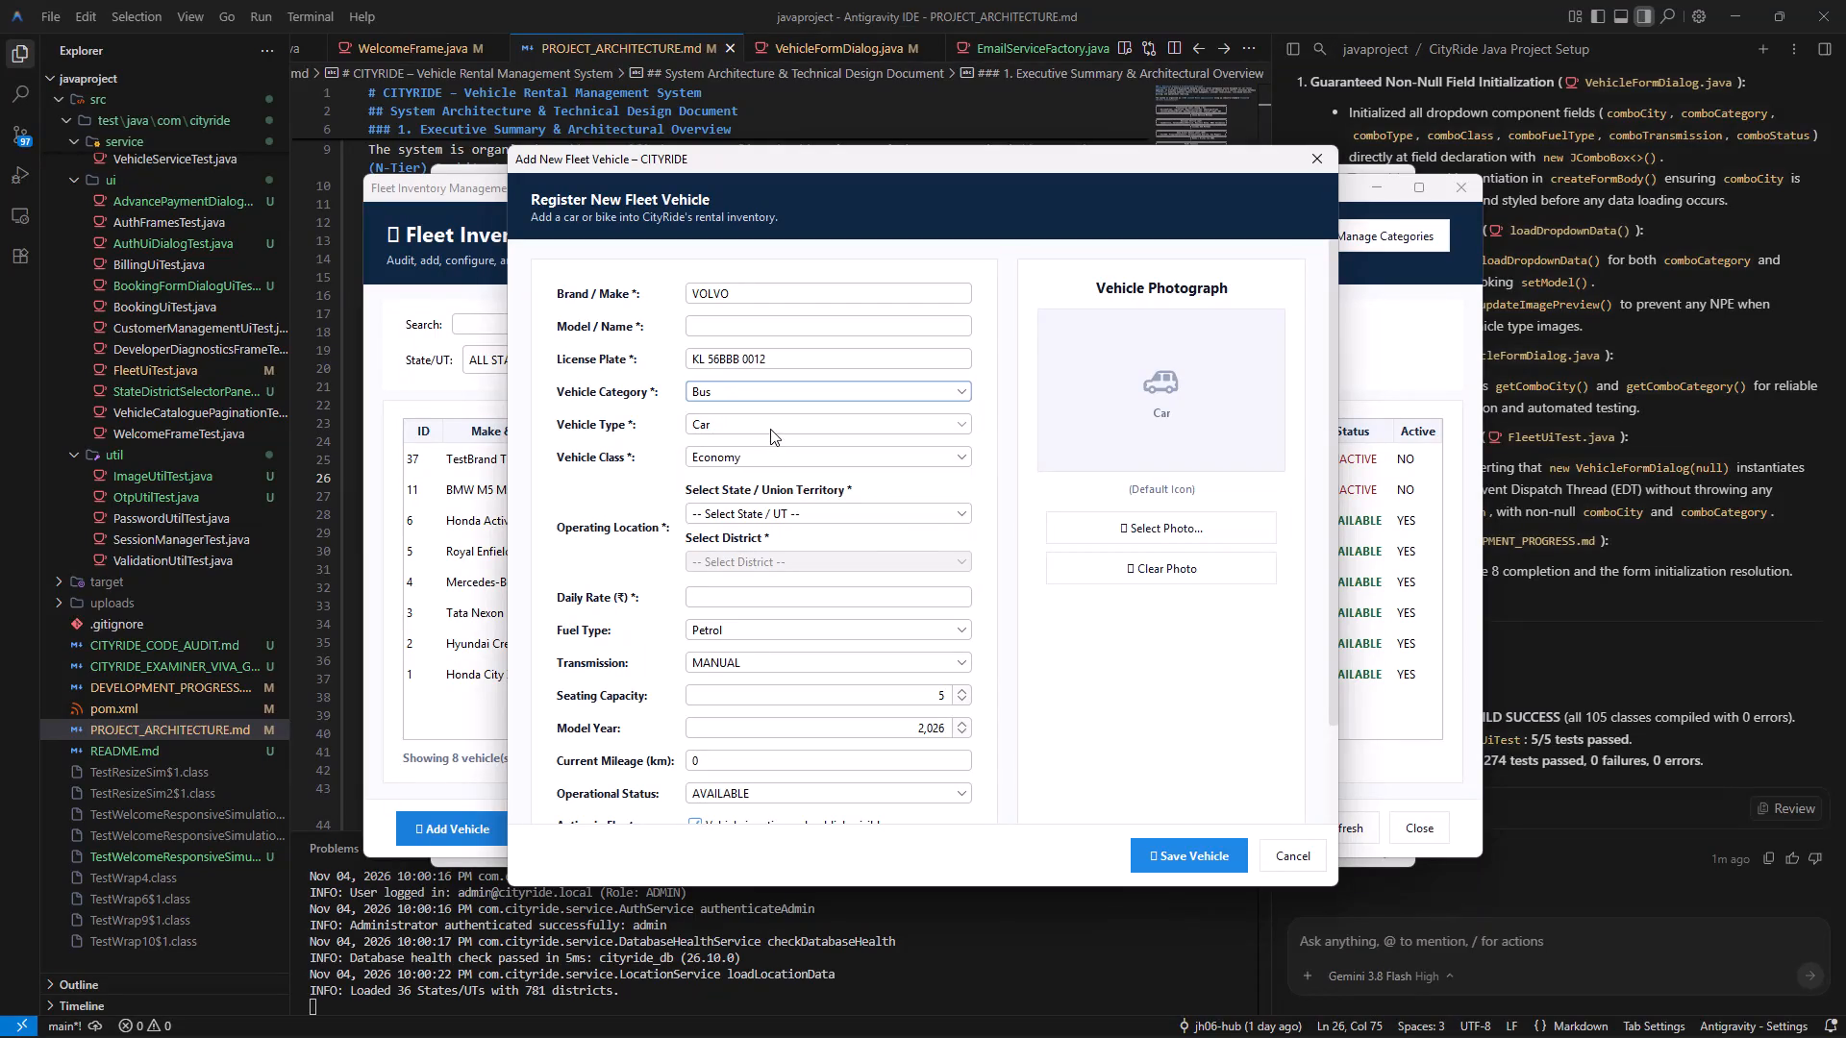
{"action": "left_click", "coordinate": [770, 429]}
{"action": "left_click", "coordinate": [749, 497]}
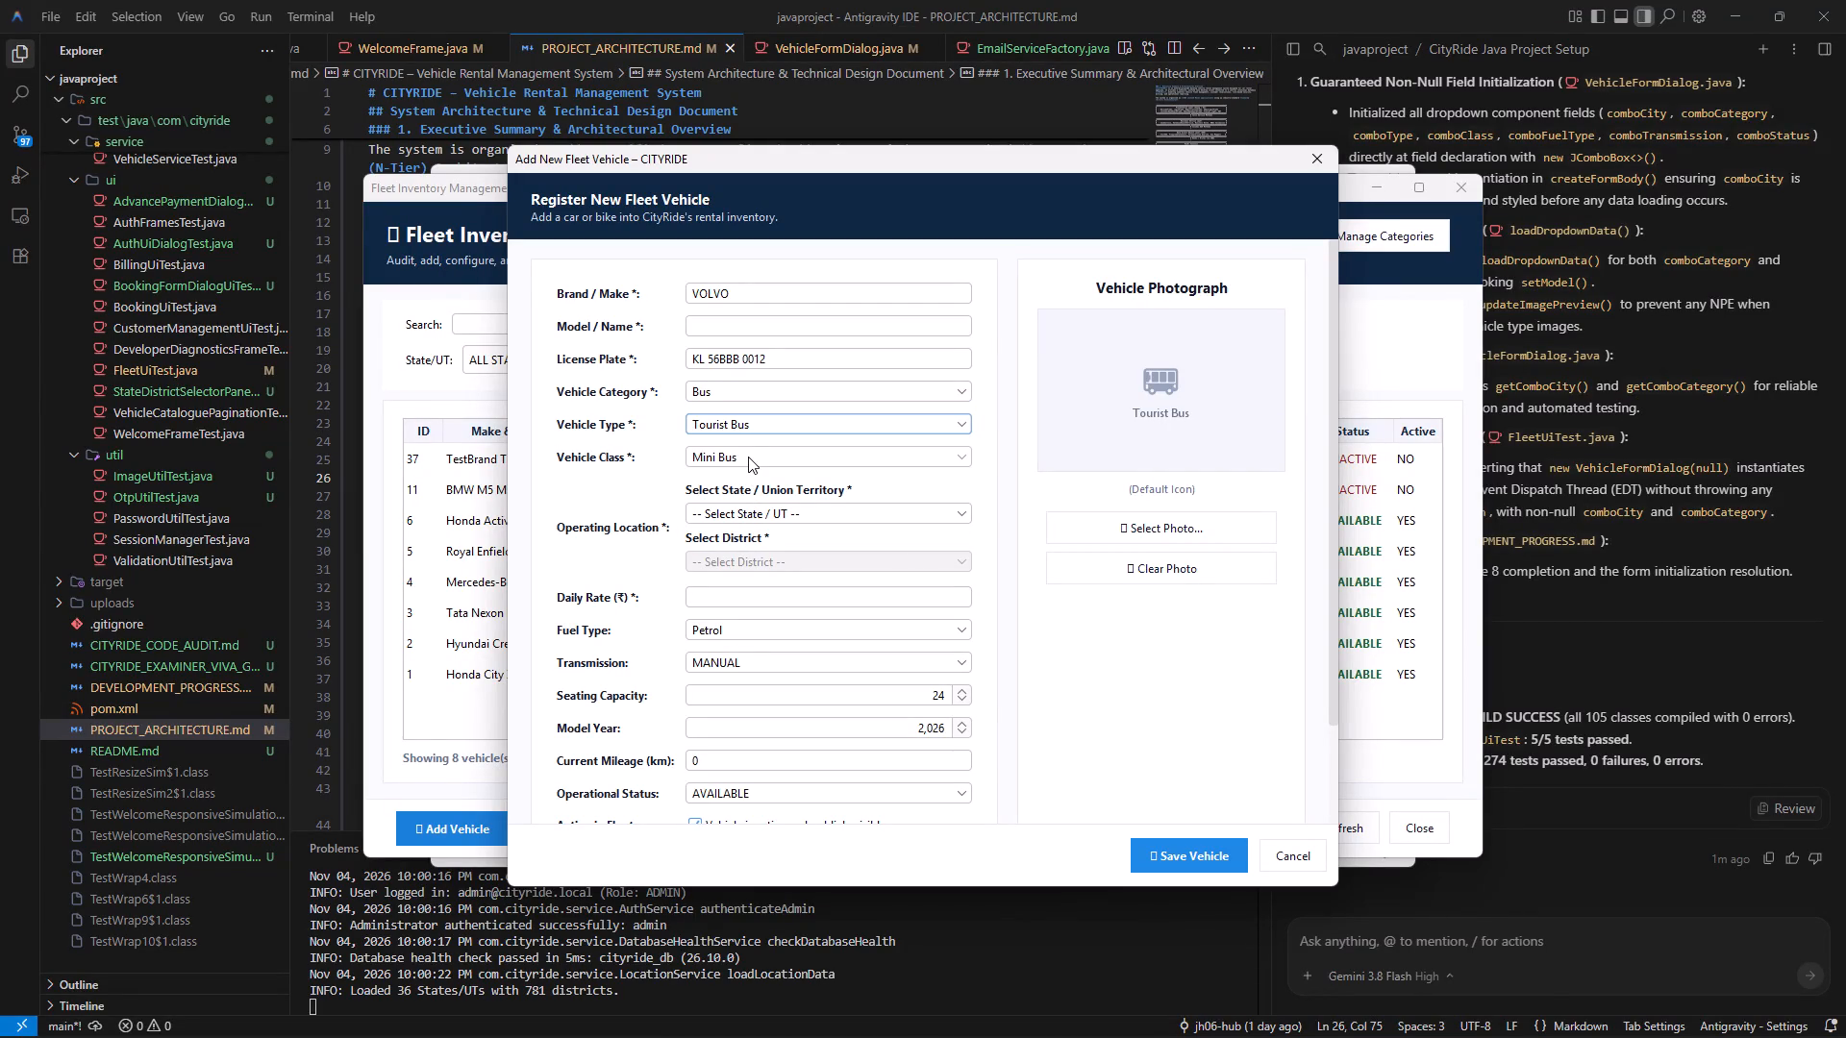
Set the vehicle's operating location to the state Kerala and the district Kozhikode.
{"action": "left_click", "coordinate": [753, 511]}
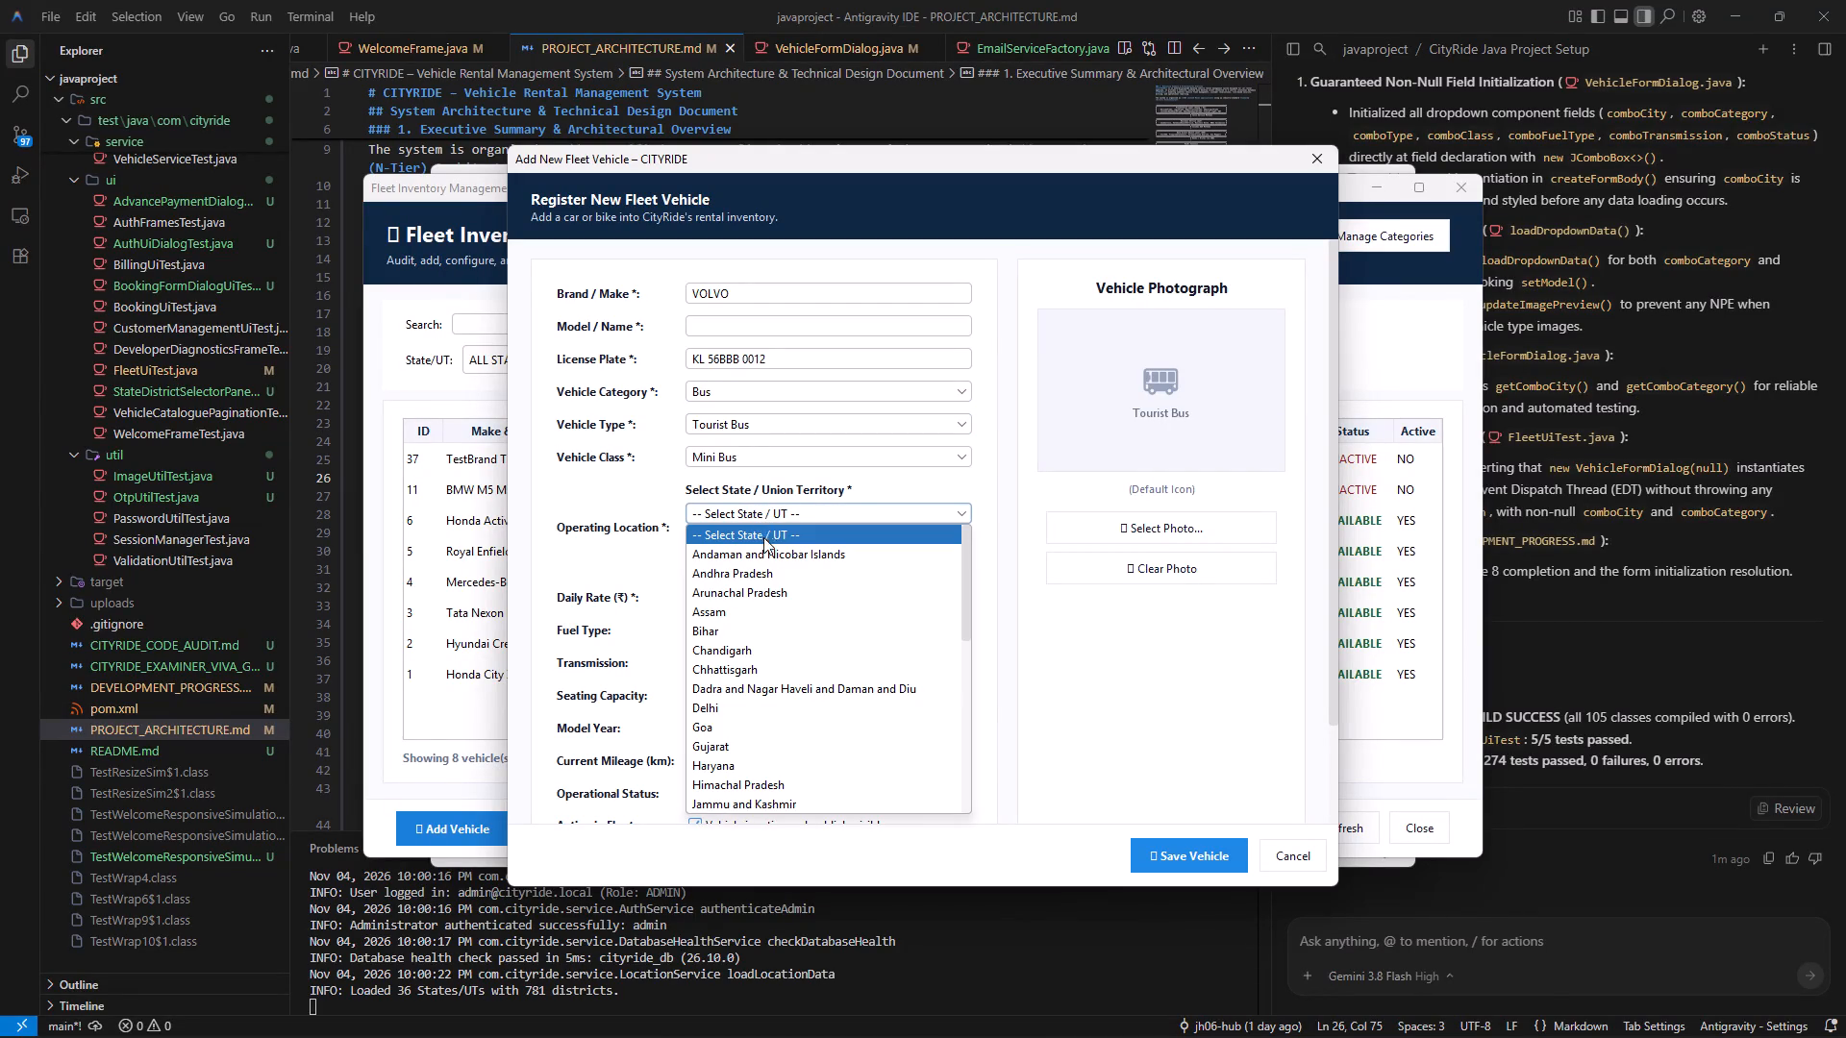
{"action": "scroll", "coordinate": [768, 664], "scroll_direction": "down", "scroll_amount": 15}
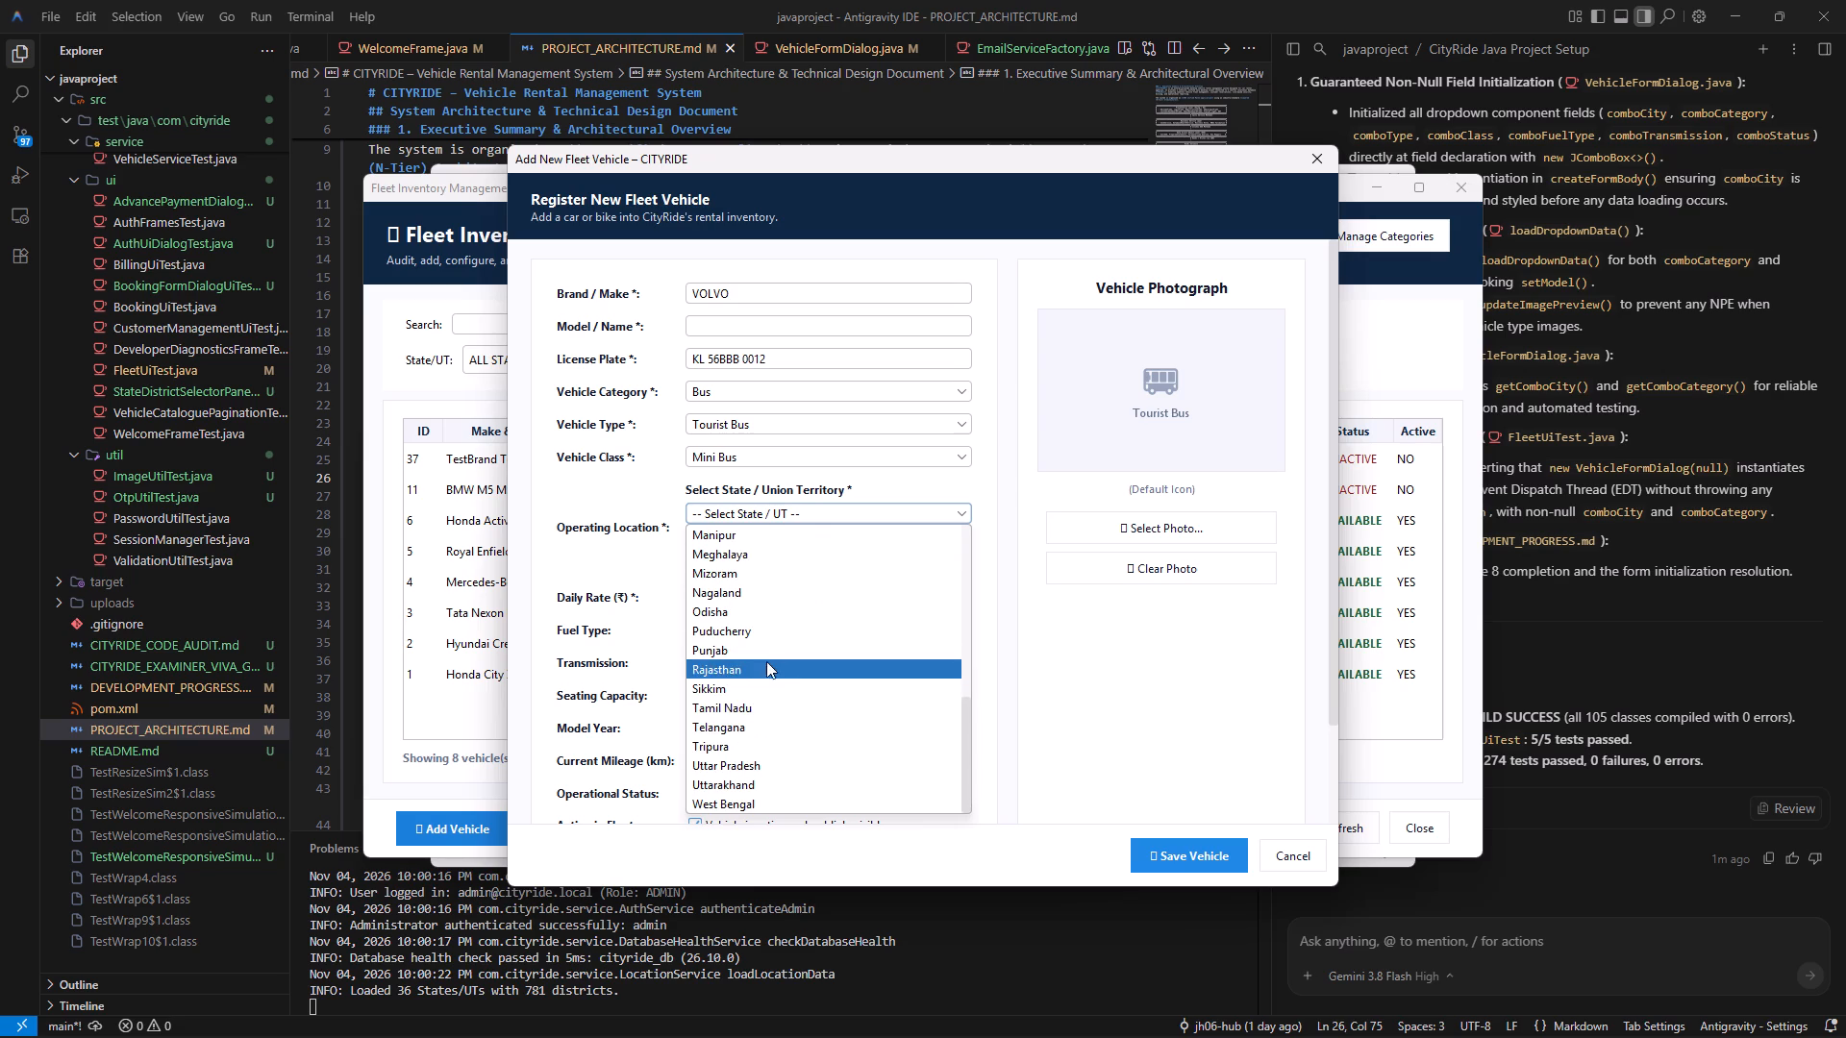
{"action": "scroll", "coordinate": [746, 597], "scroll_direction": "up", "scroll_amount": 2}
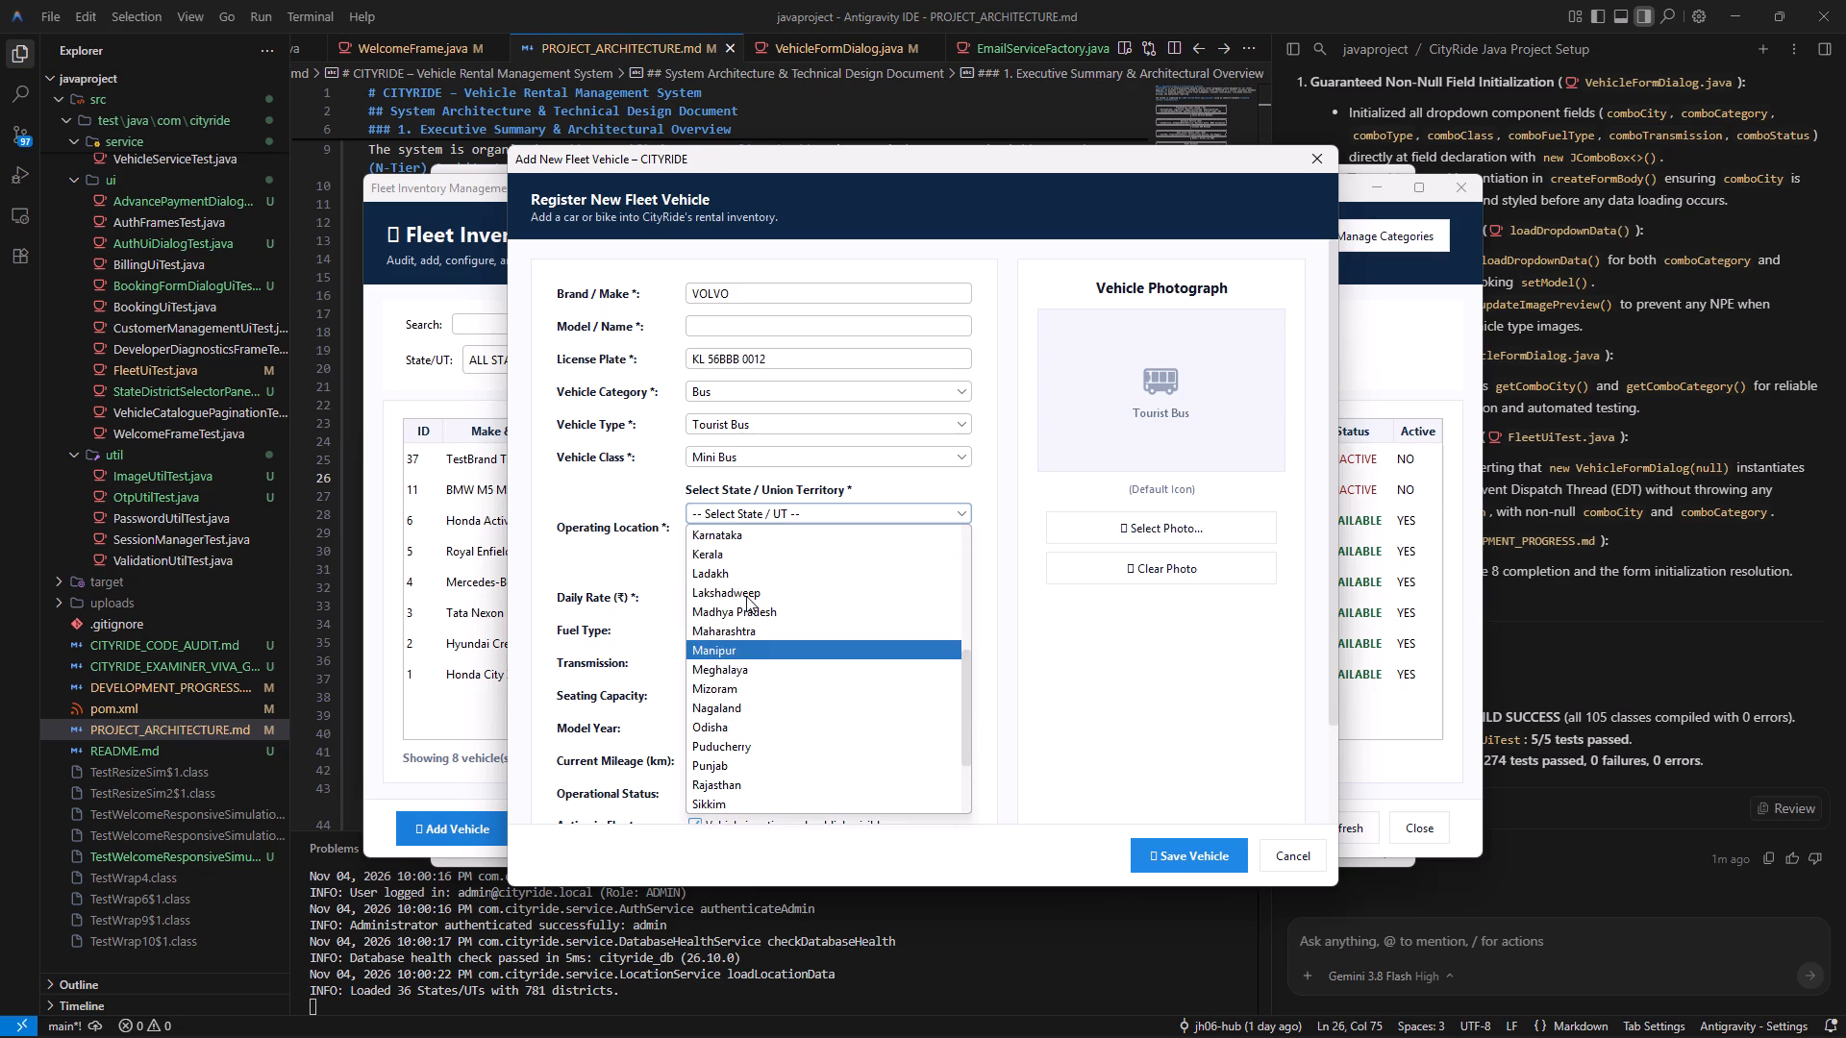
{"action": "left_click", "coordinate": [734, 547]}
{"action": "left_click", "coordinate": [731, 562]}
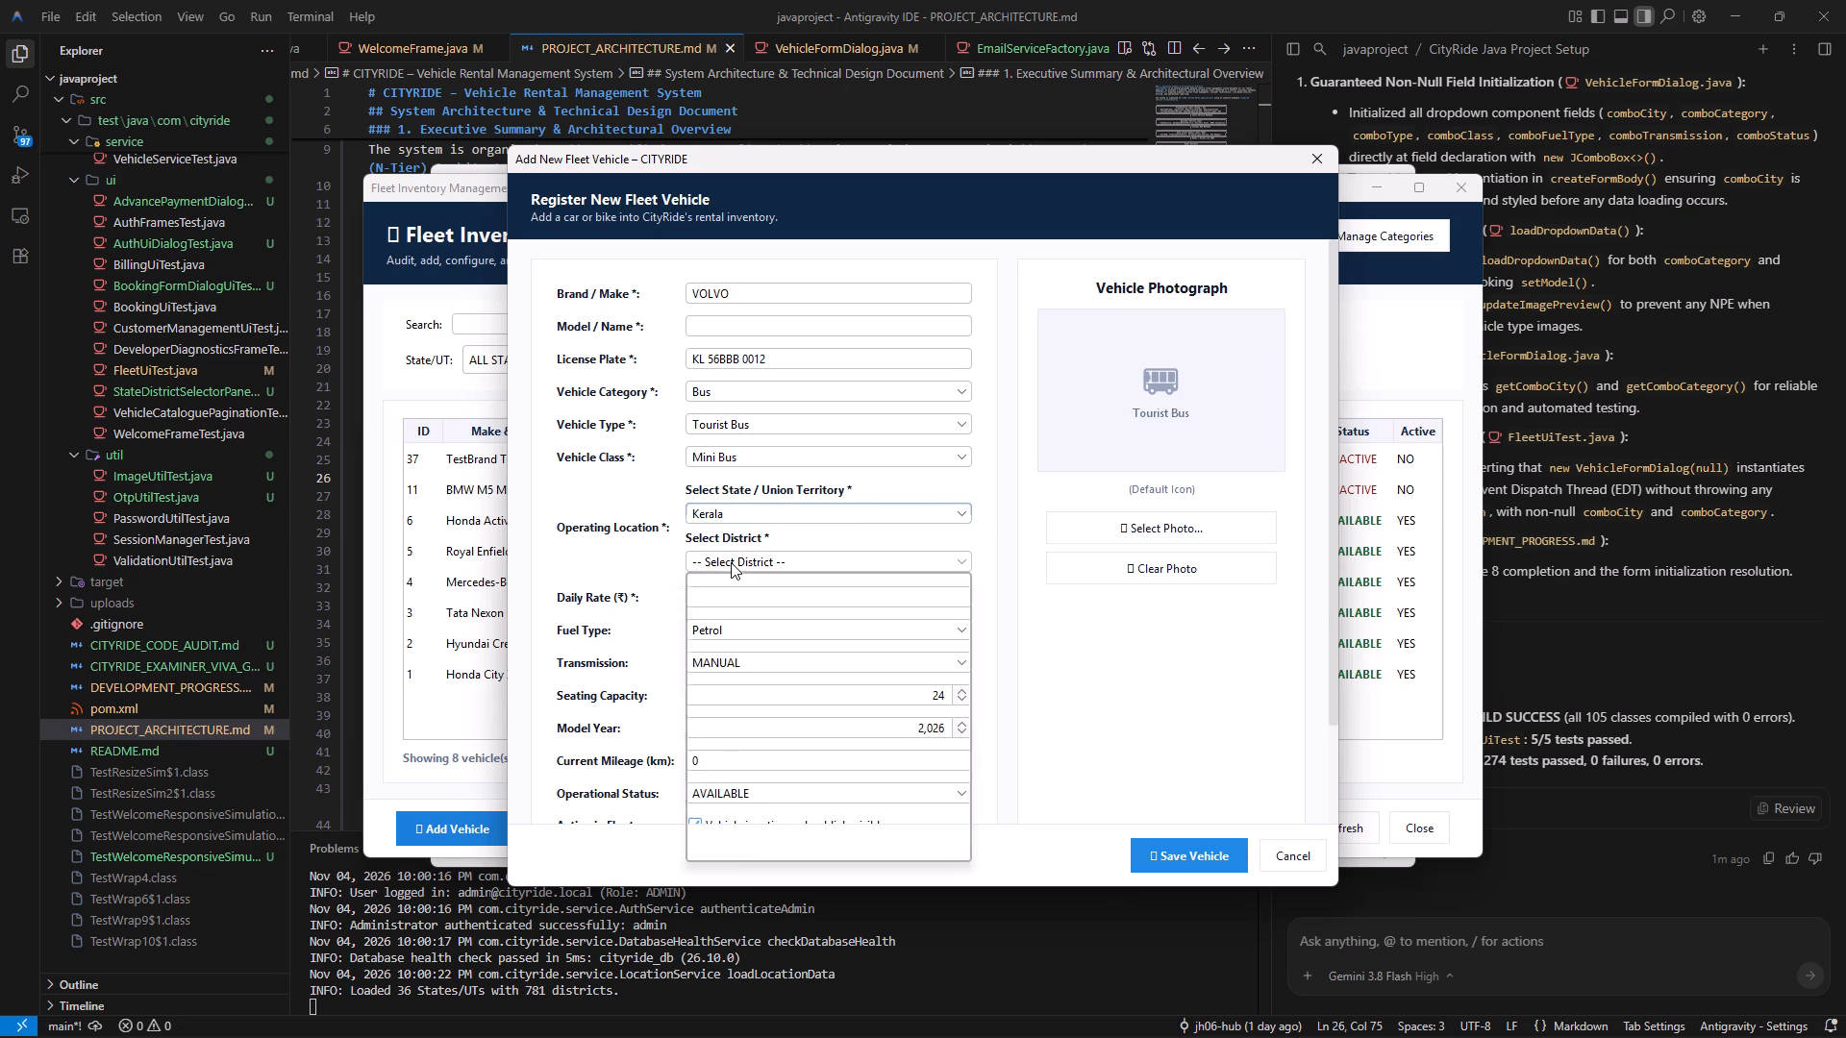
{"action": "scroll", "coordinate": [736, 677], "scroll_direction": "down", "scroll_amount": 5}
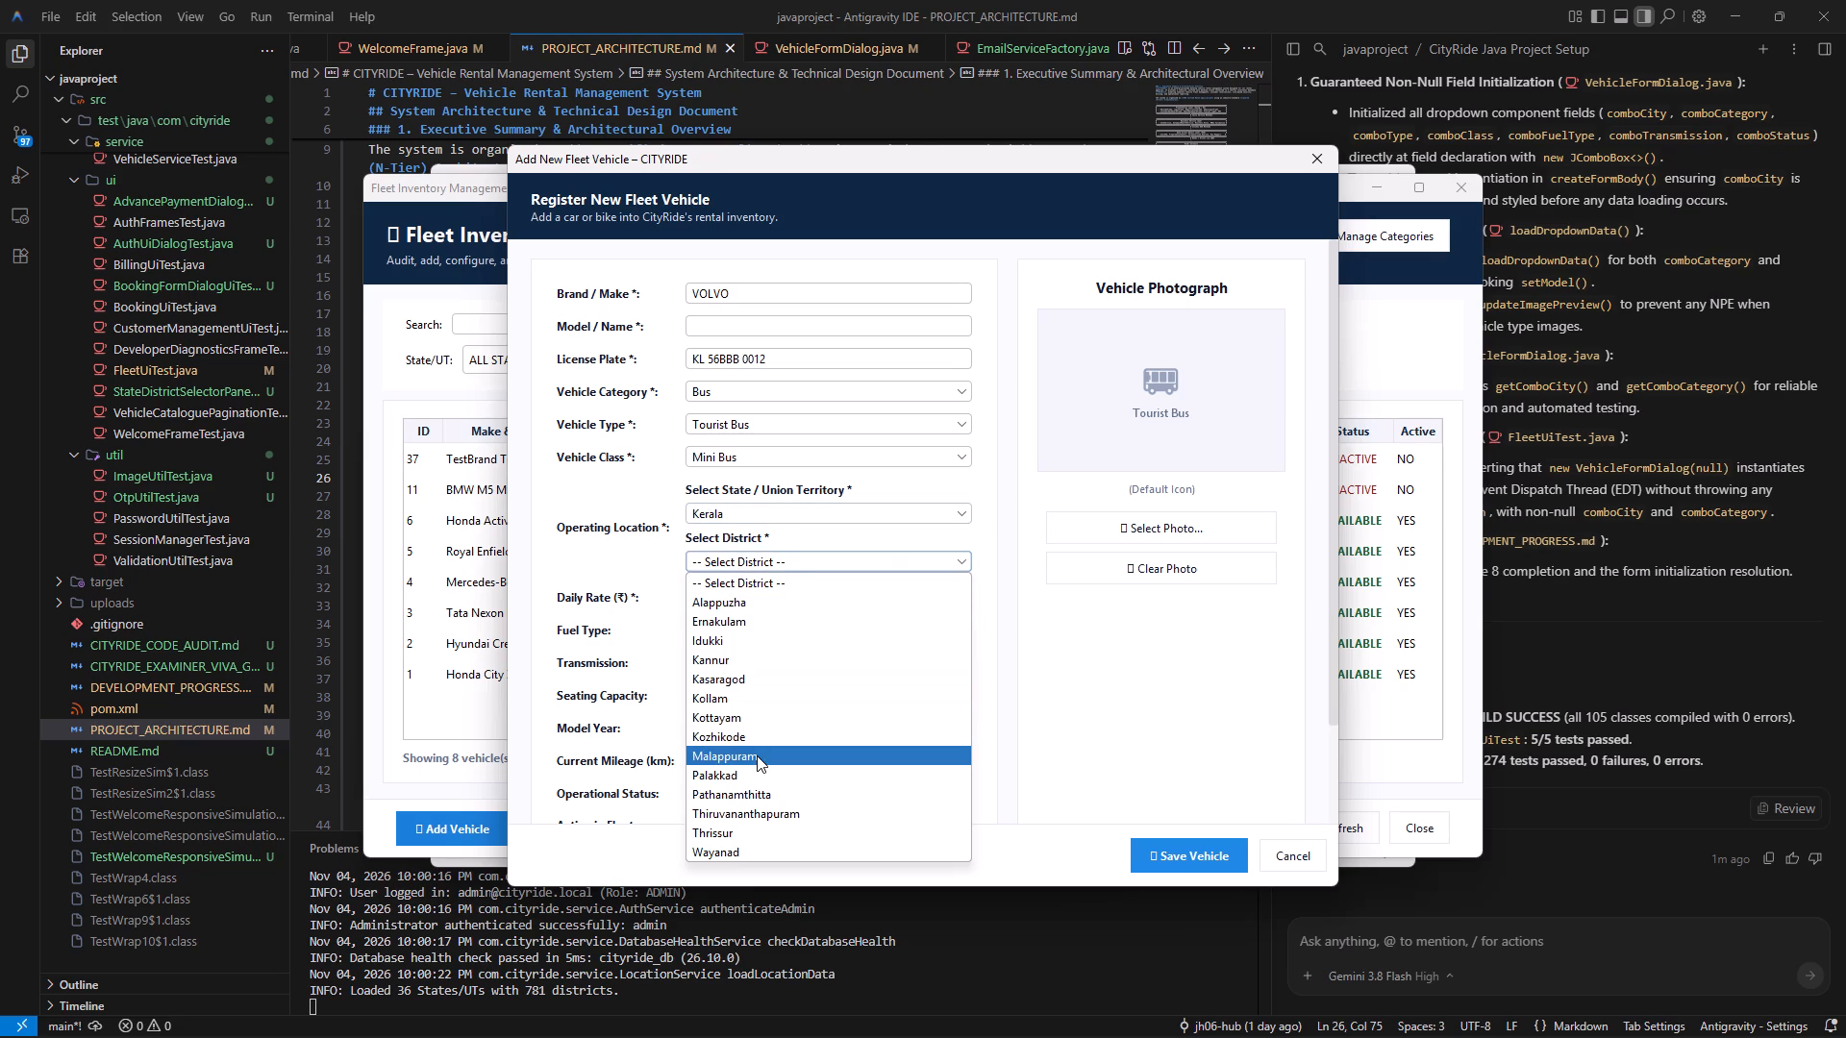
{"action": "left_click", "coordinate": [751, 730]}
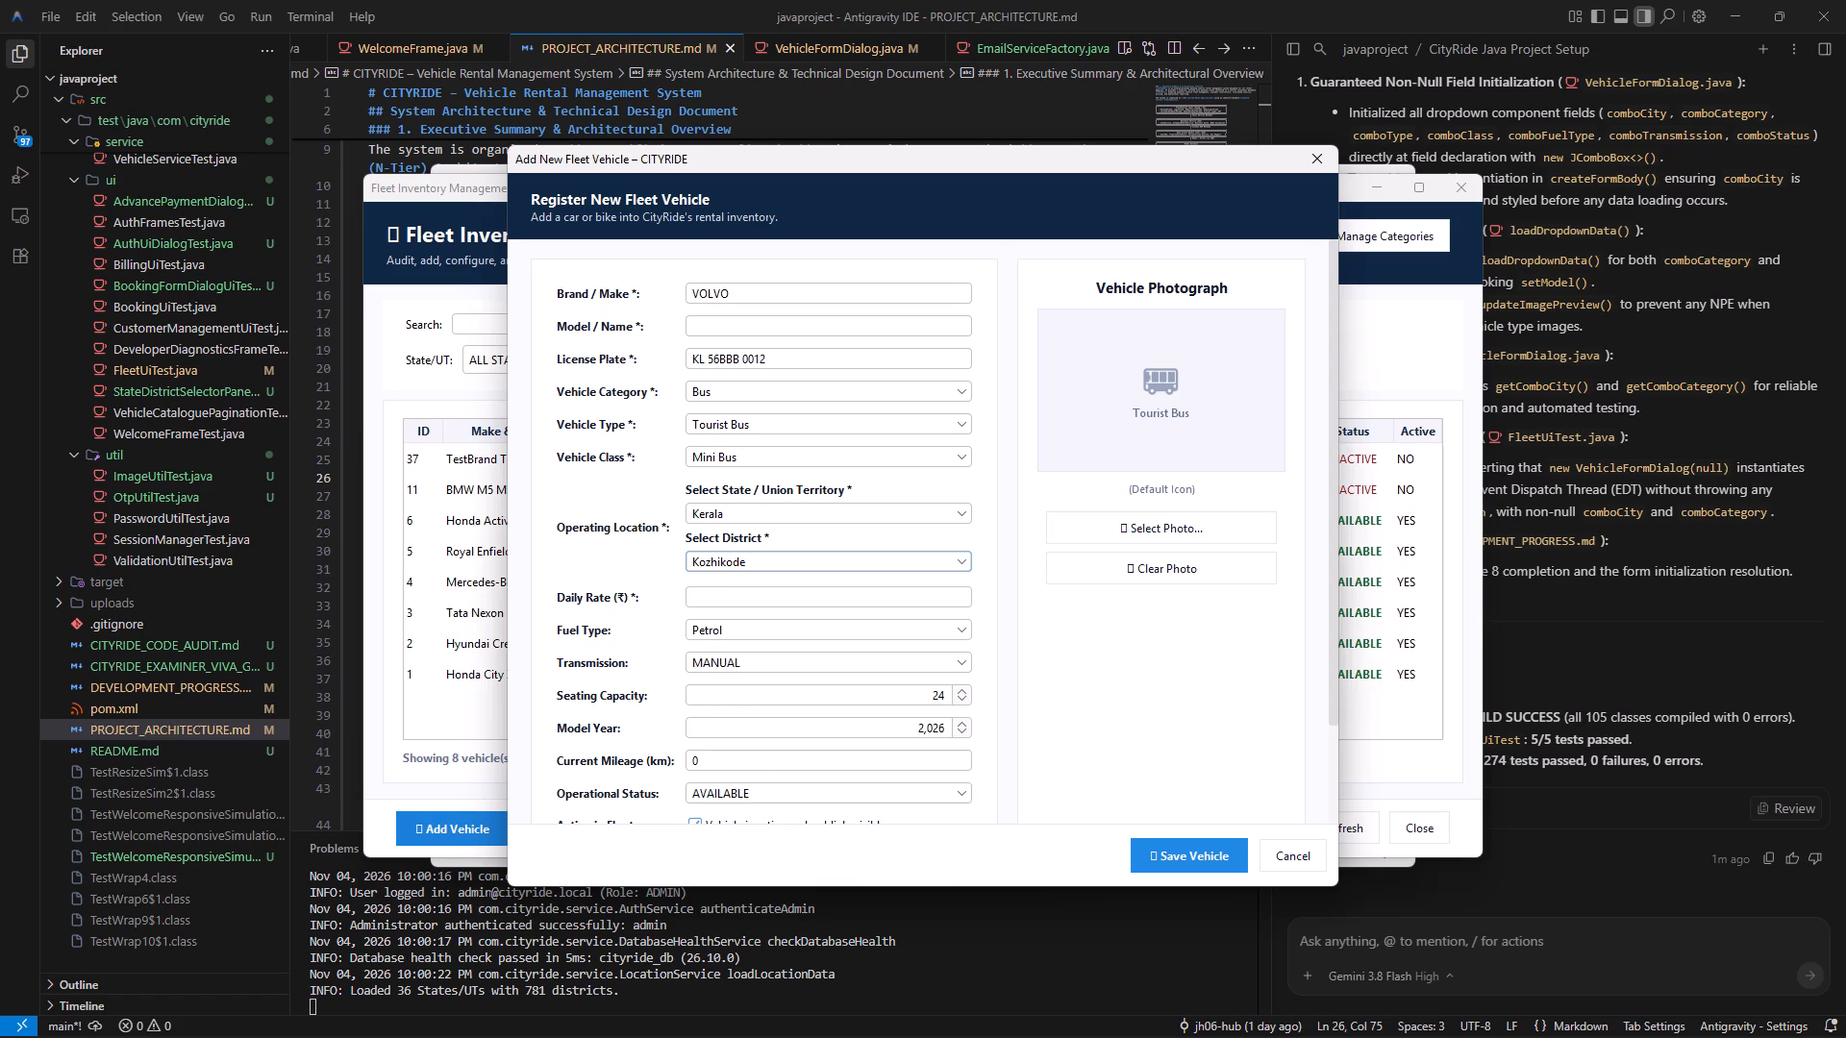
Set the vehicle's daily rate to 4500.
{"action": "left_click", "coordinate": [740, 603]}
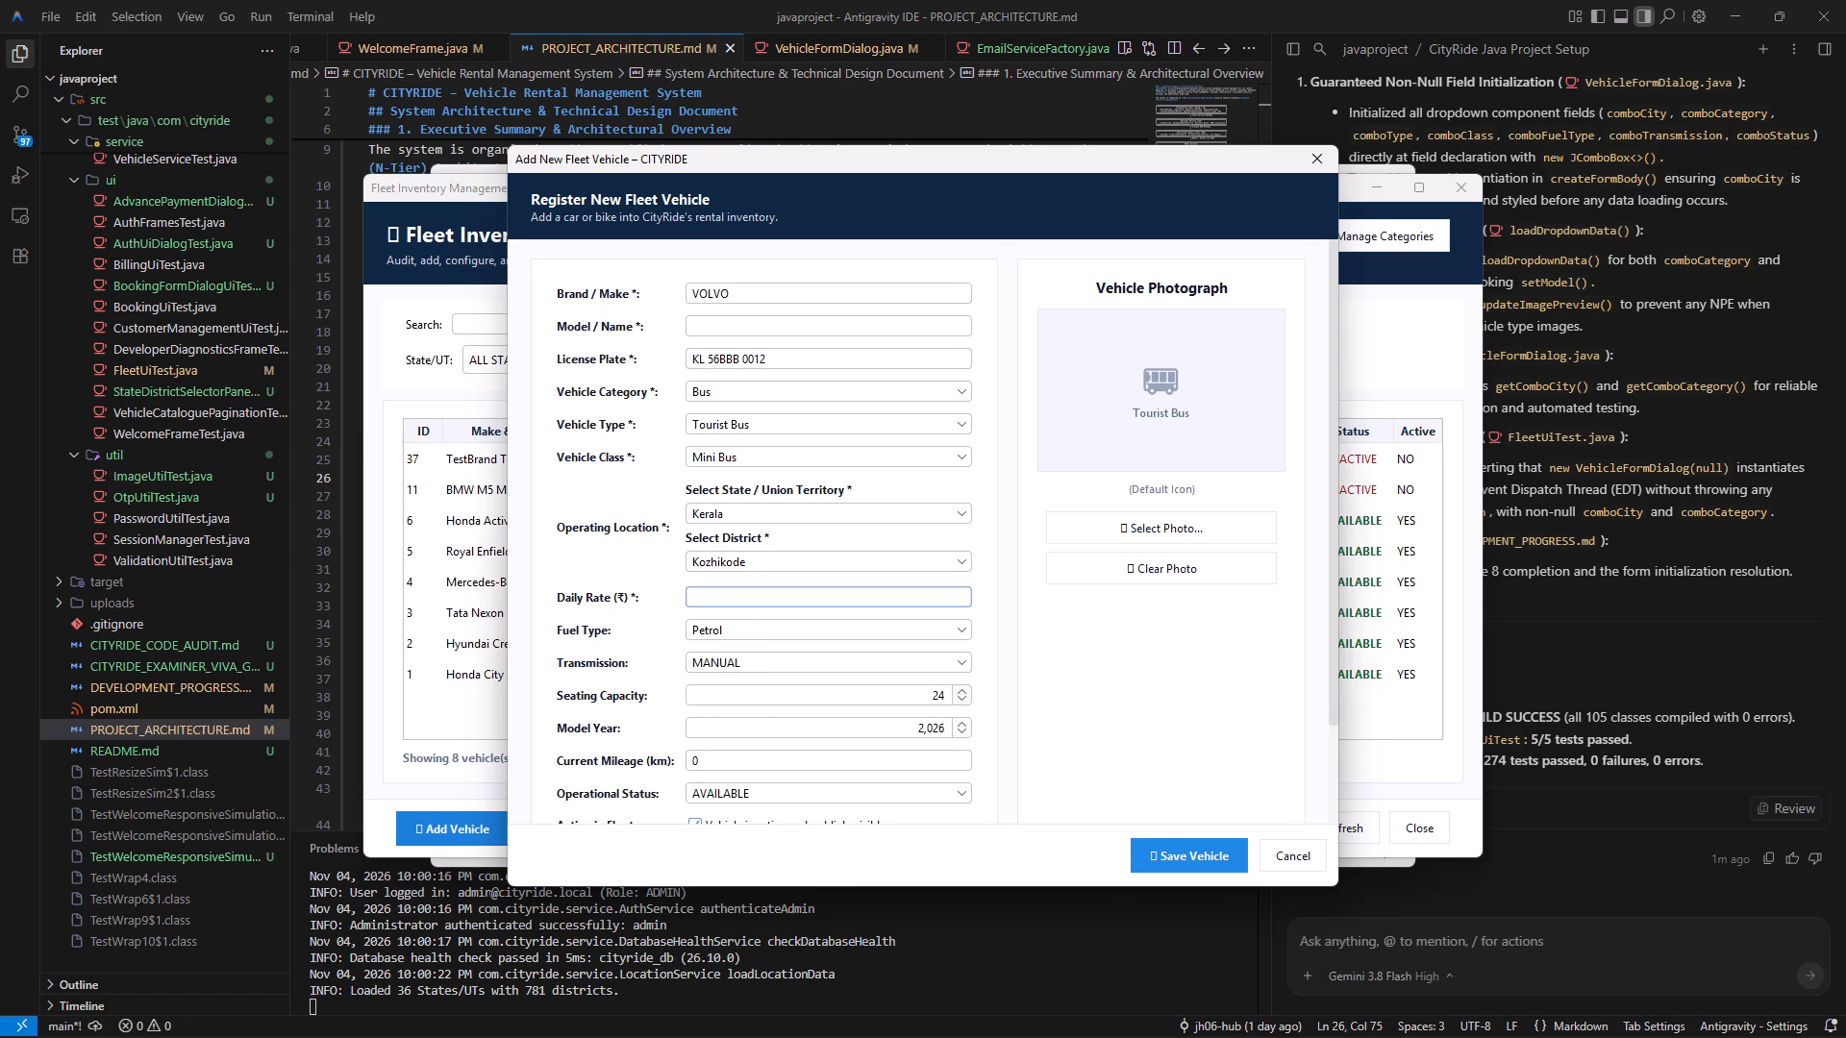
{"action": "type", "text": "45"}
{"action": "type", "text": "00"}
Enter "Cruiser fleet" as the vehicle's model name, with only the first letter capitalised.
{"action": "scroll", "coordinate": [774, 705], "scroll_direction": "down", "scroll_amount": 4}
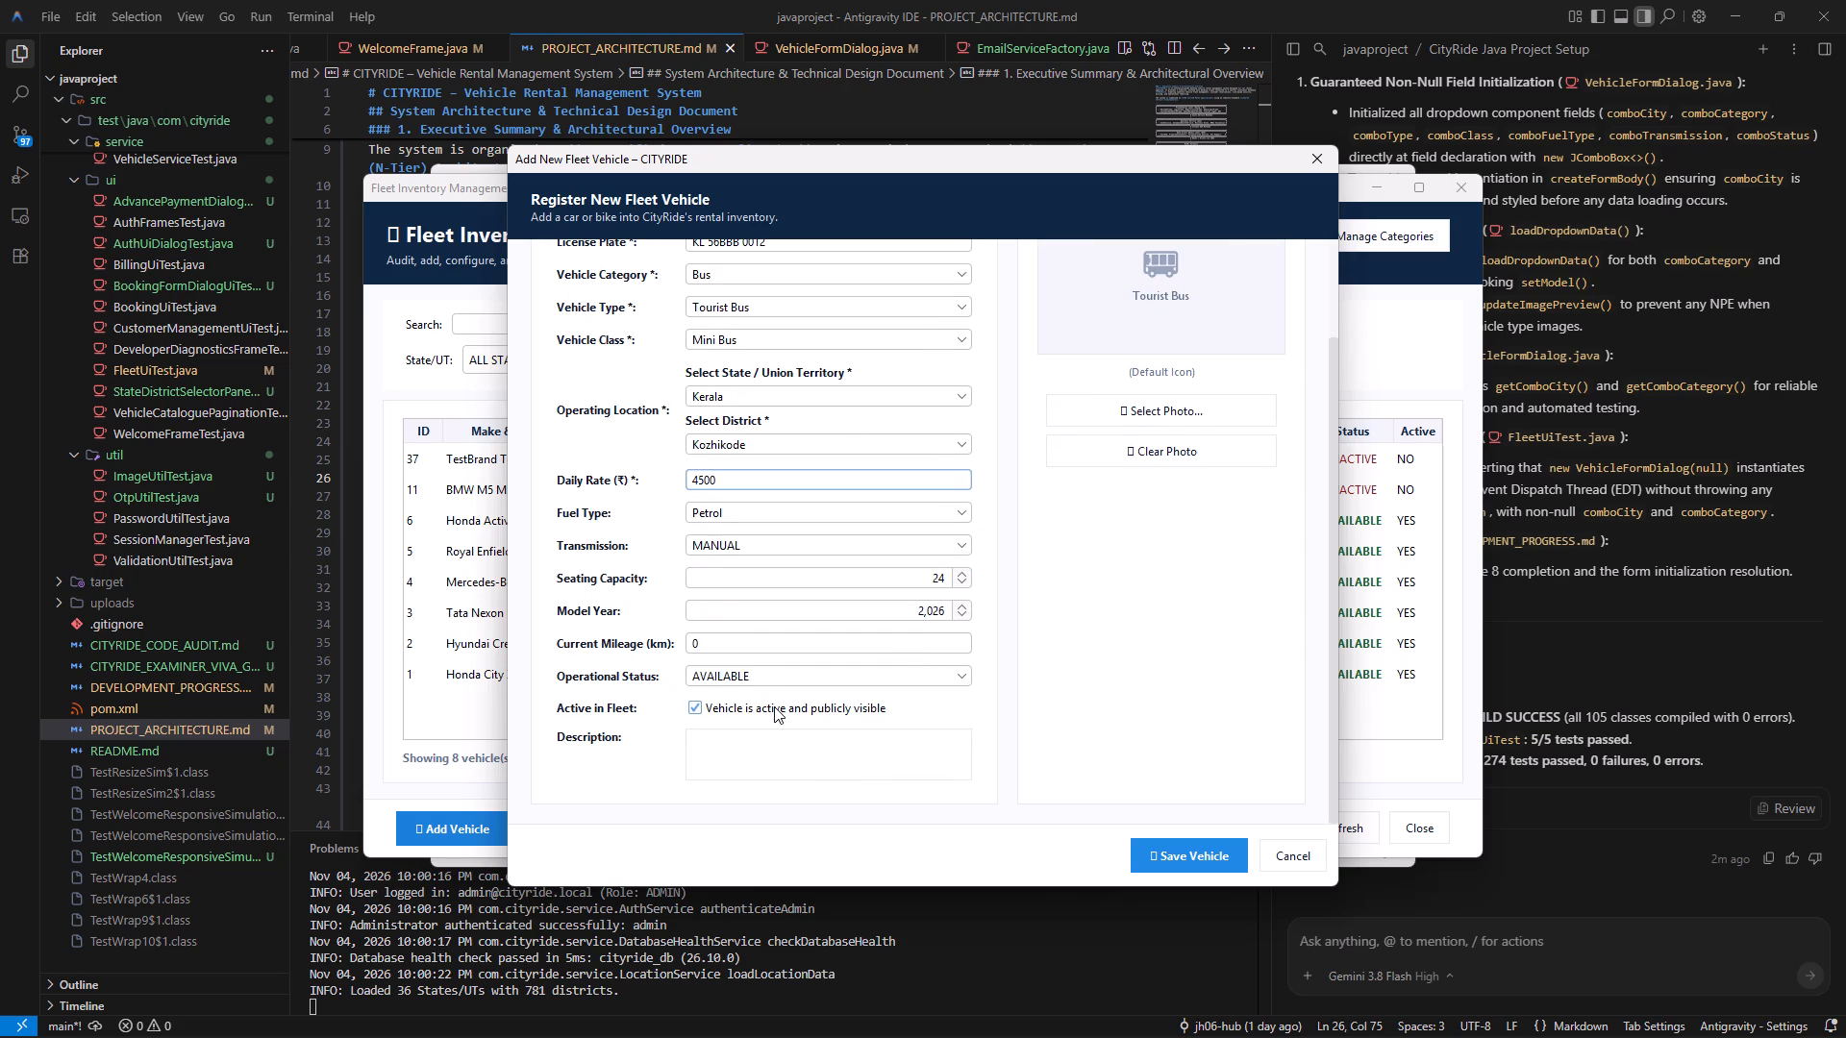
{"action": "scroll", "coordinate": [819, 630], "scroll_direction": "up", "scroll_amount": 7}
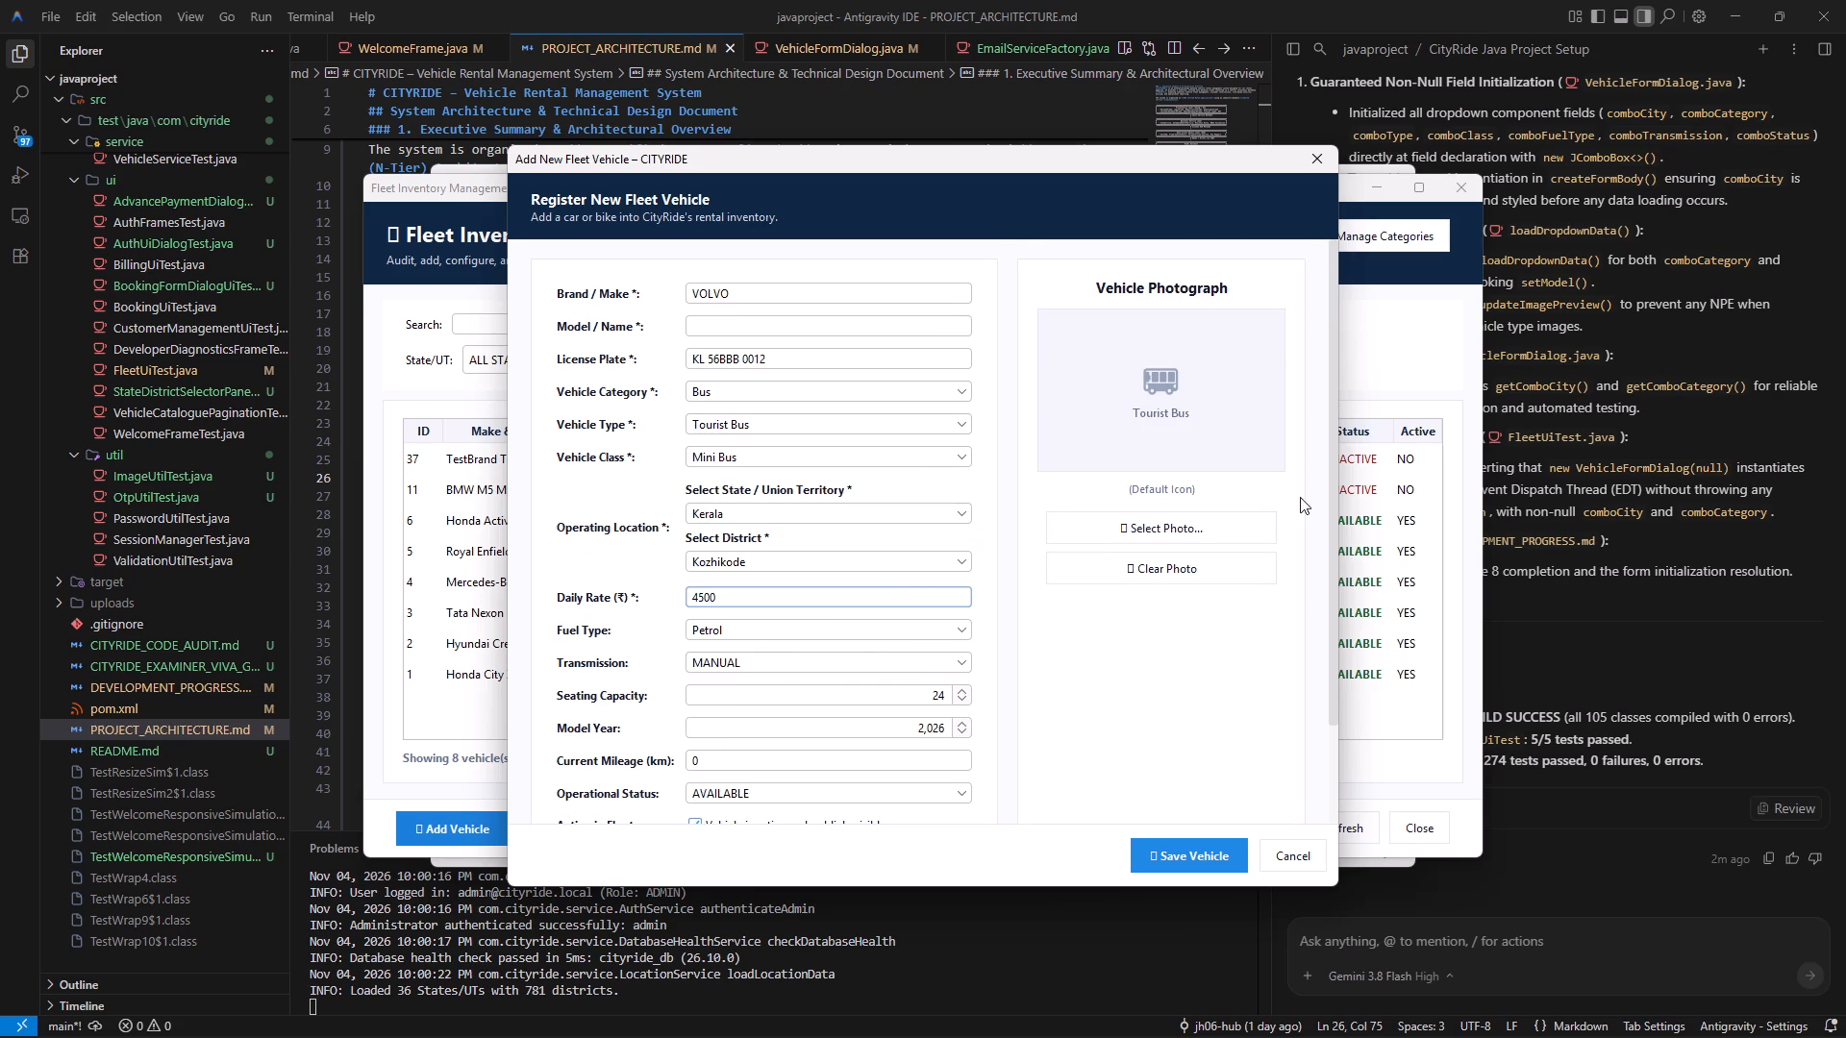
{"action": "left_click", "coordinate": [1137, 414]}
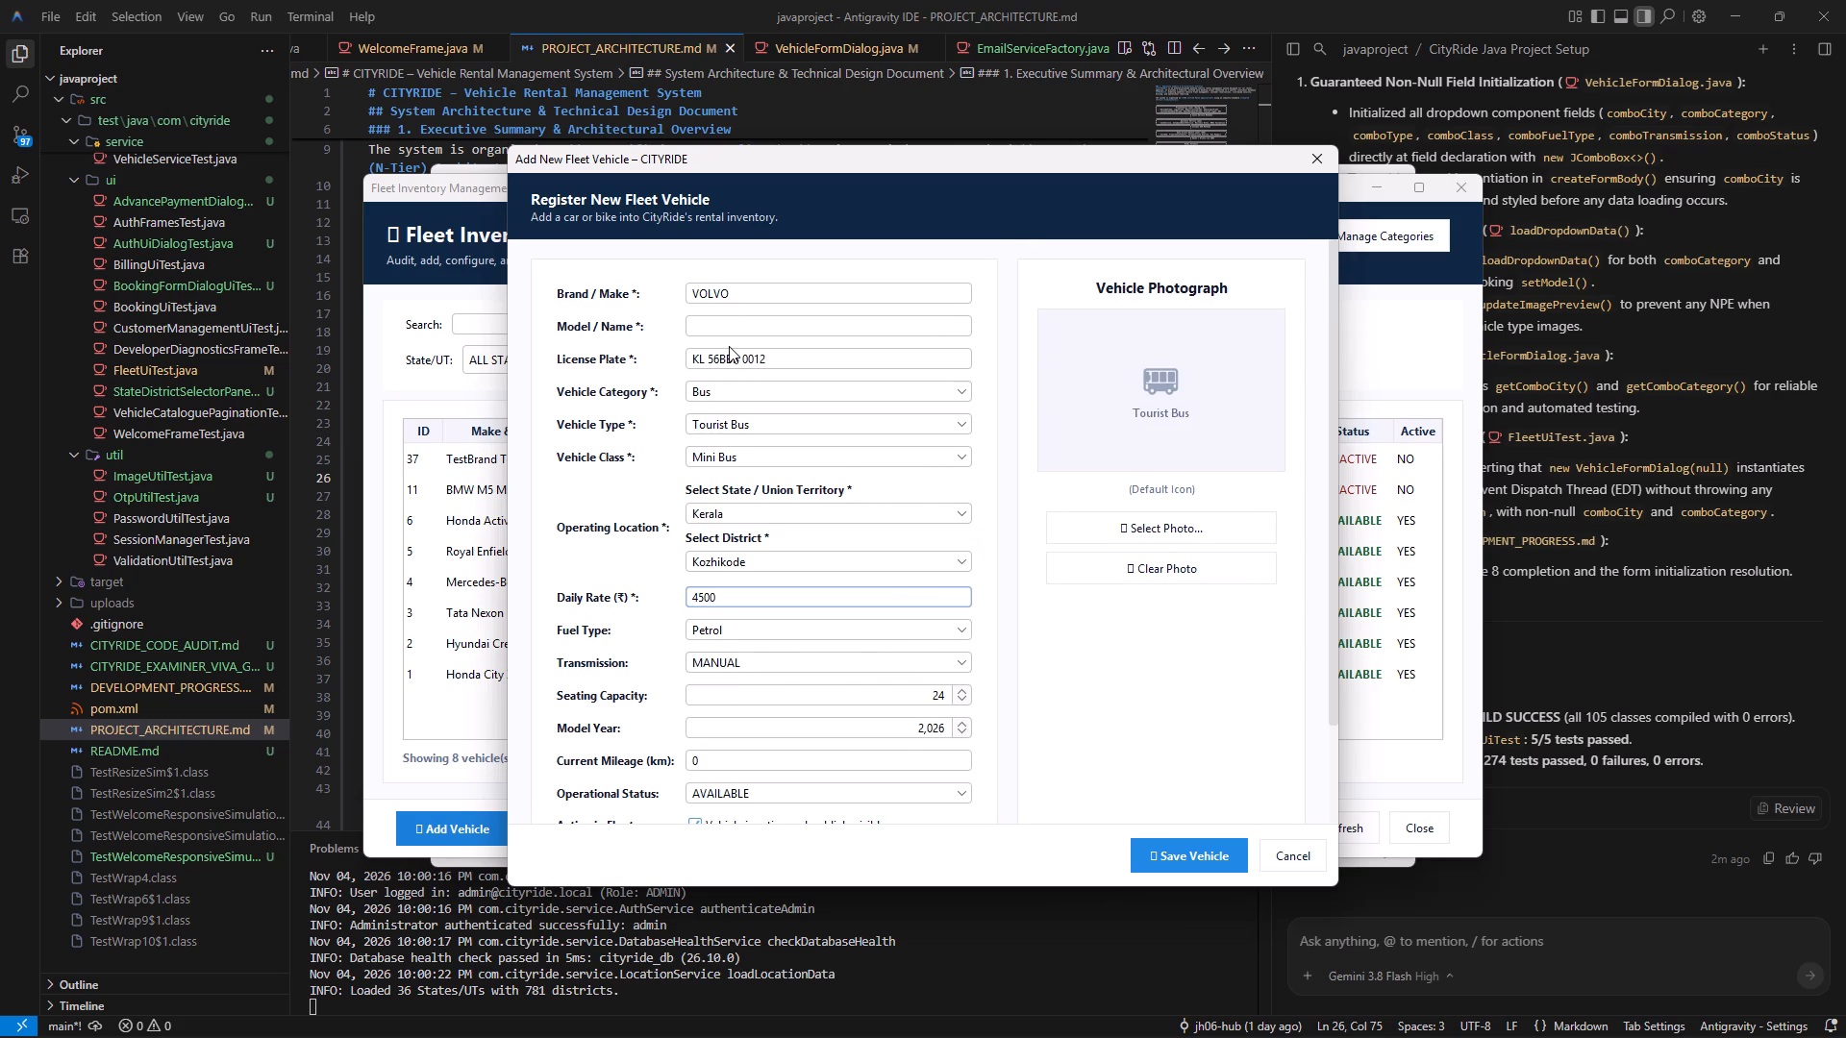
{"action": "left_click", "coordinate": [718, 334]}
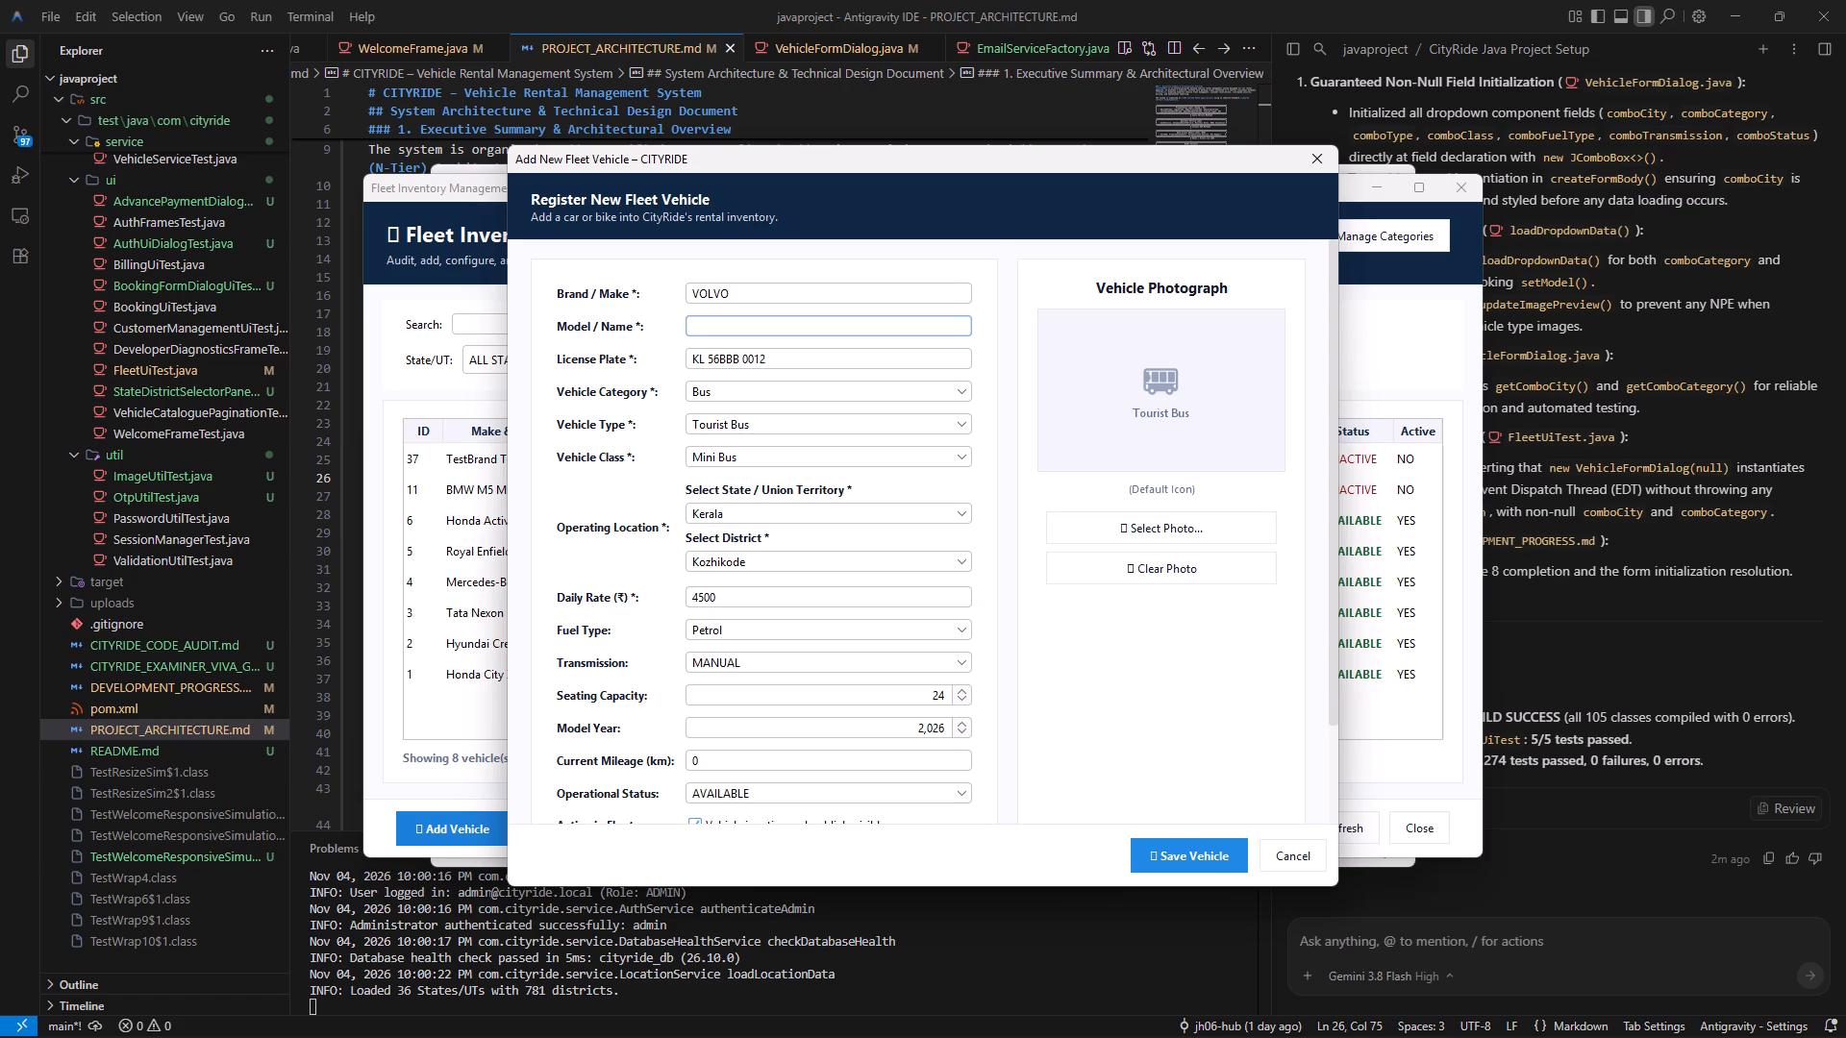
{"action": "type", "text": "cRUISER FLEET"}
{"action": "left_click_drag", "start_coordinate": [767, 318], "coordinate": [683, 331]}
{"action": "type", "text": "Cruiser fleet"}
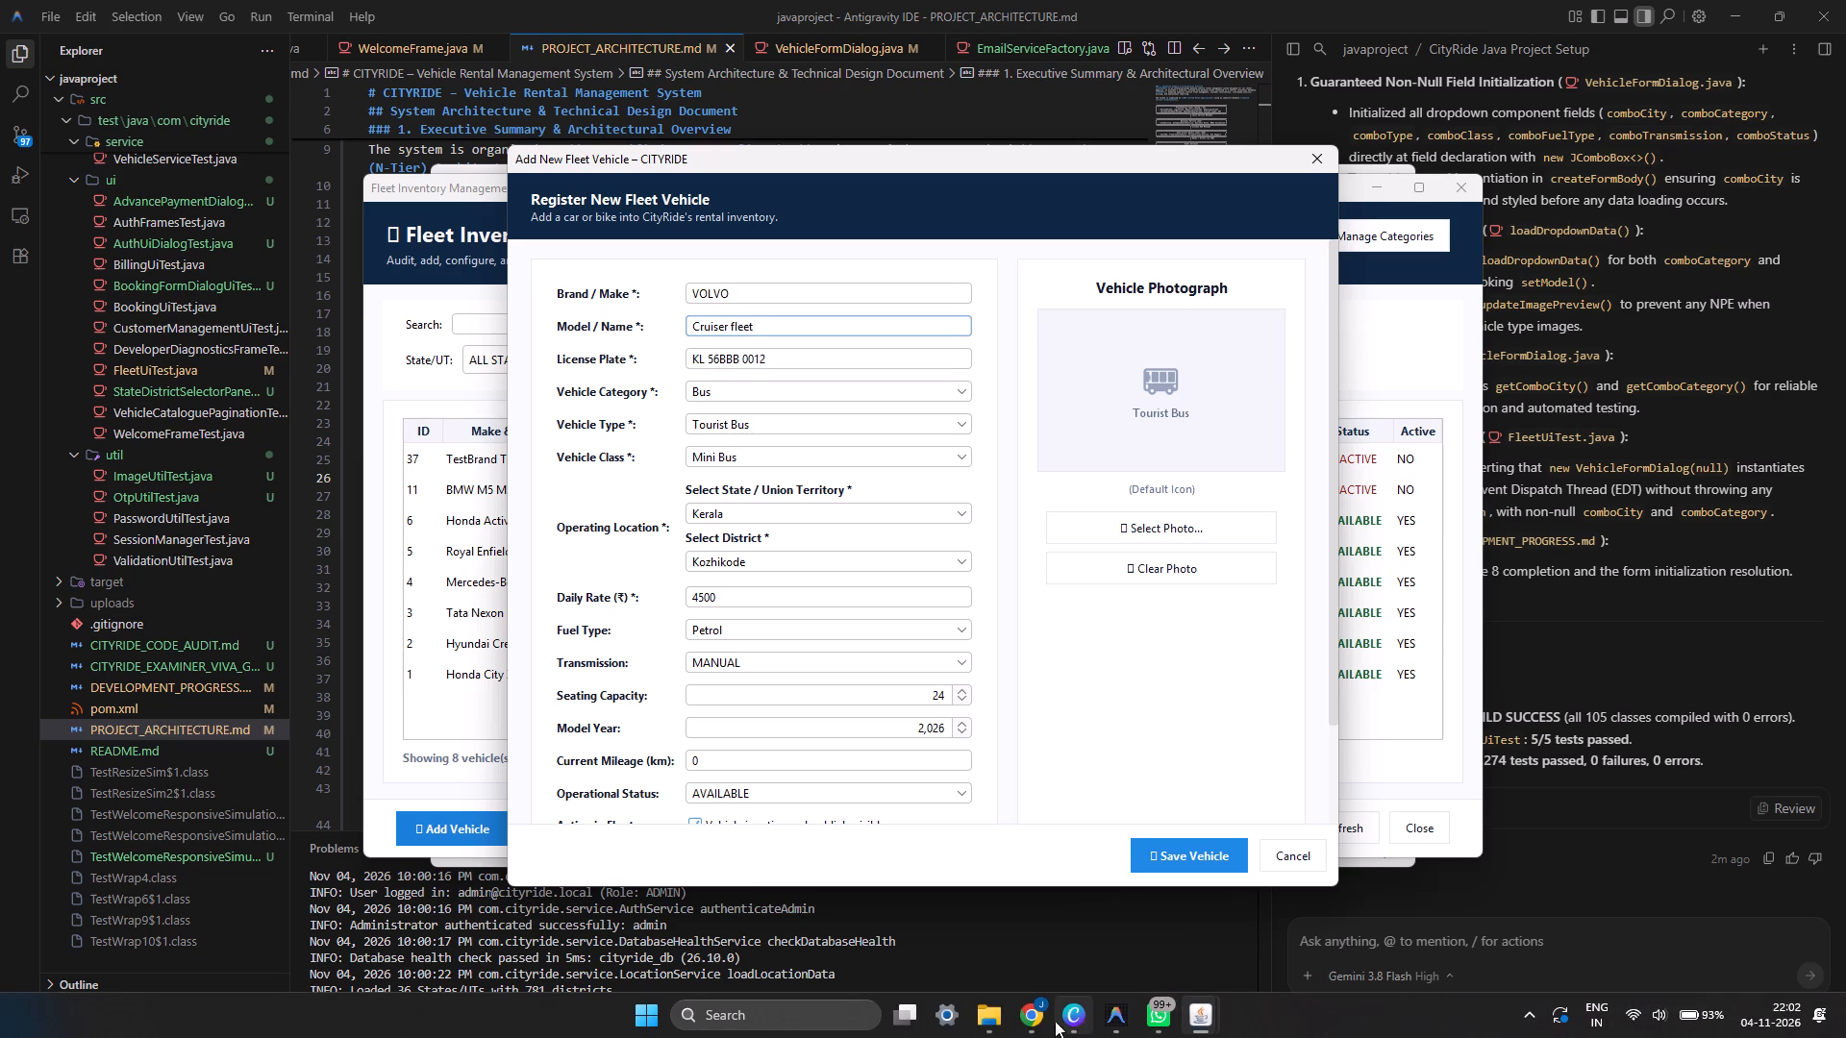
Switch to Chrome and run a Google image search for "volvo cruiser flet" in a new tab.
{"action": "left_click", "coordinate": [1042, 1027]}
{"action": "left_click", "coordinate": [1206, 0]}
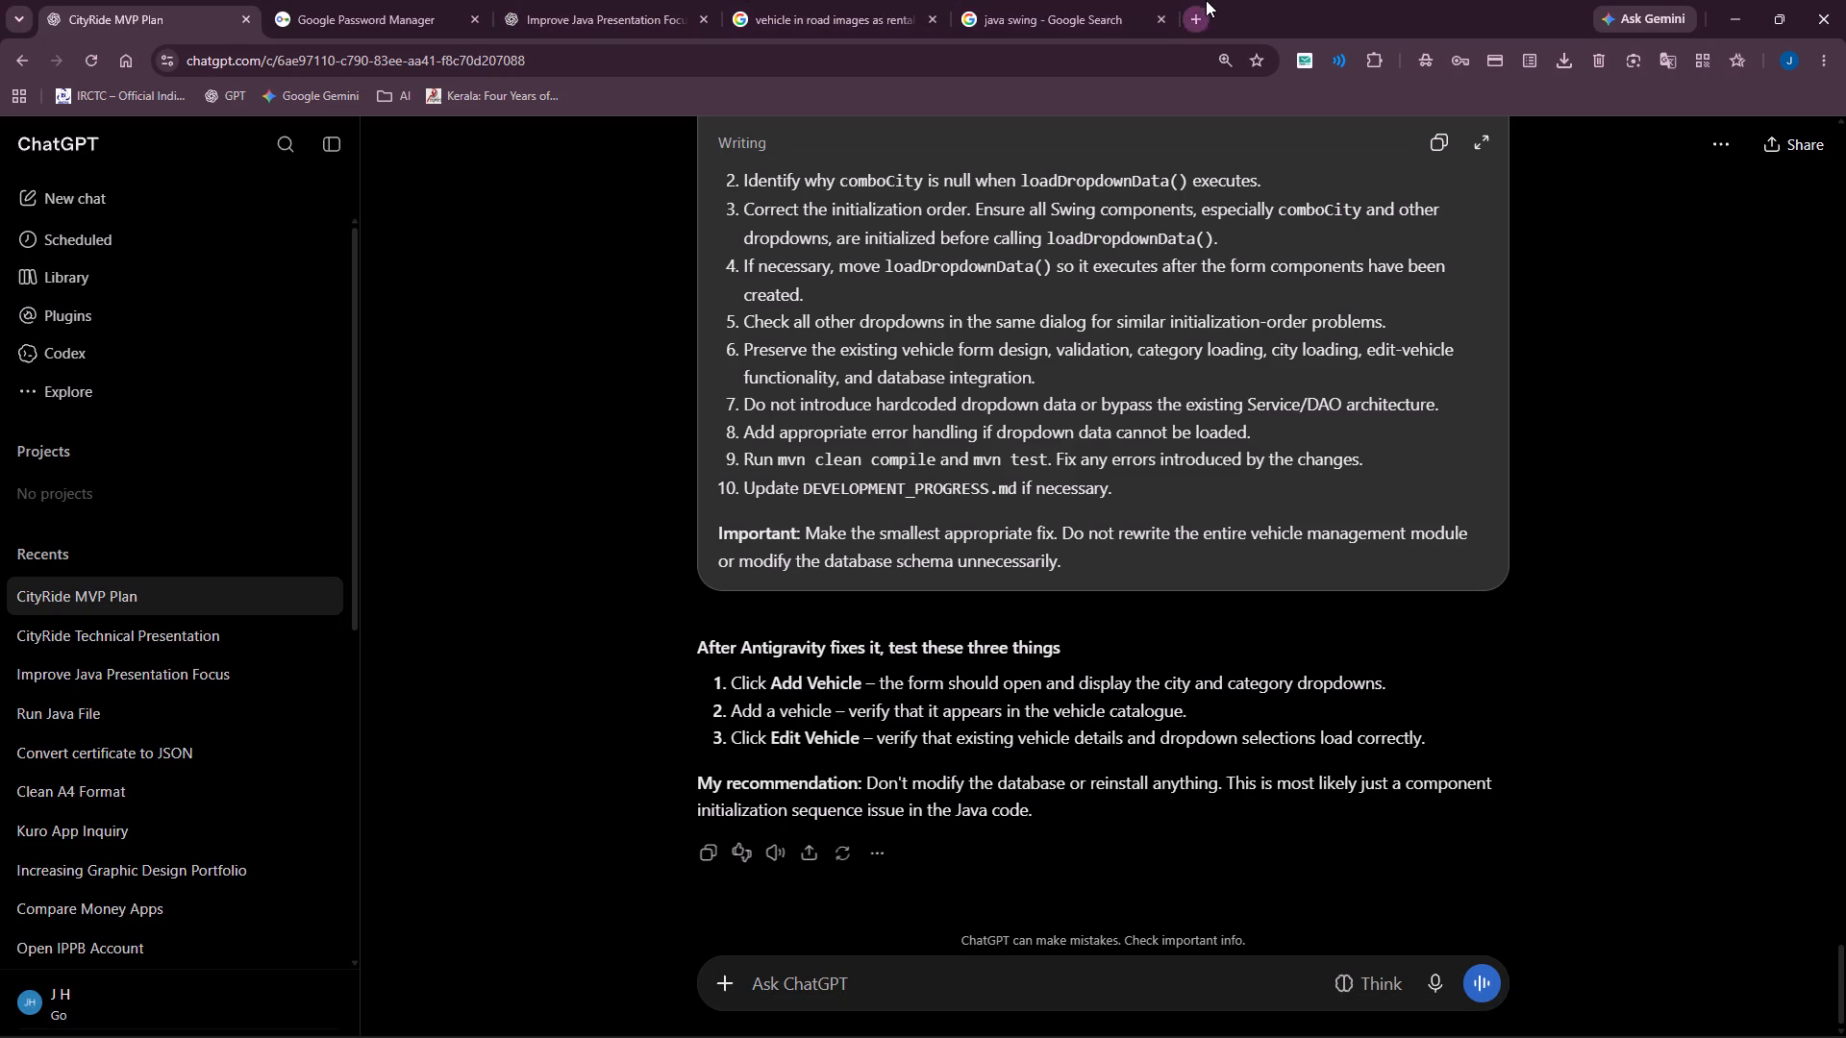
{"action": "left_click", "coordinate": [1117, 67]}
{"action": "type", "text": "volvo cruiser flet"}
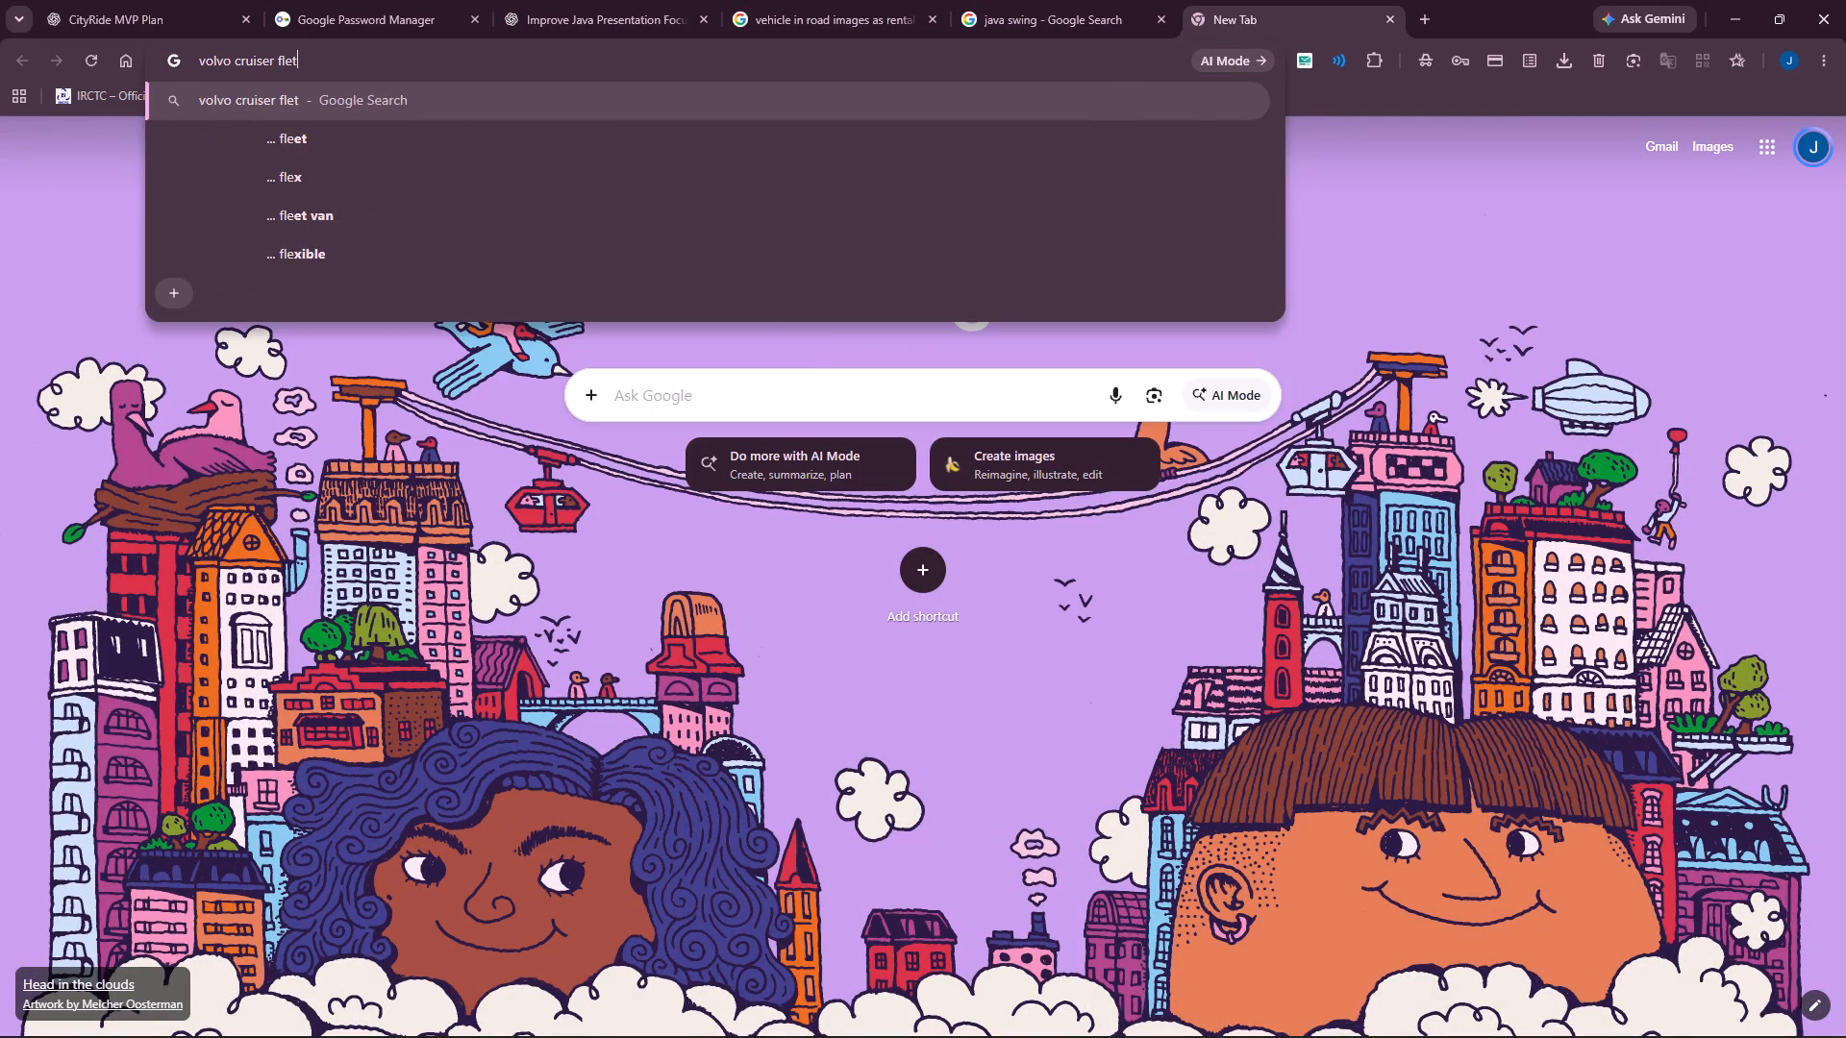
{"action": "key", "text": "Return"}
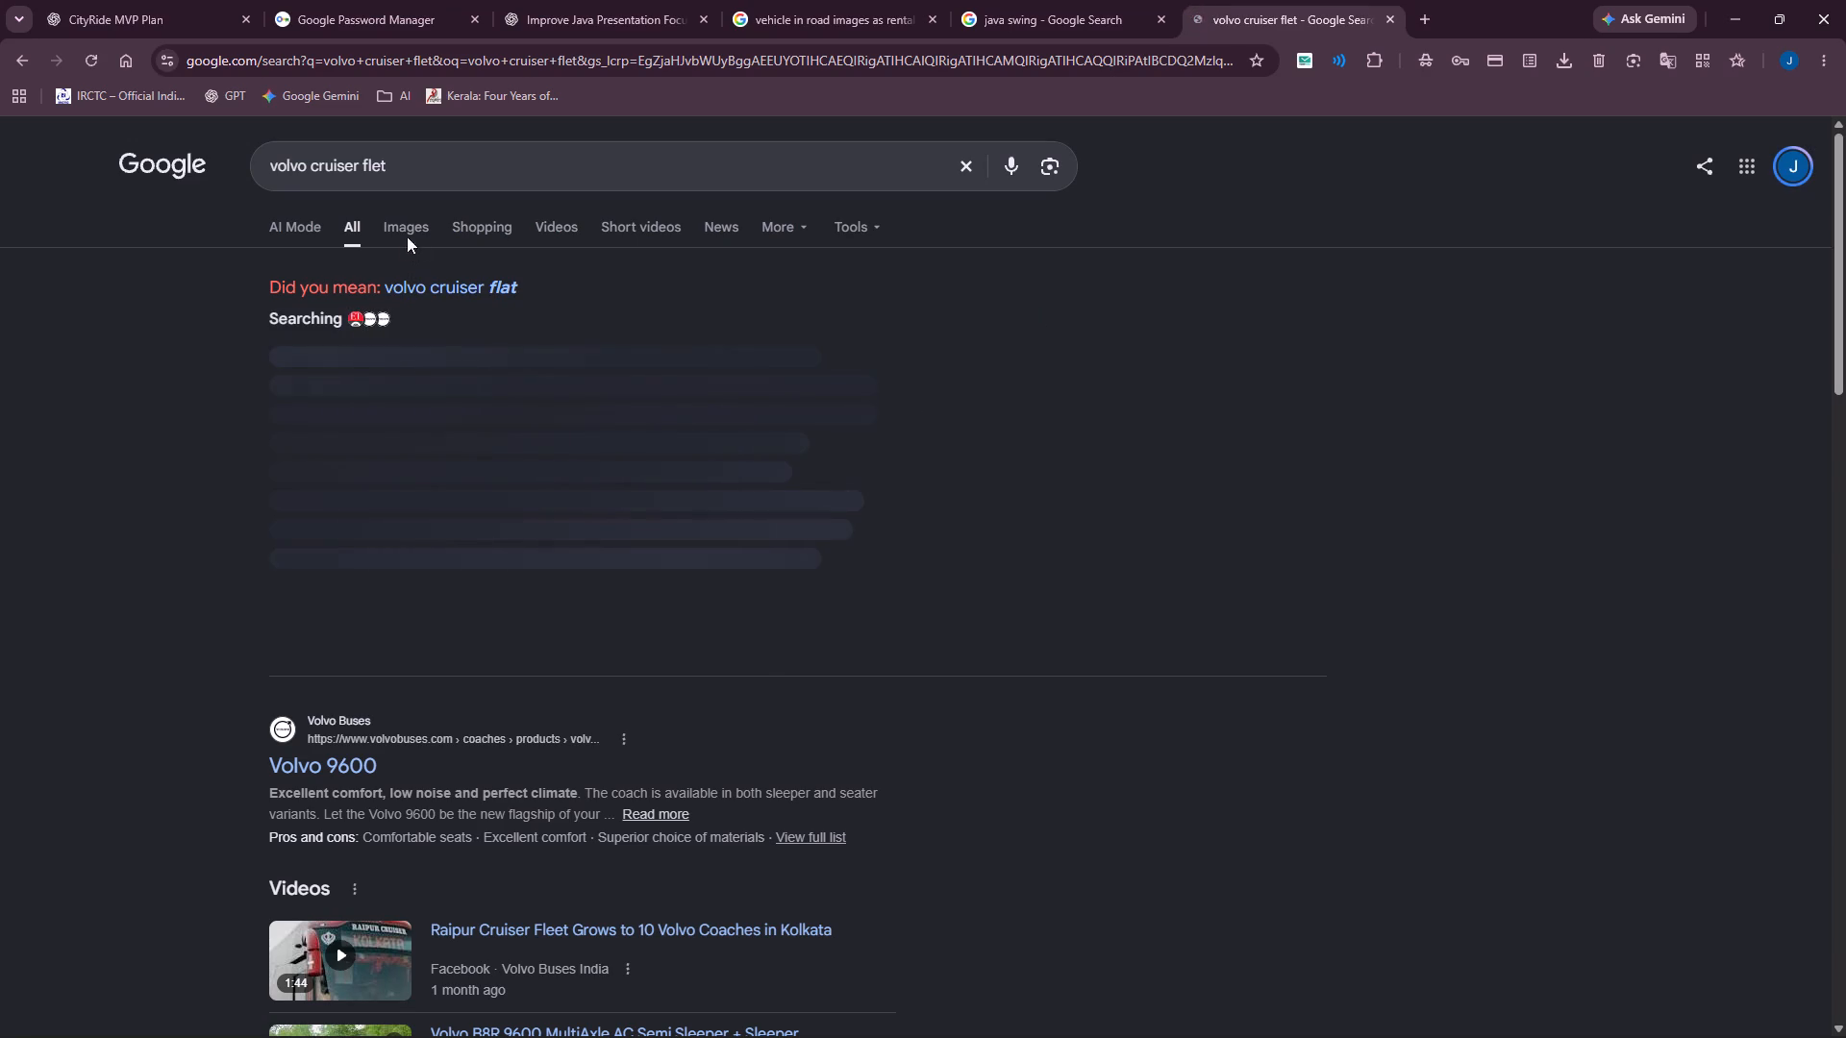
{"action": "left_click", "coordinate": [407, 236]}
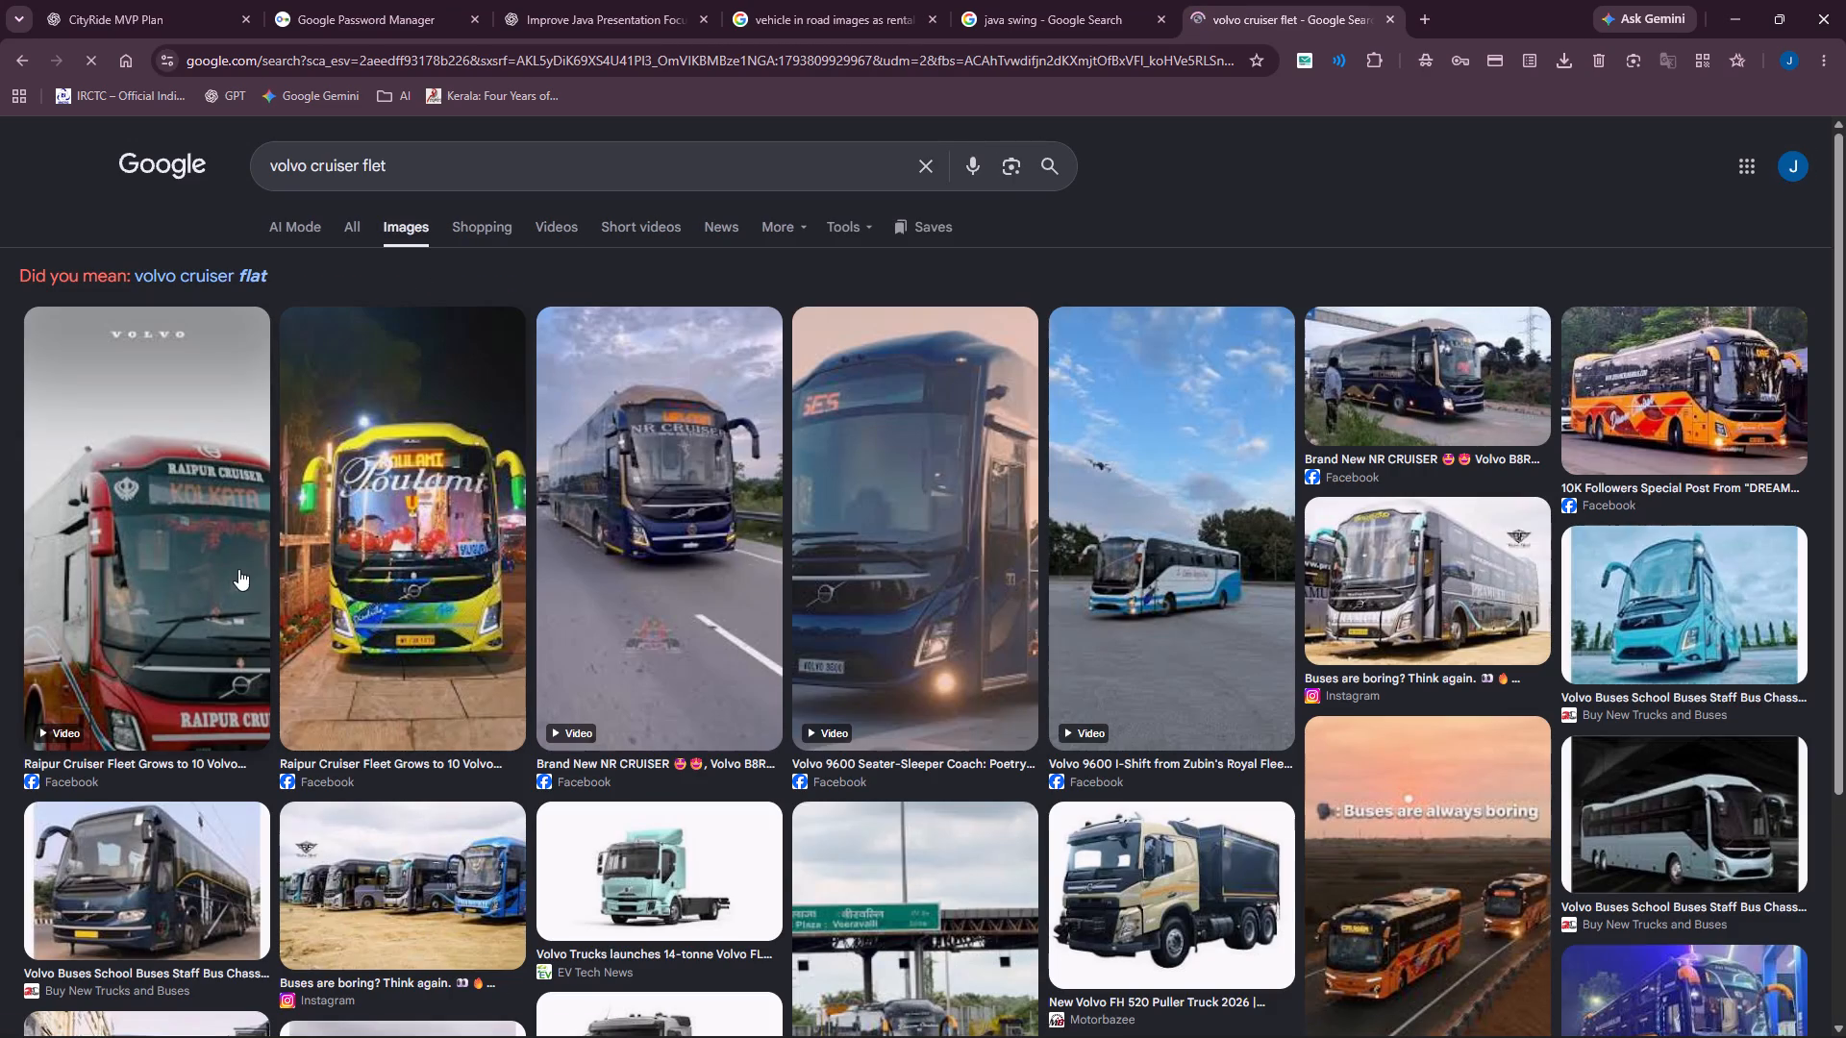
Save the picture of the dark blue NR Cruiser Volvo bus as "volvo" in the javaproject folder.
{"action": "left_click", "coordinate": [689, 517]}
{"action": "right_click", "coordinate": [1445, 620]}
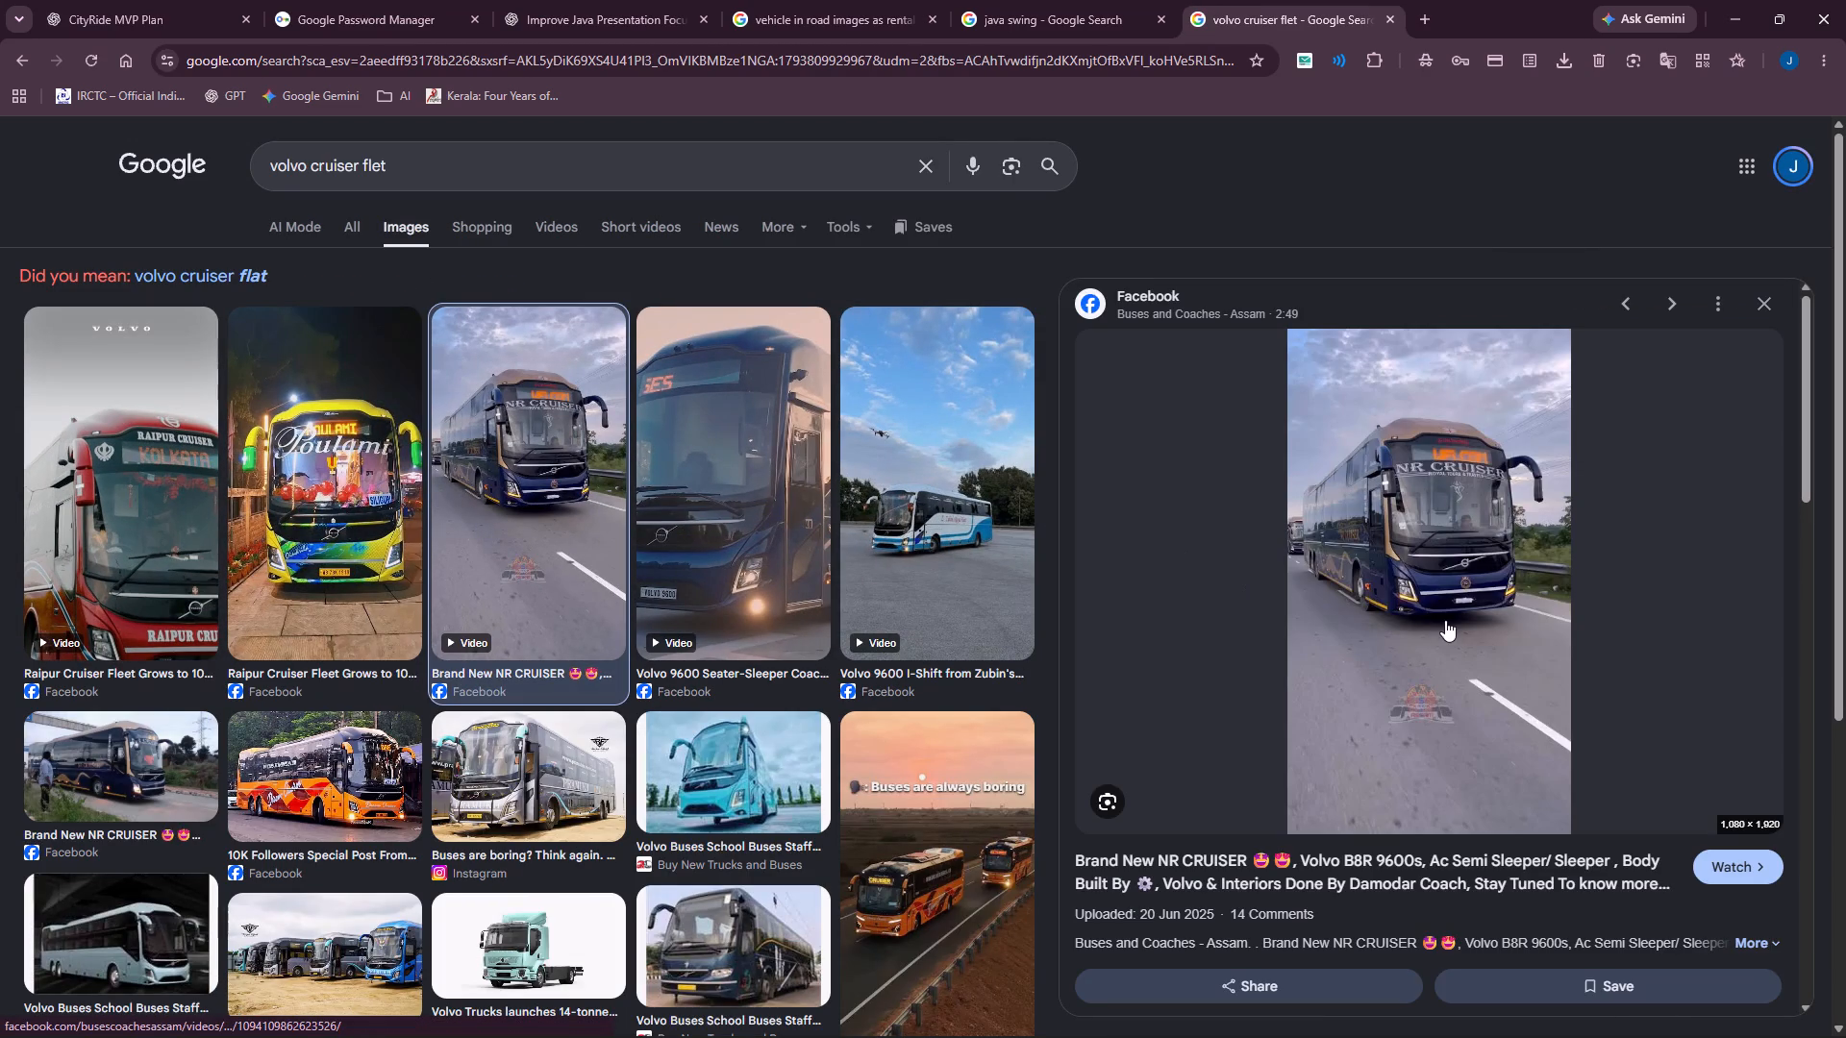
{"action": "left_click", "coordinate": [1494, 465]}
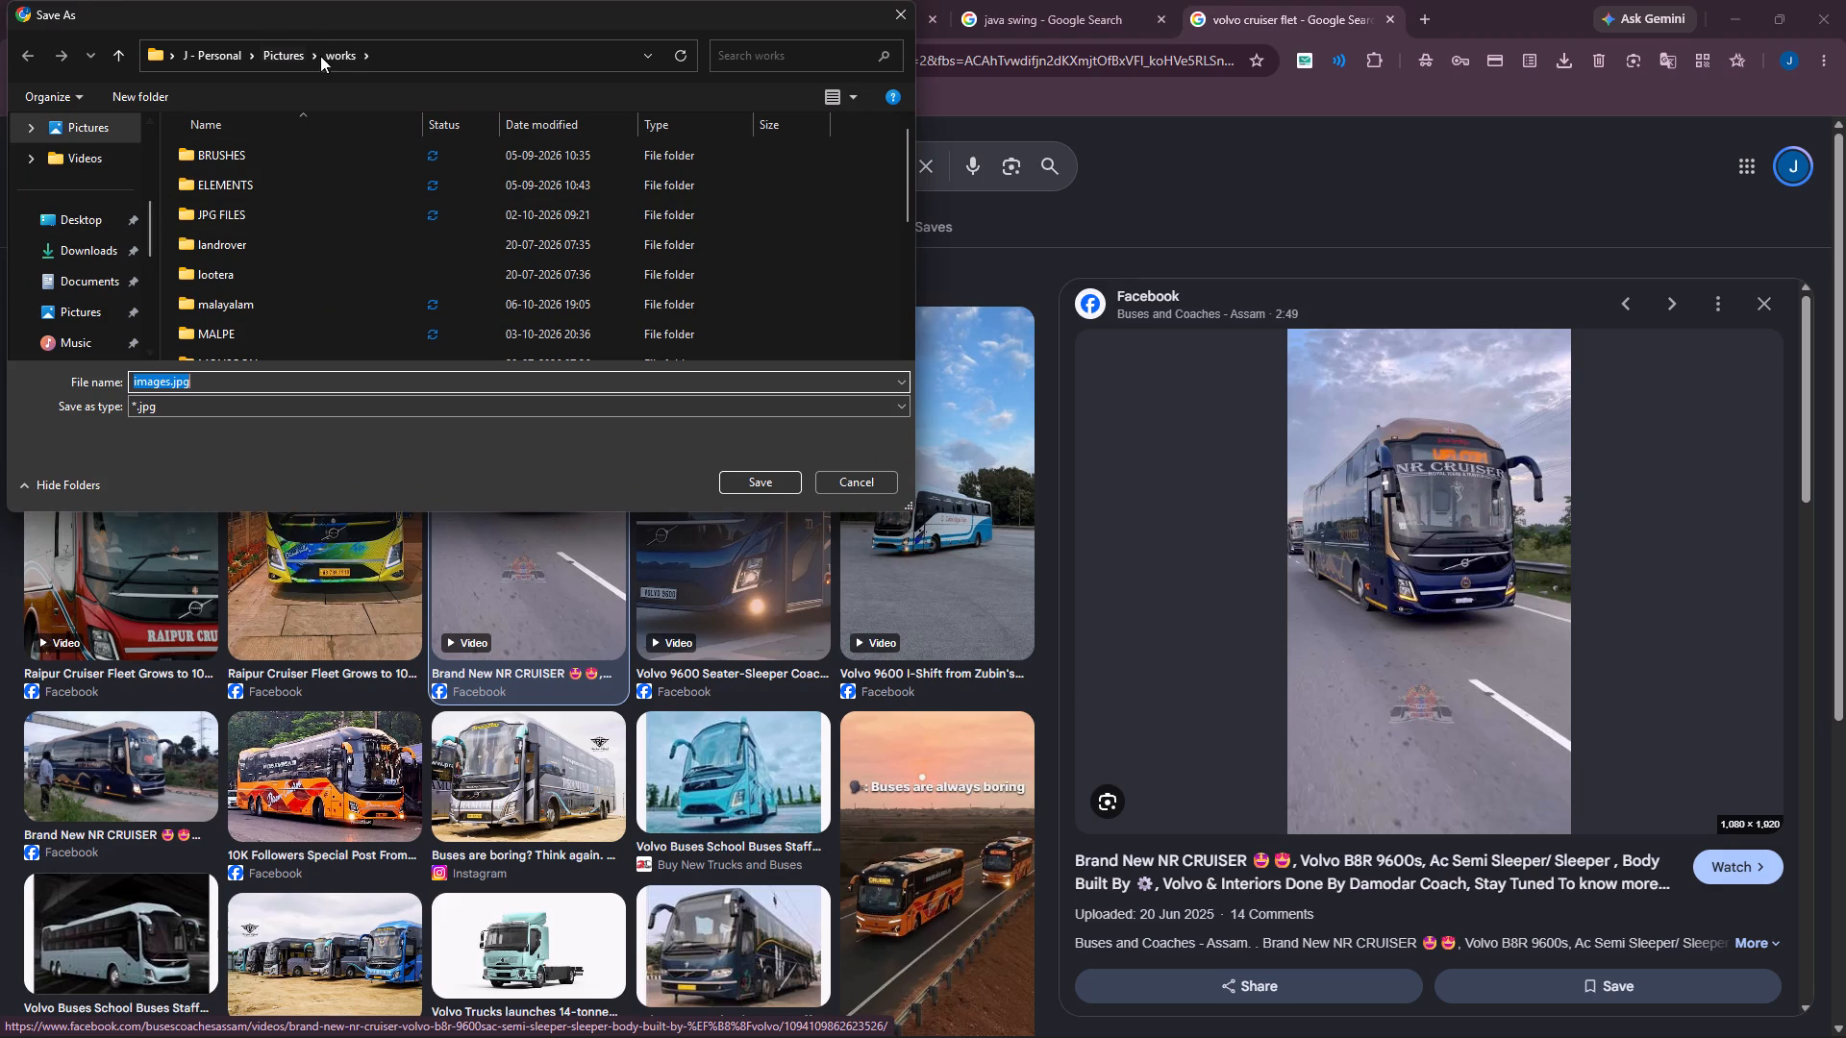
{"action": "left_click", "coordinate": [270, 49]}
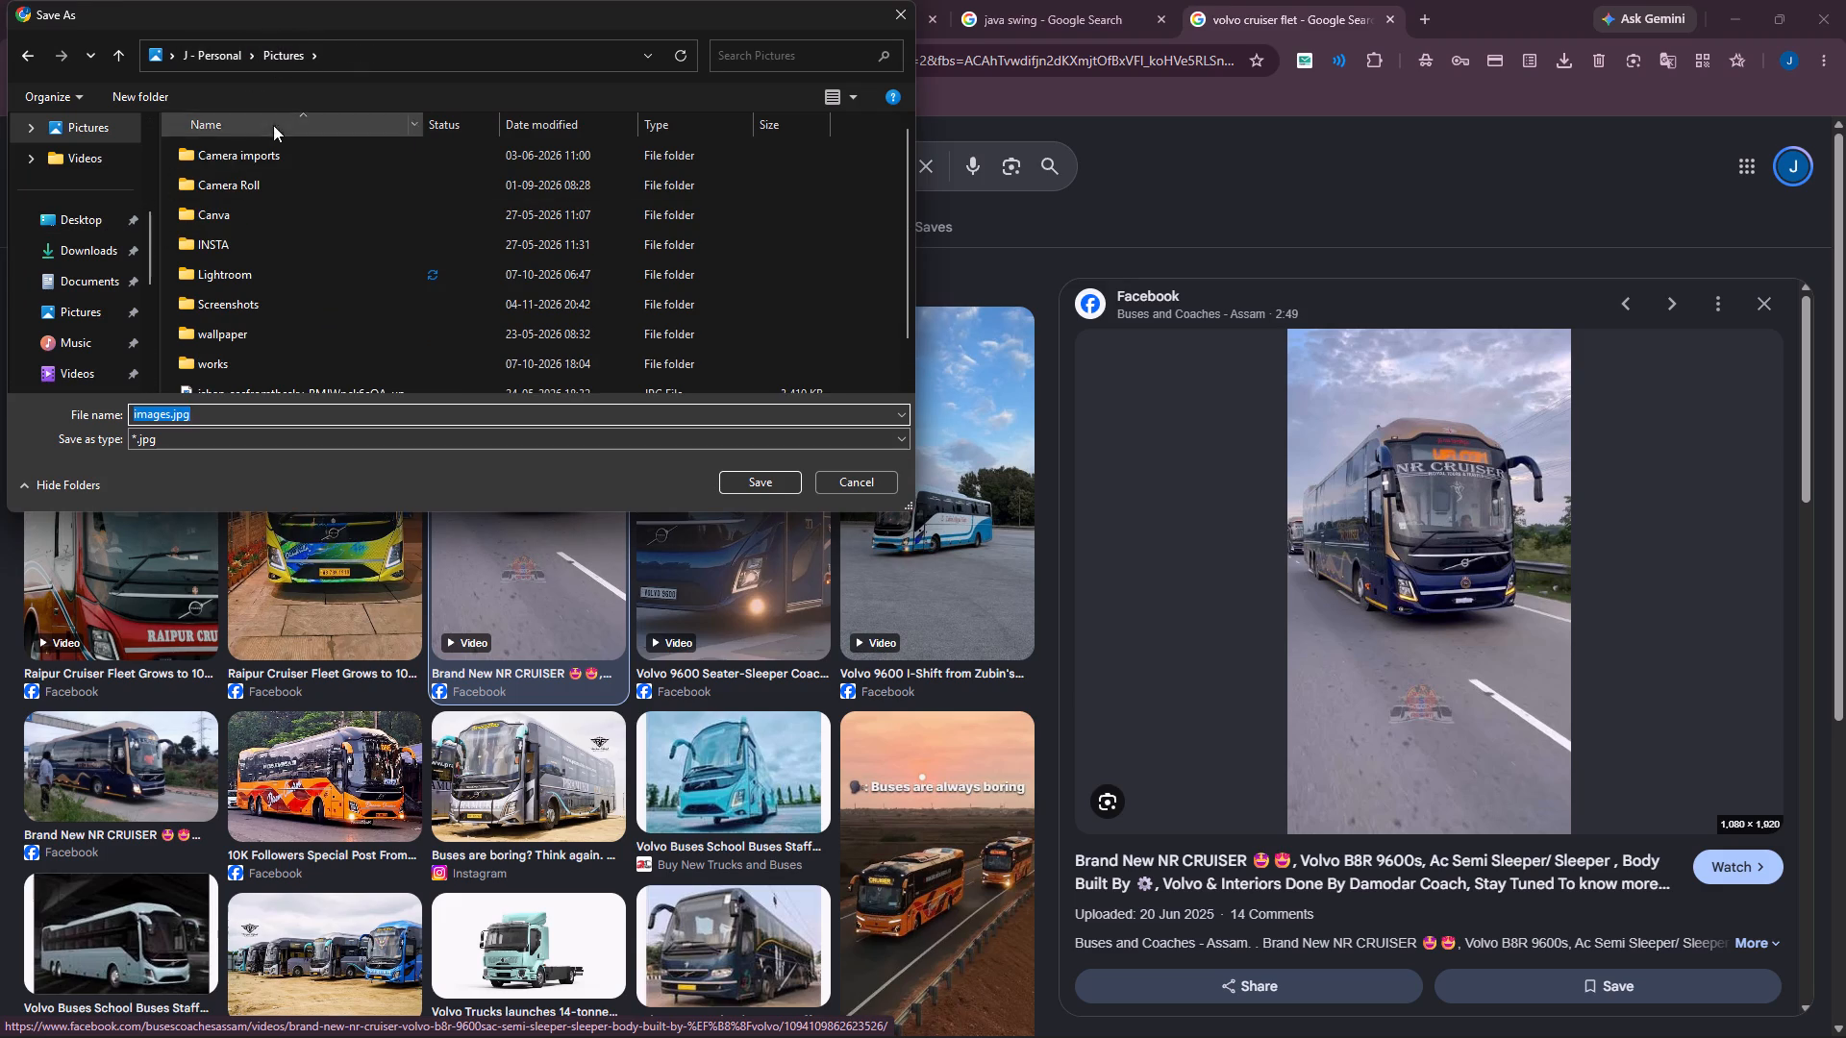
{"action": "scroll", "coordinate": [257, 311], "scroll_direction": "down", "scroll_amount": 4}
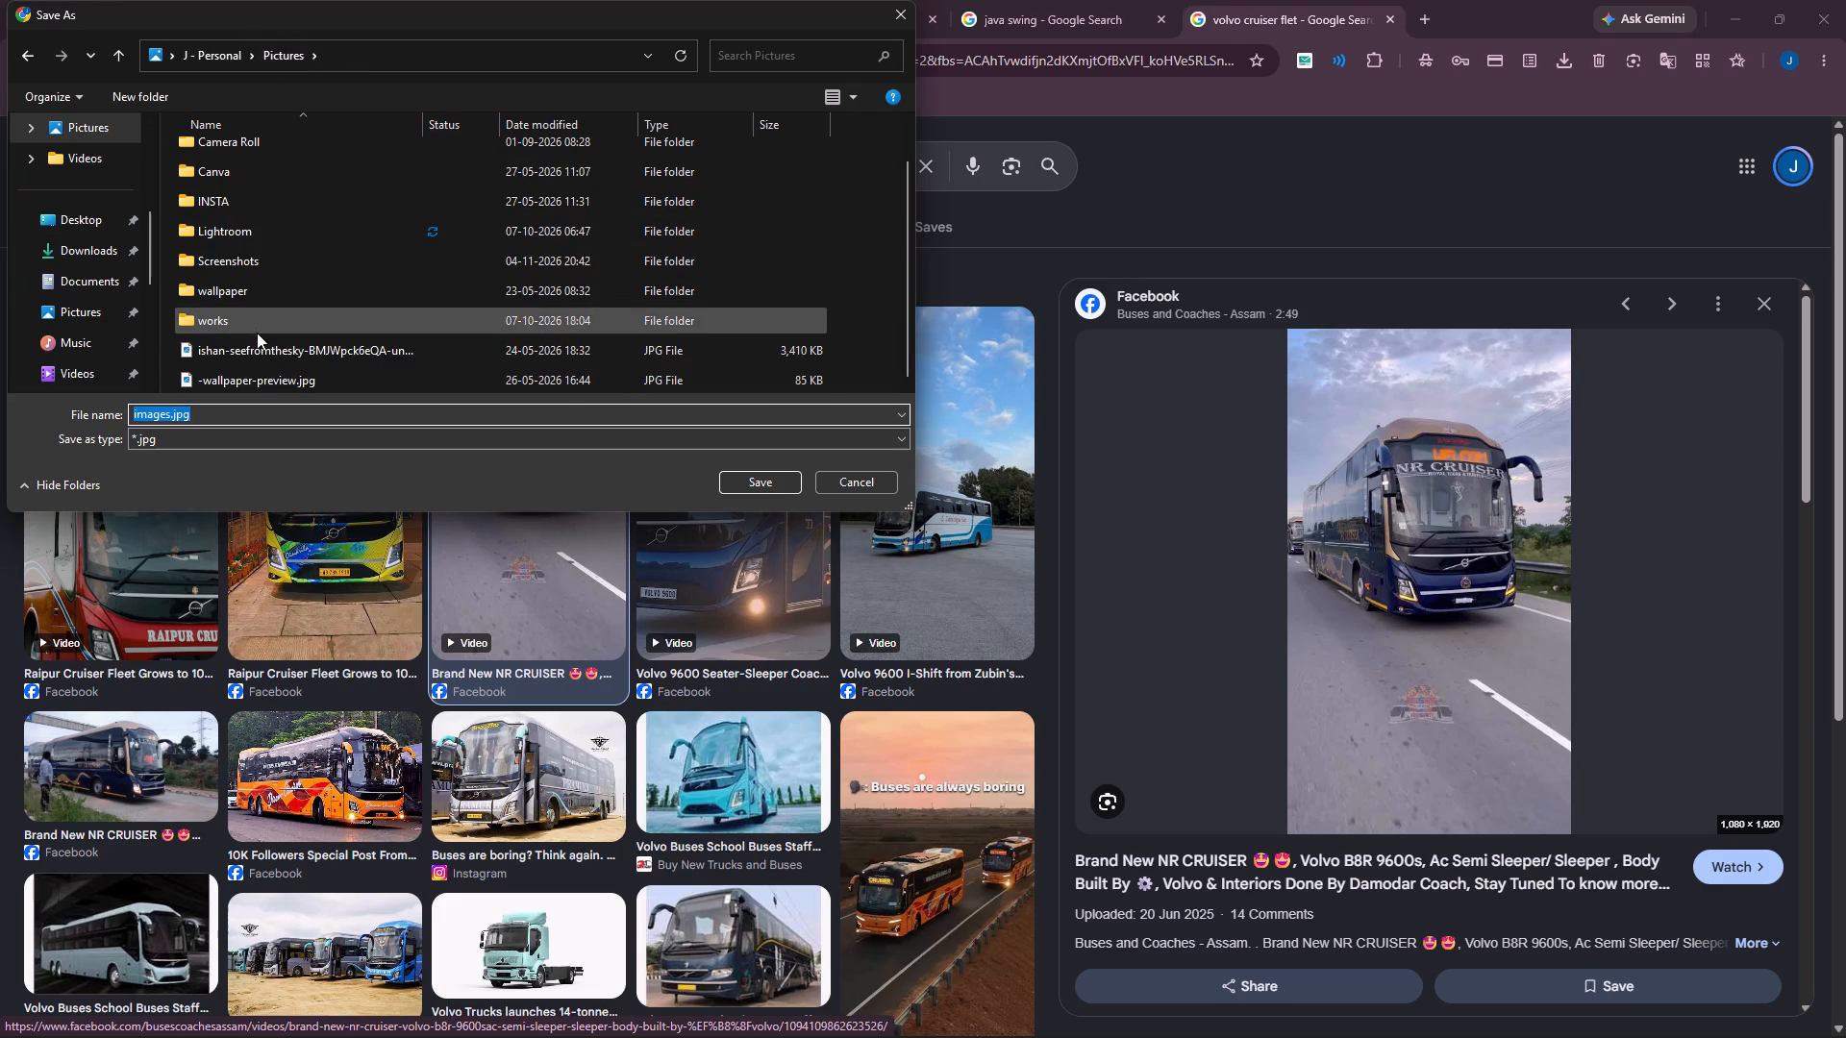
{"action": "scroll", "coordinate": [262, 261], "scroll_direction": "up", "scroll_amount": 3}
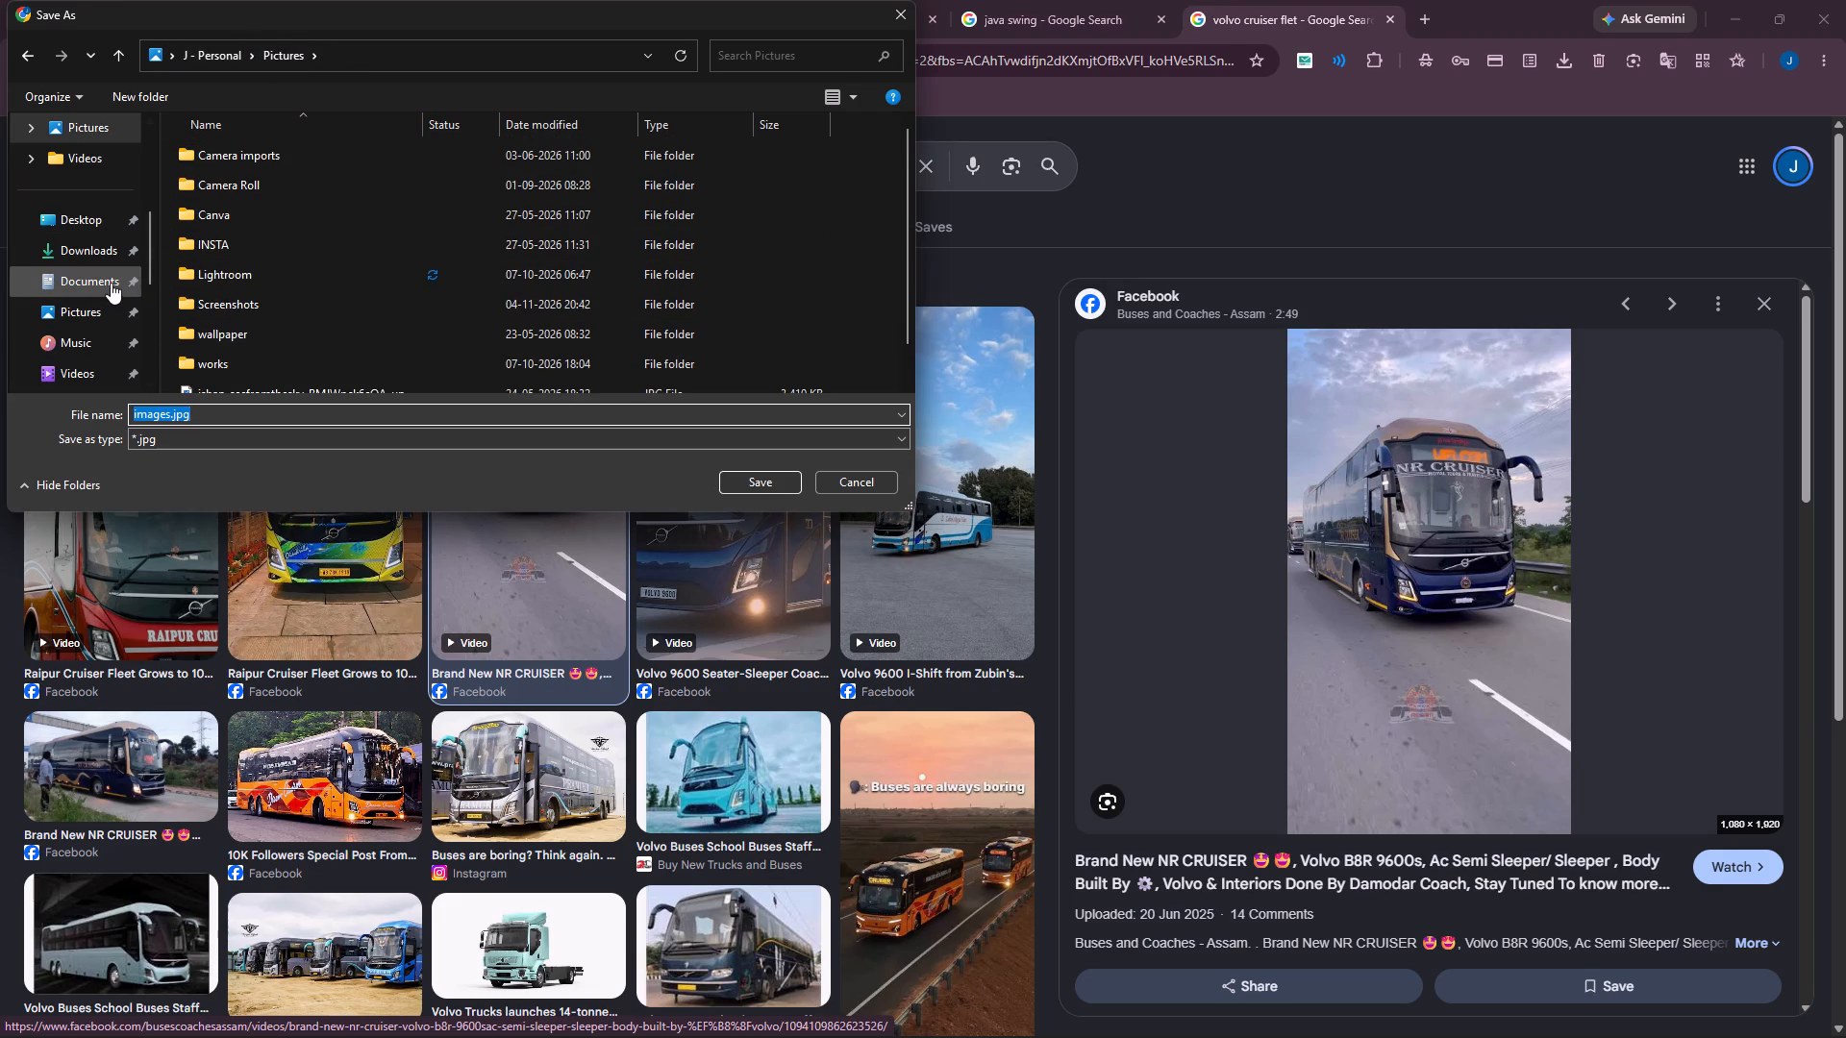
{"action": "left_click", "coordinate": [111, 283]}
{"action": "scroll", "coordinate": [278, 227], "scroll_direction": "down", "scroll_amount": 4}
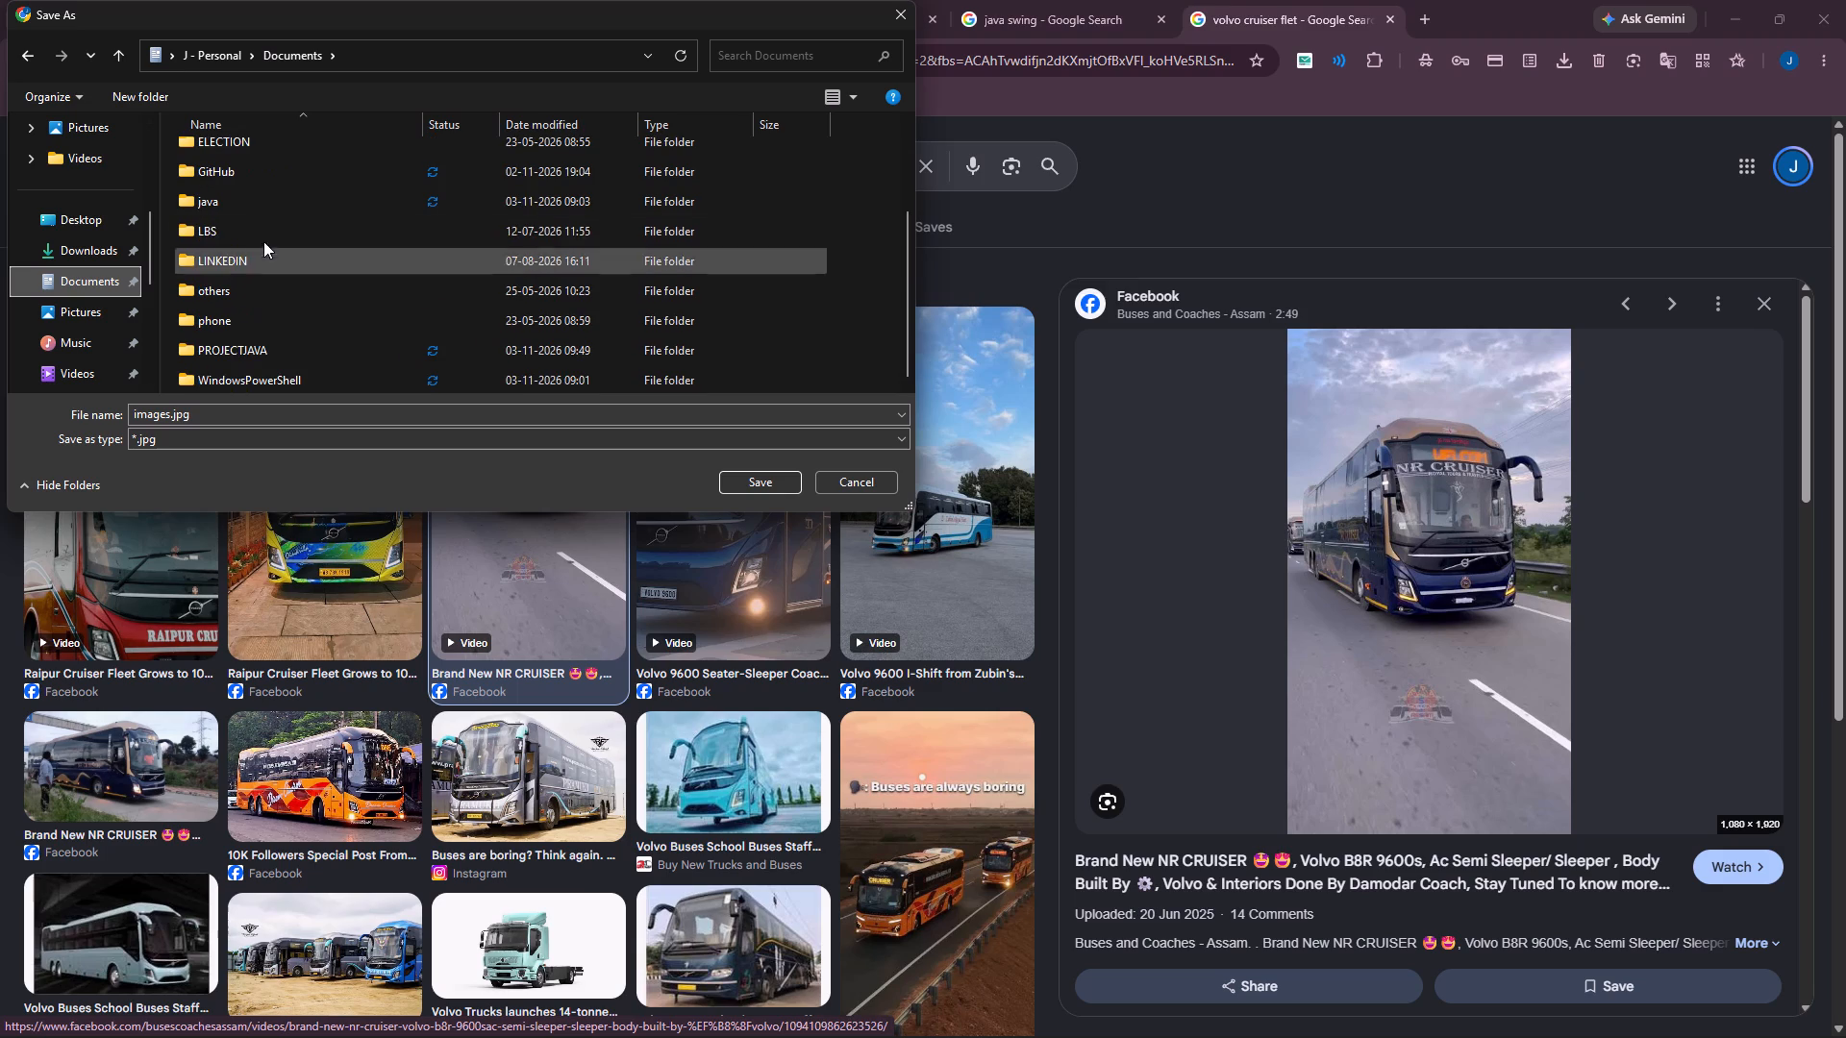
{"action": "scroll", "coordinate": [251, 317], "scroll_direction": "up", "scroll_amount": 3}
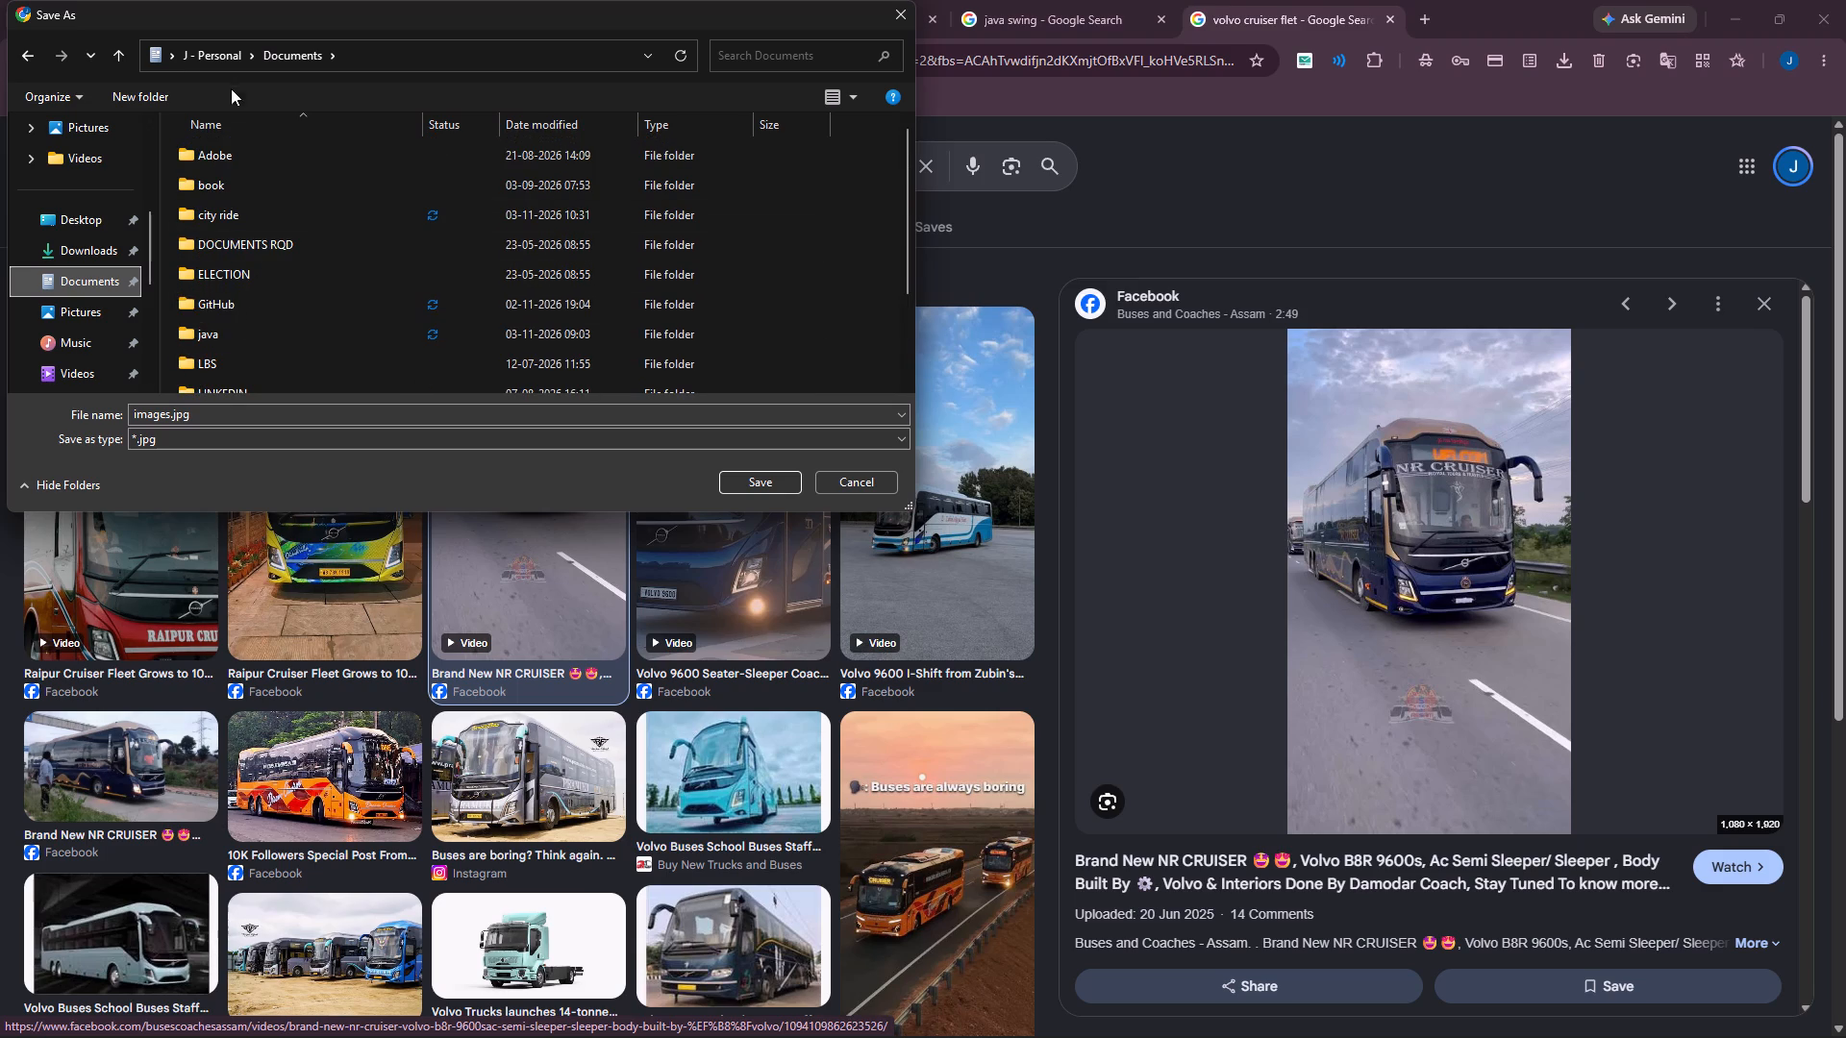
{"action": "left_click", "coordinate": [213, 54]}
{"action": "scroll", "coordinate": [280, 309], "scroll_direction": "down", "scroll_amount": 1}
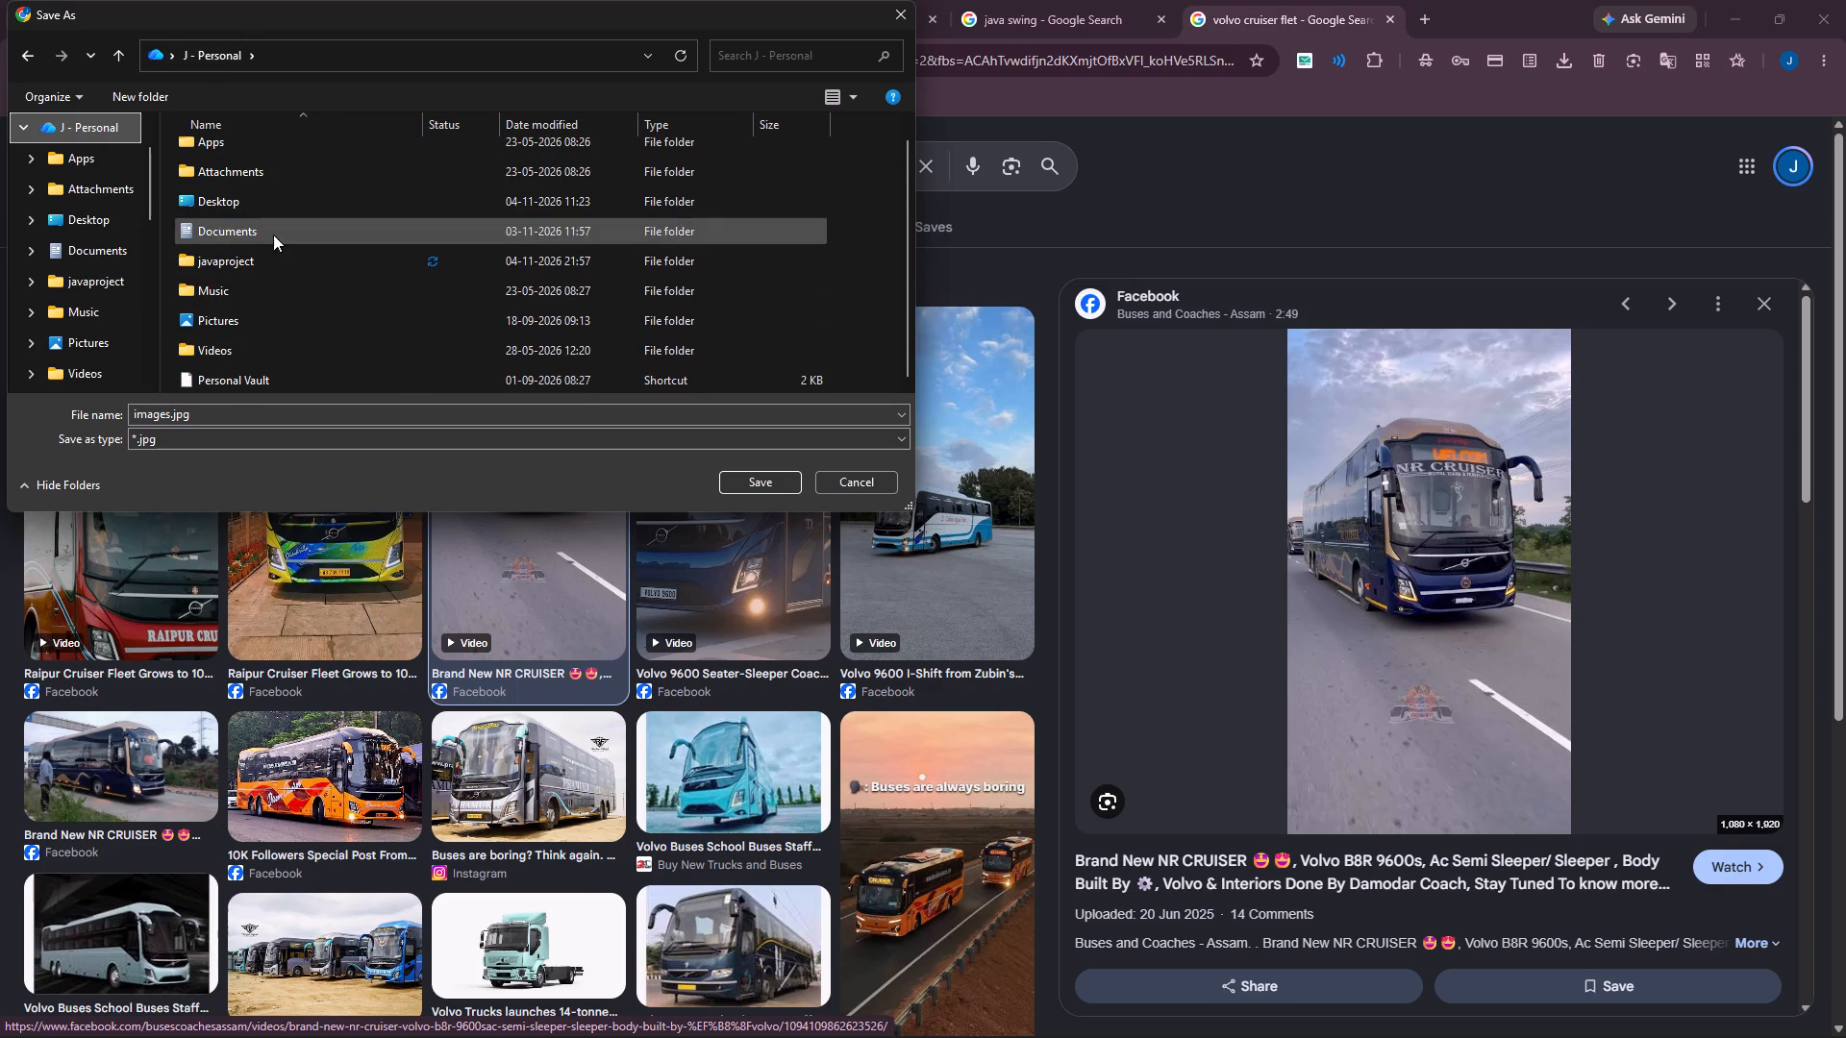
{"action": "double_click", "coordinate": [263, 256]}
{"action": "left_click", "coordinate": [353, 333]}
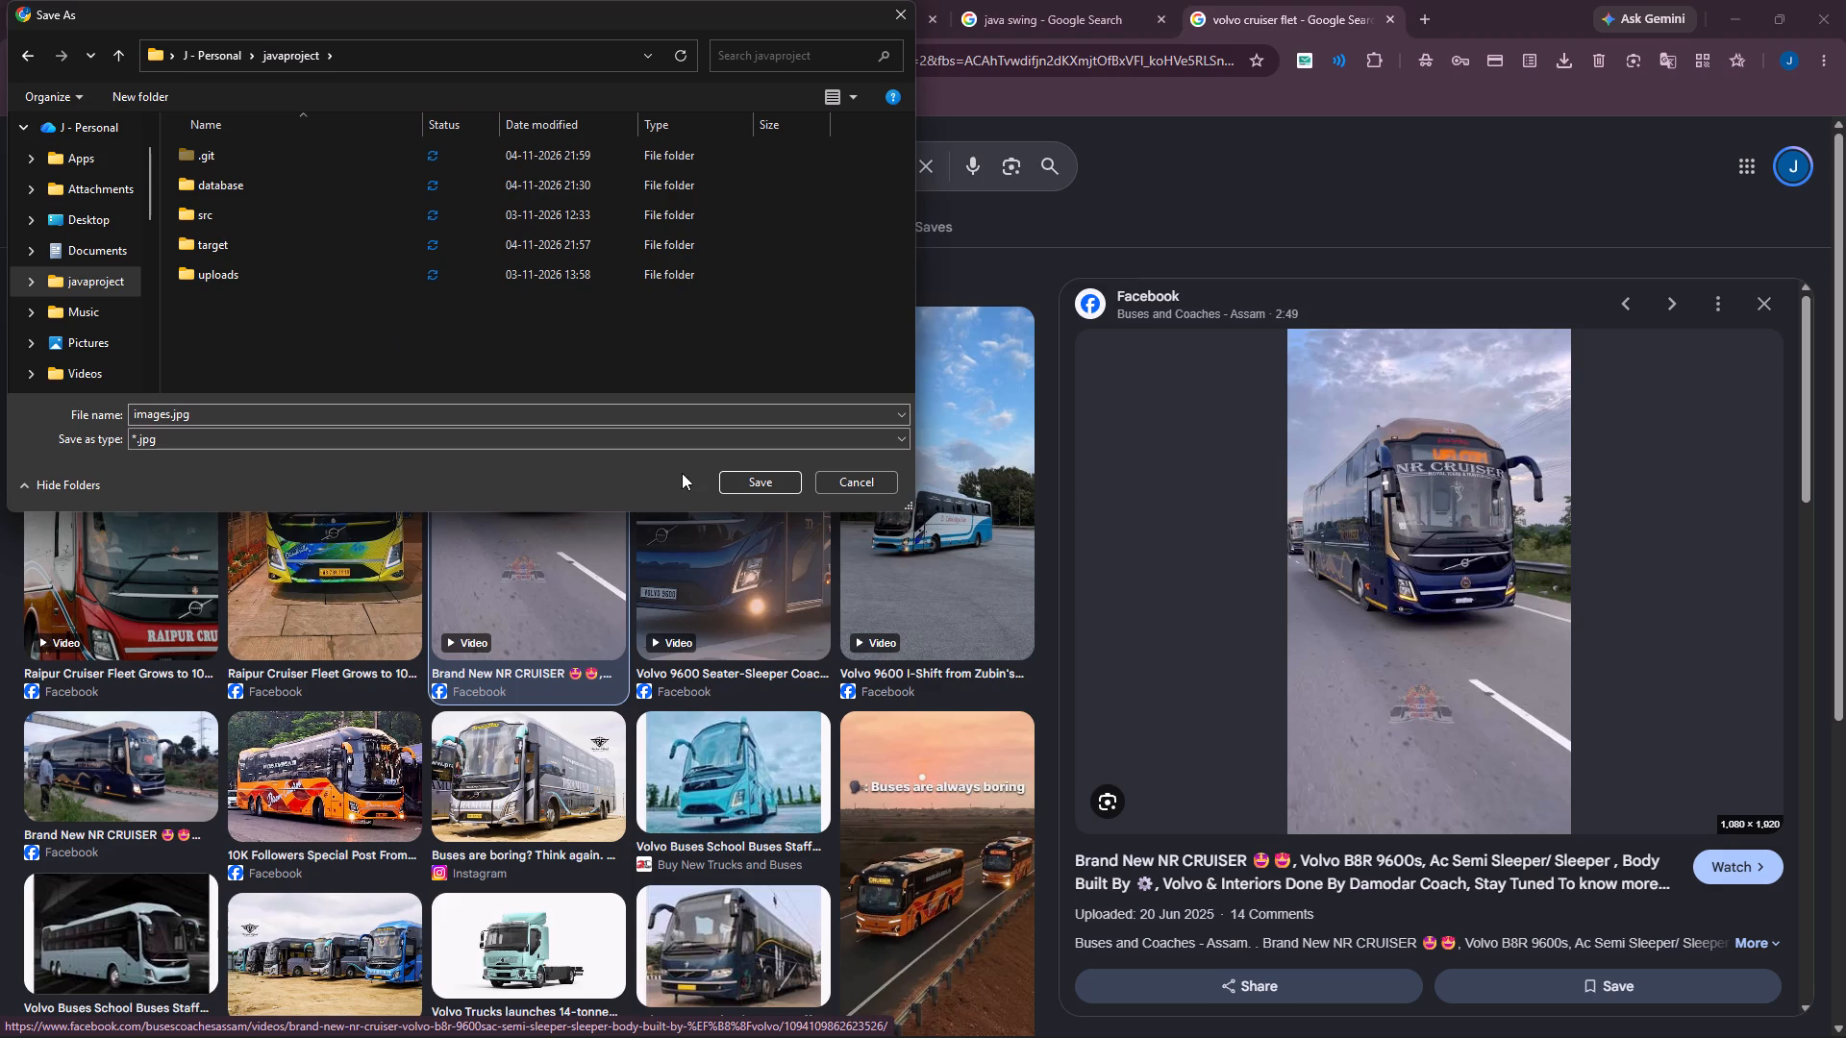
{"action": "double_click", "coordinate": [145, 415]}
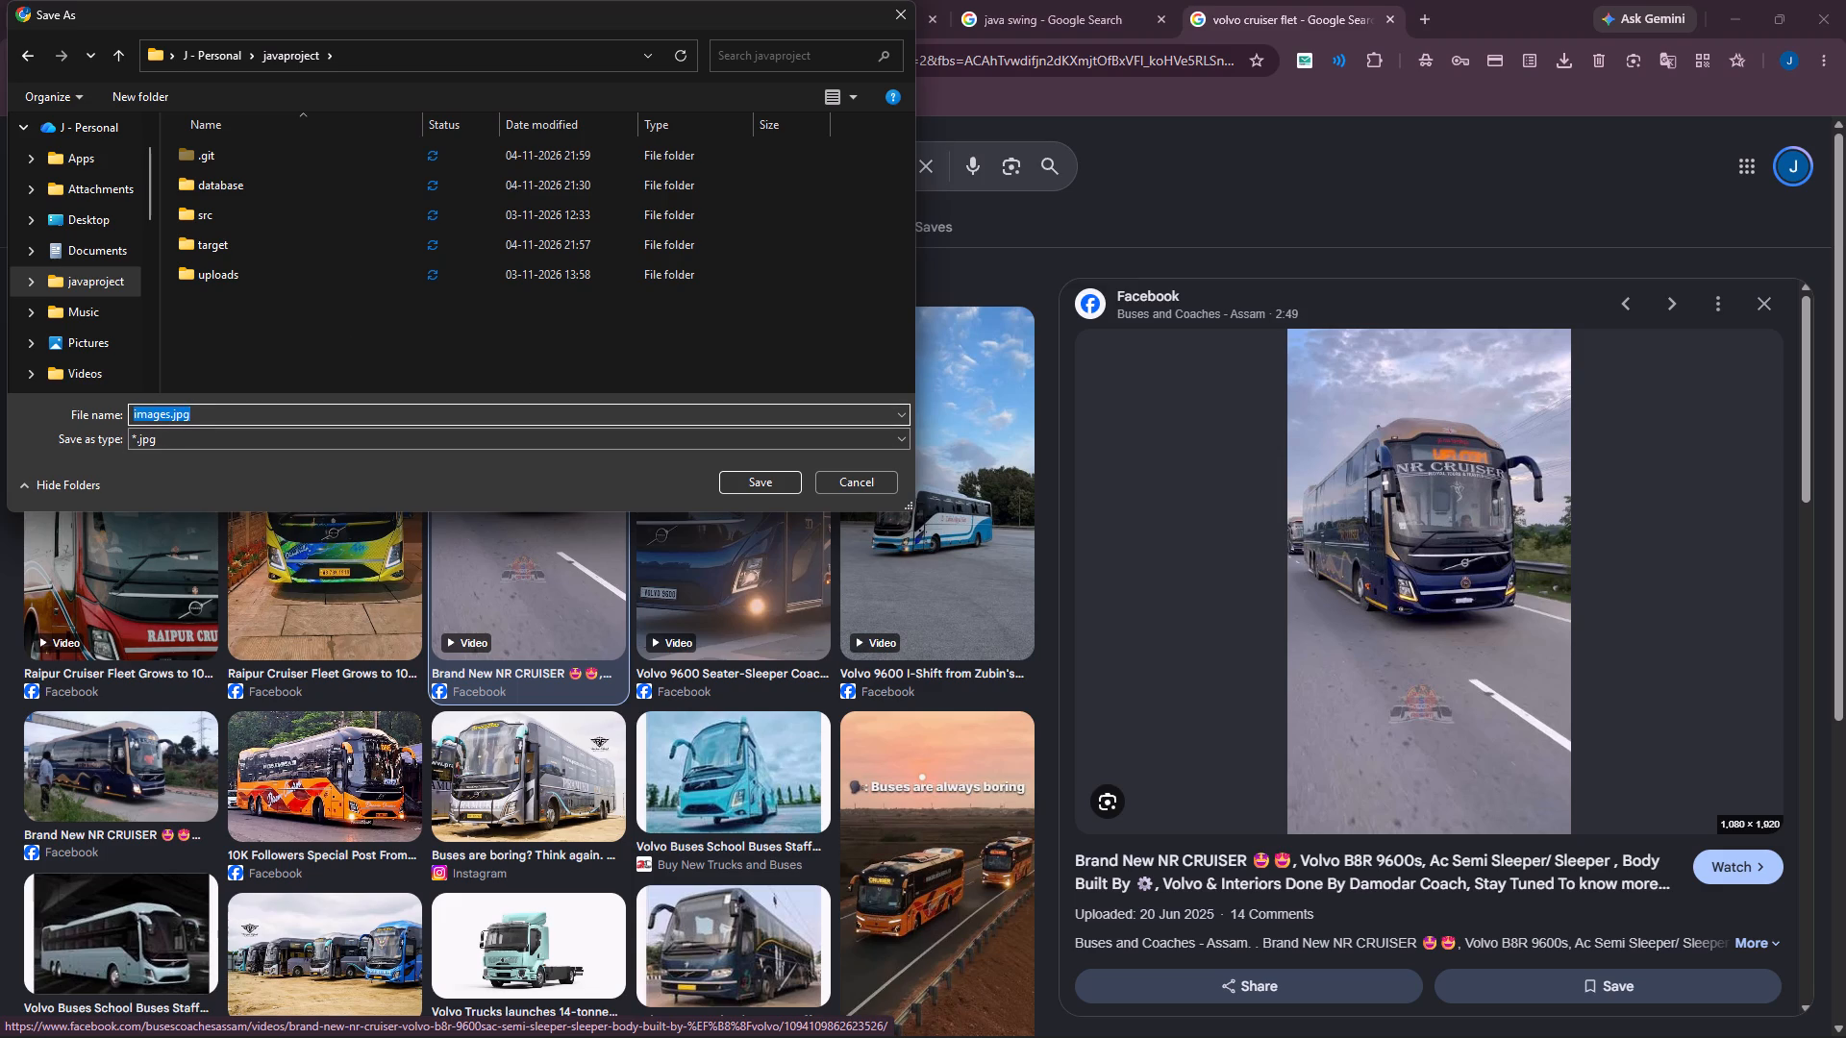
{"action": "type", "text": "volvo"}
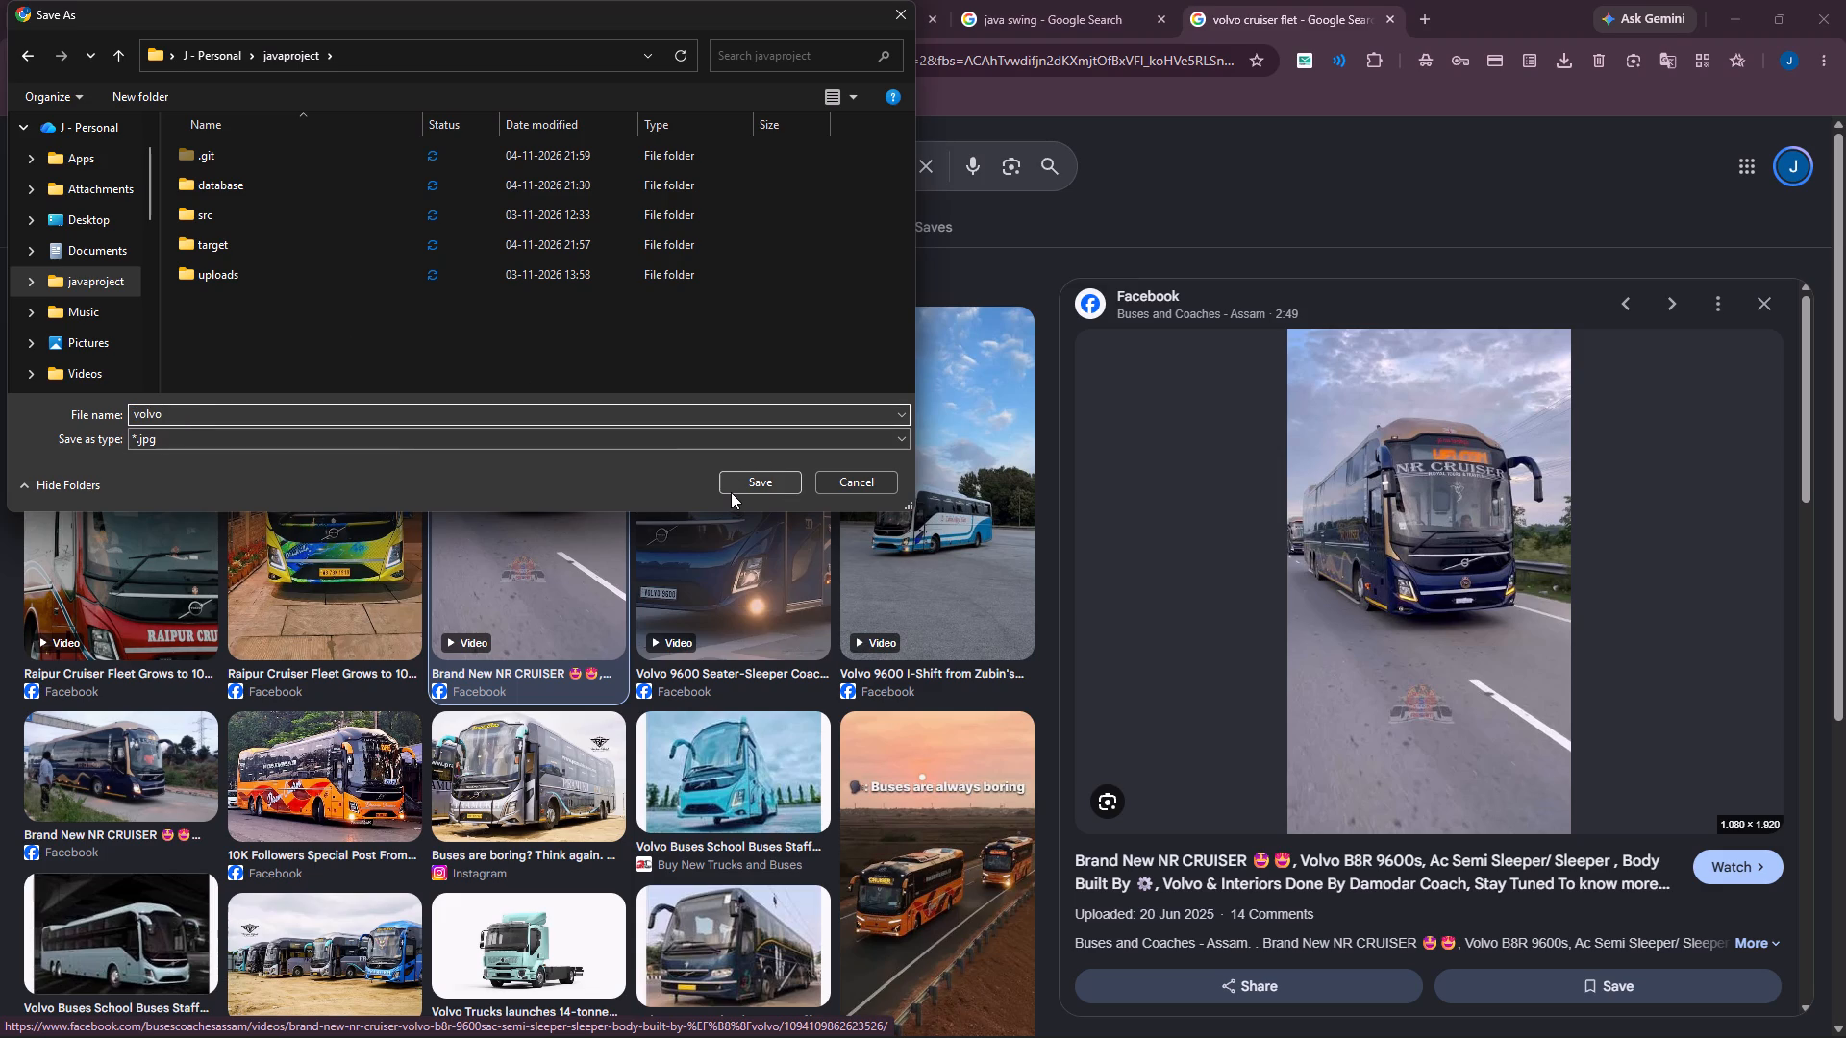
{"action": "left_click", "coordinate": [732, 492]}
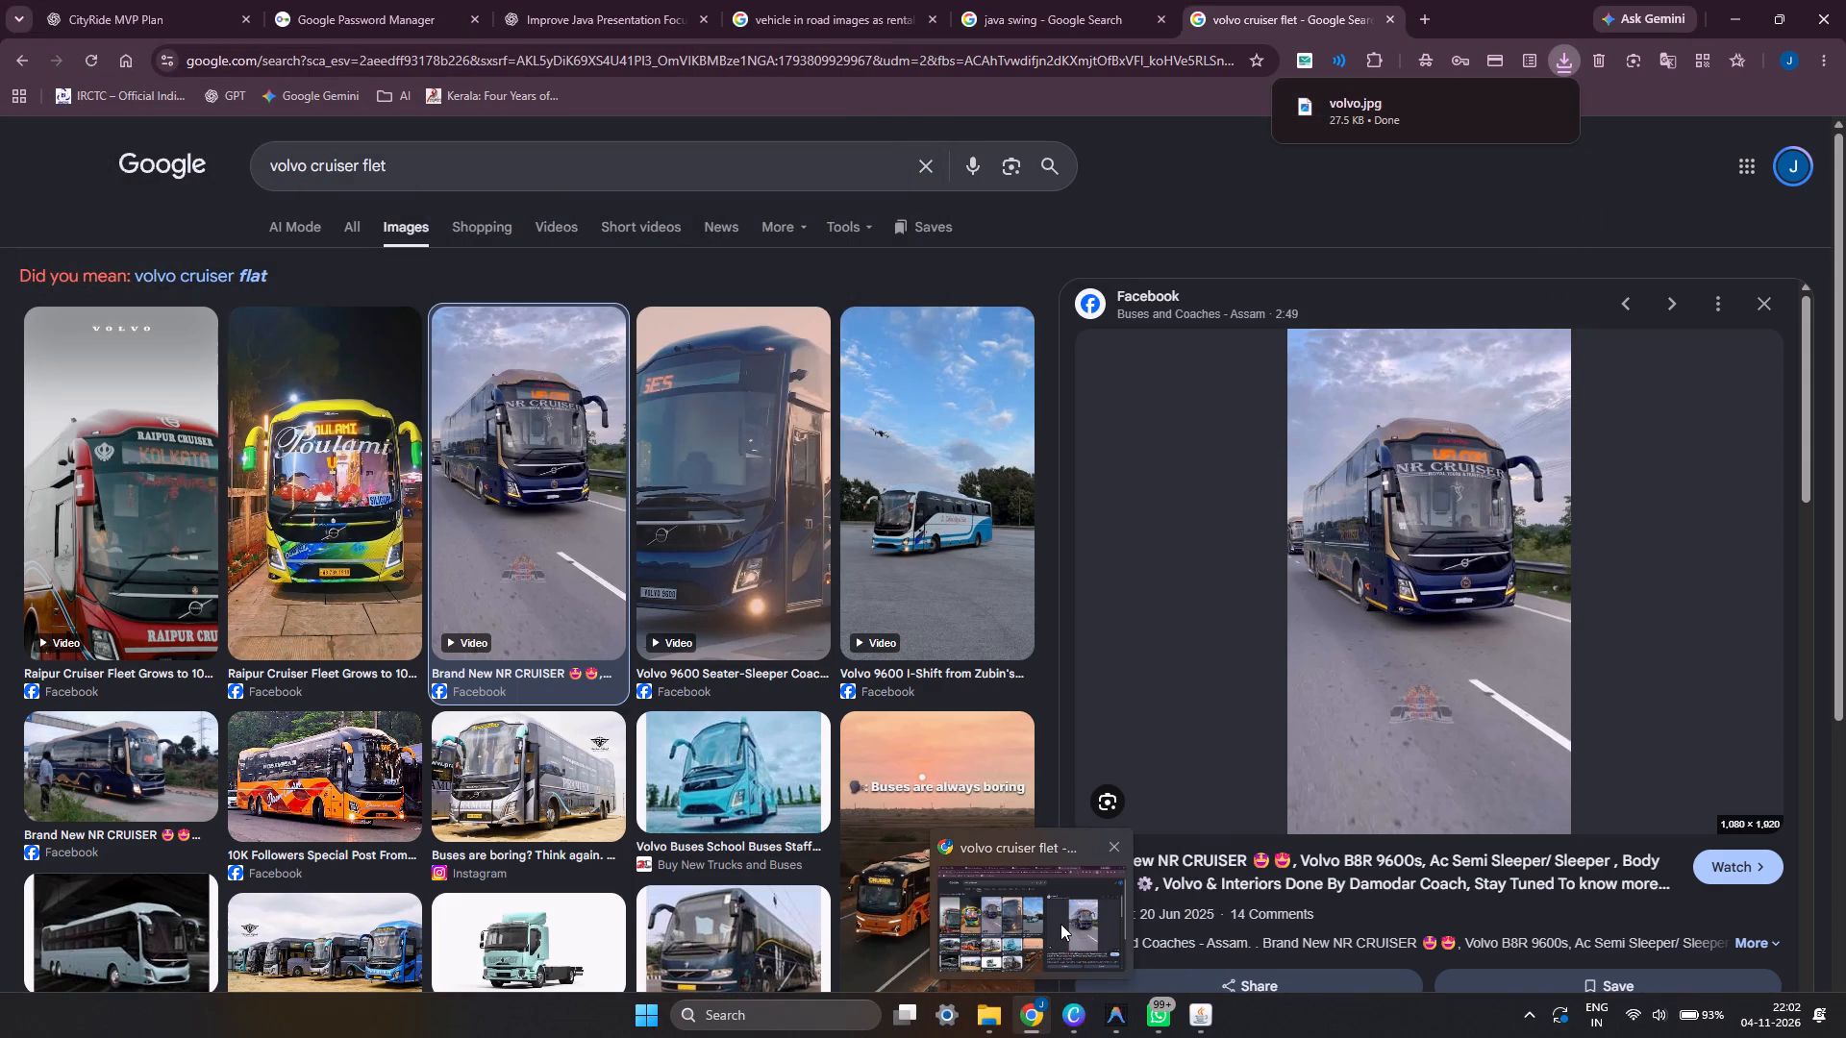
Switch back to the CityRide new vehicle form and attach volvo.jpg from the javaproject folder as the vehicle photograph.
{"action": "left_click", "coordinate": [986, 1024]}
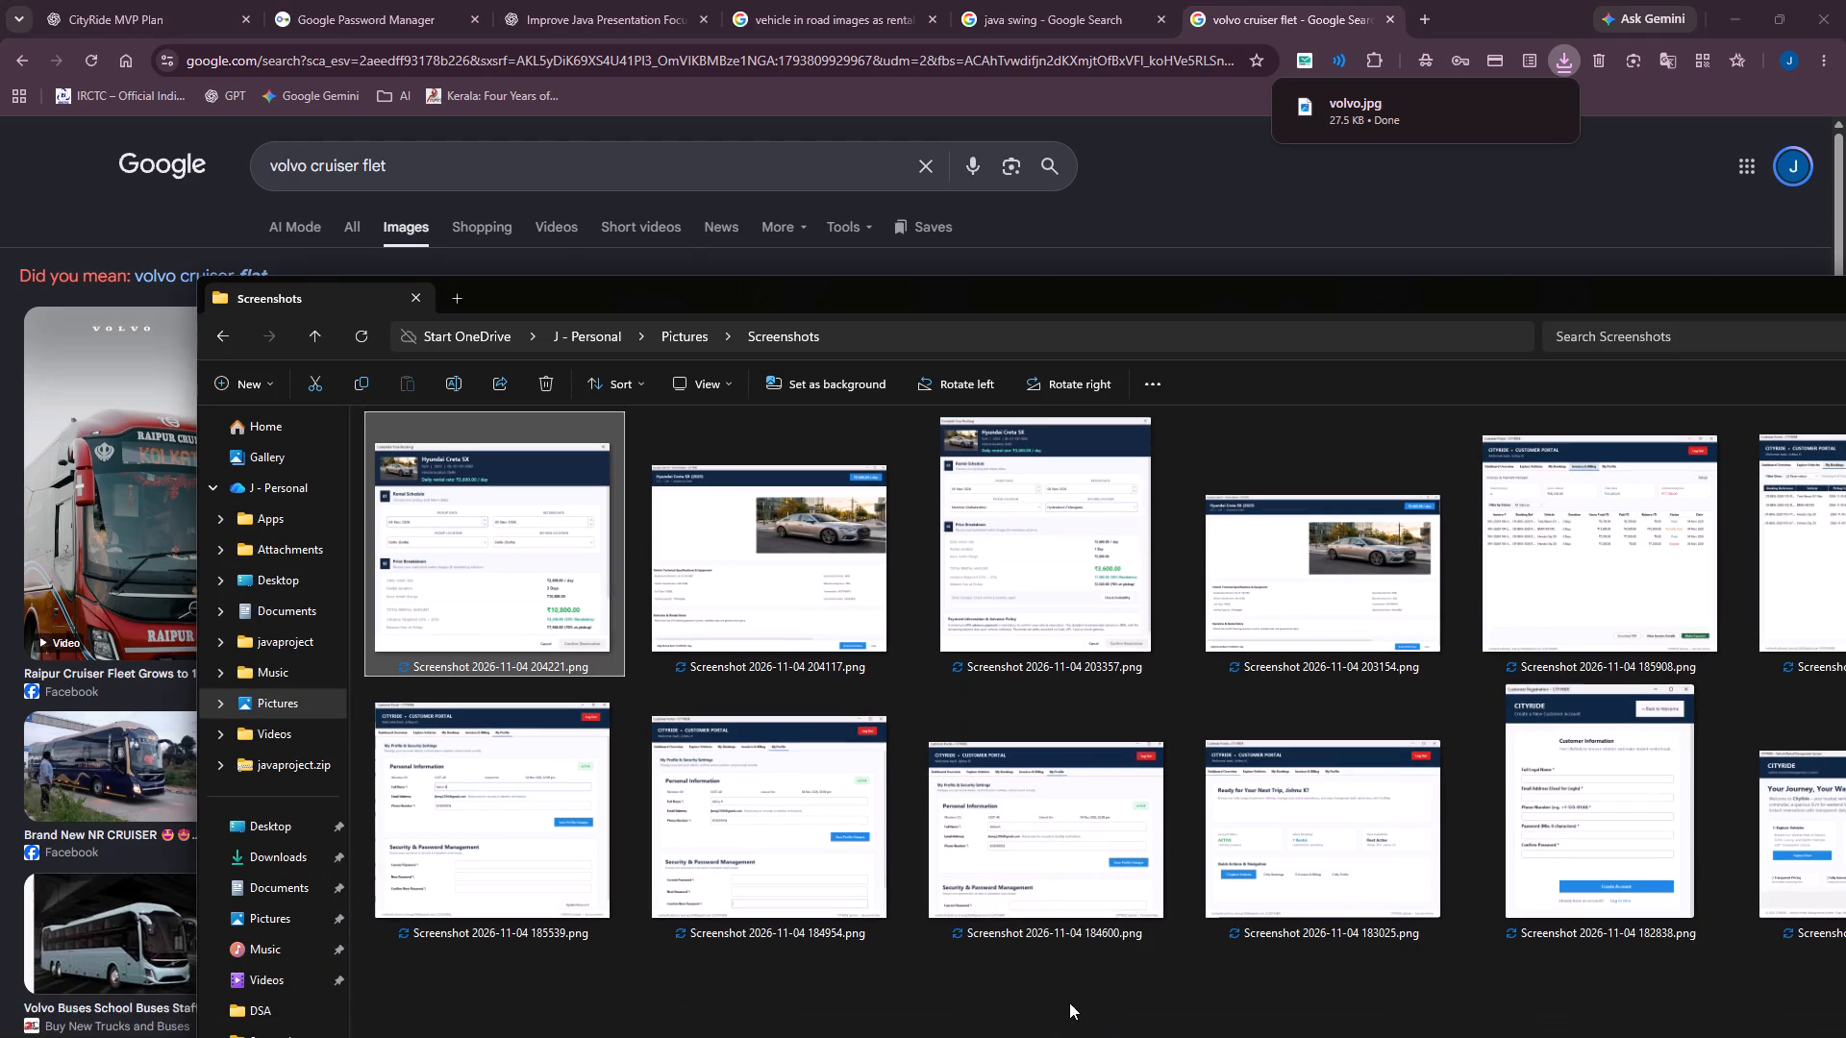
{"action": "left_click", "coordinate": [1187, 1022]}
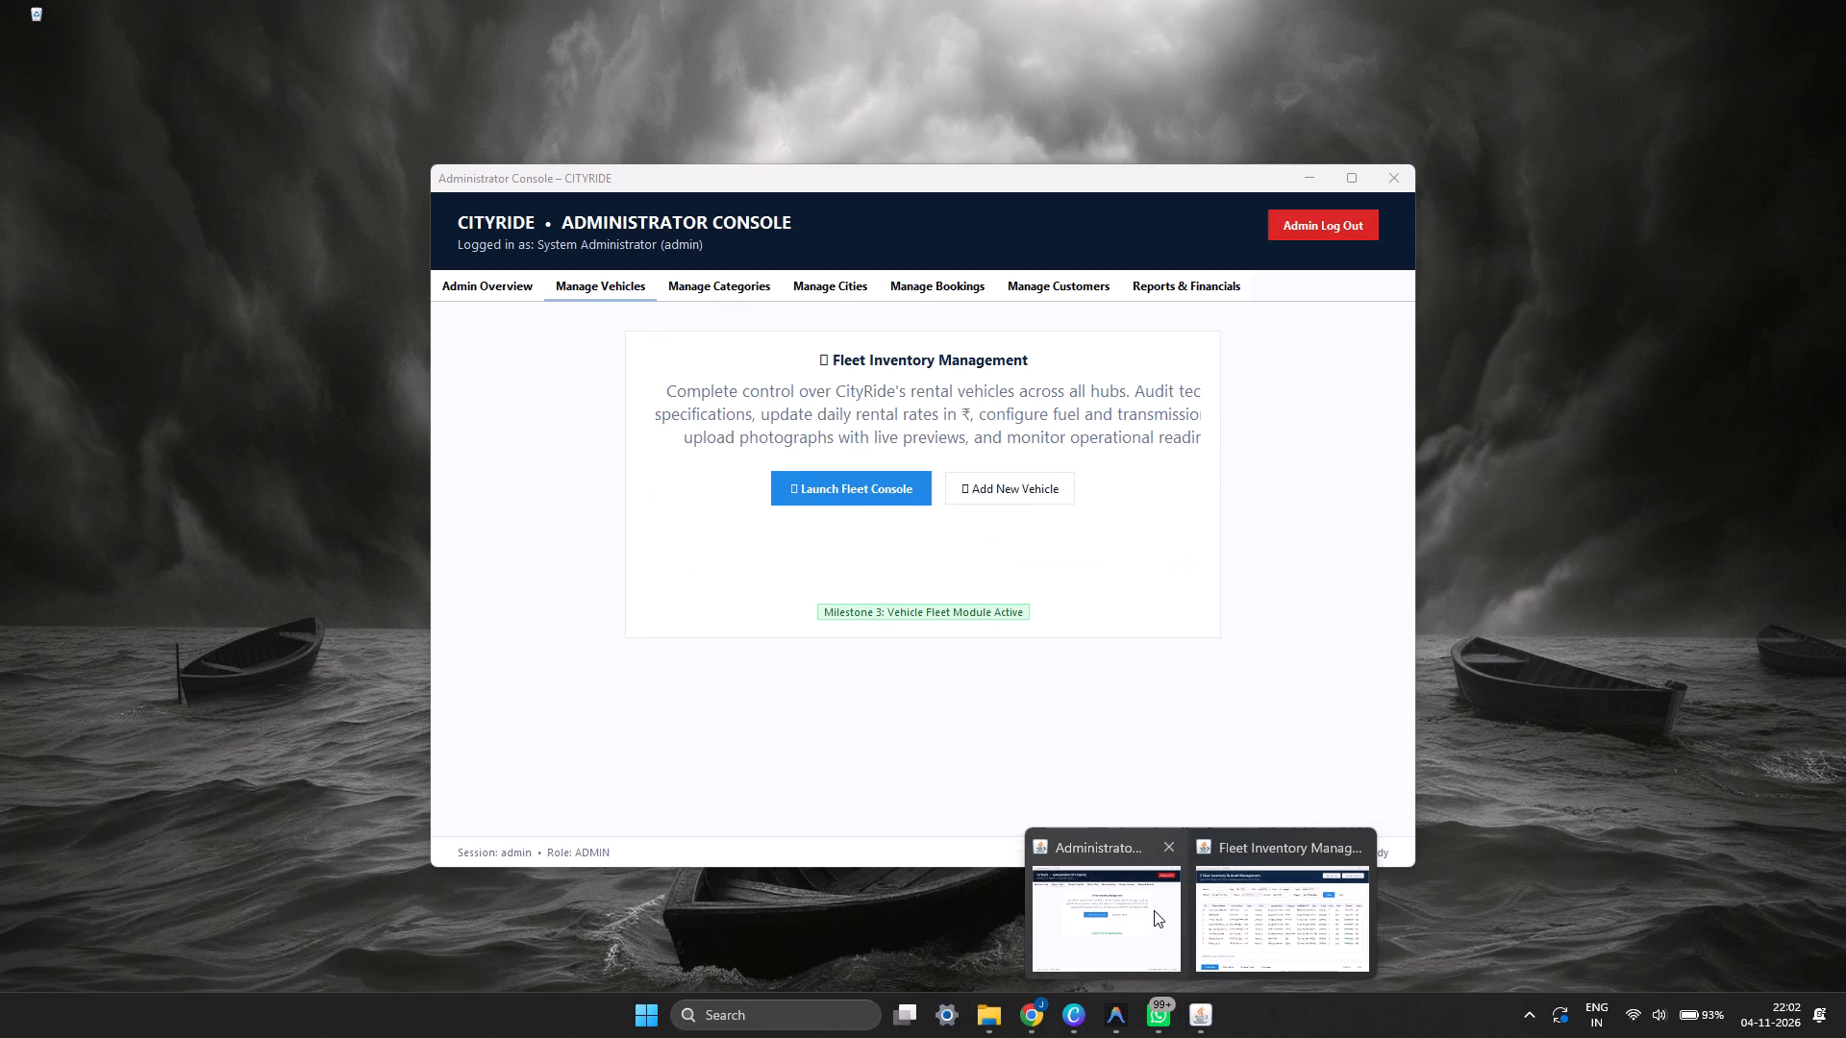
{"action": "left_click", "coordinate": [1253, 874]}
{"action": "left_click", "coordinate": [1171, 537]}
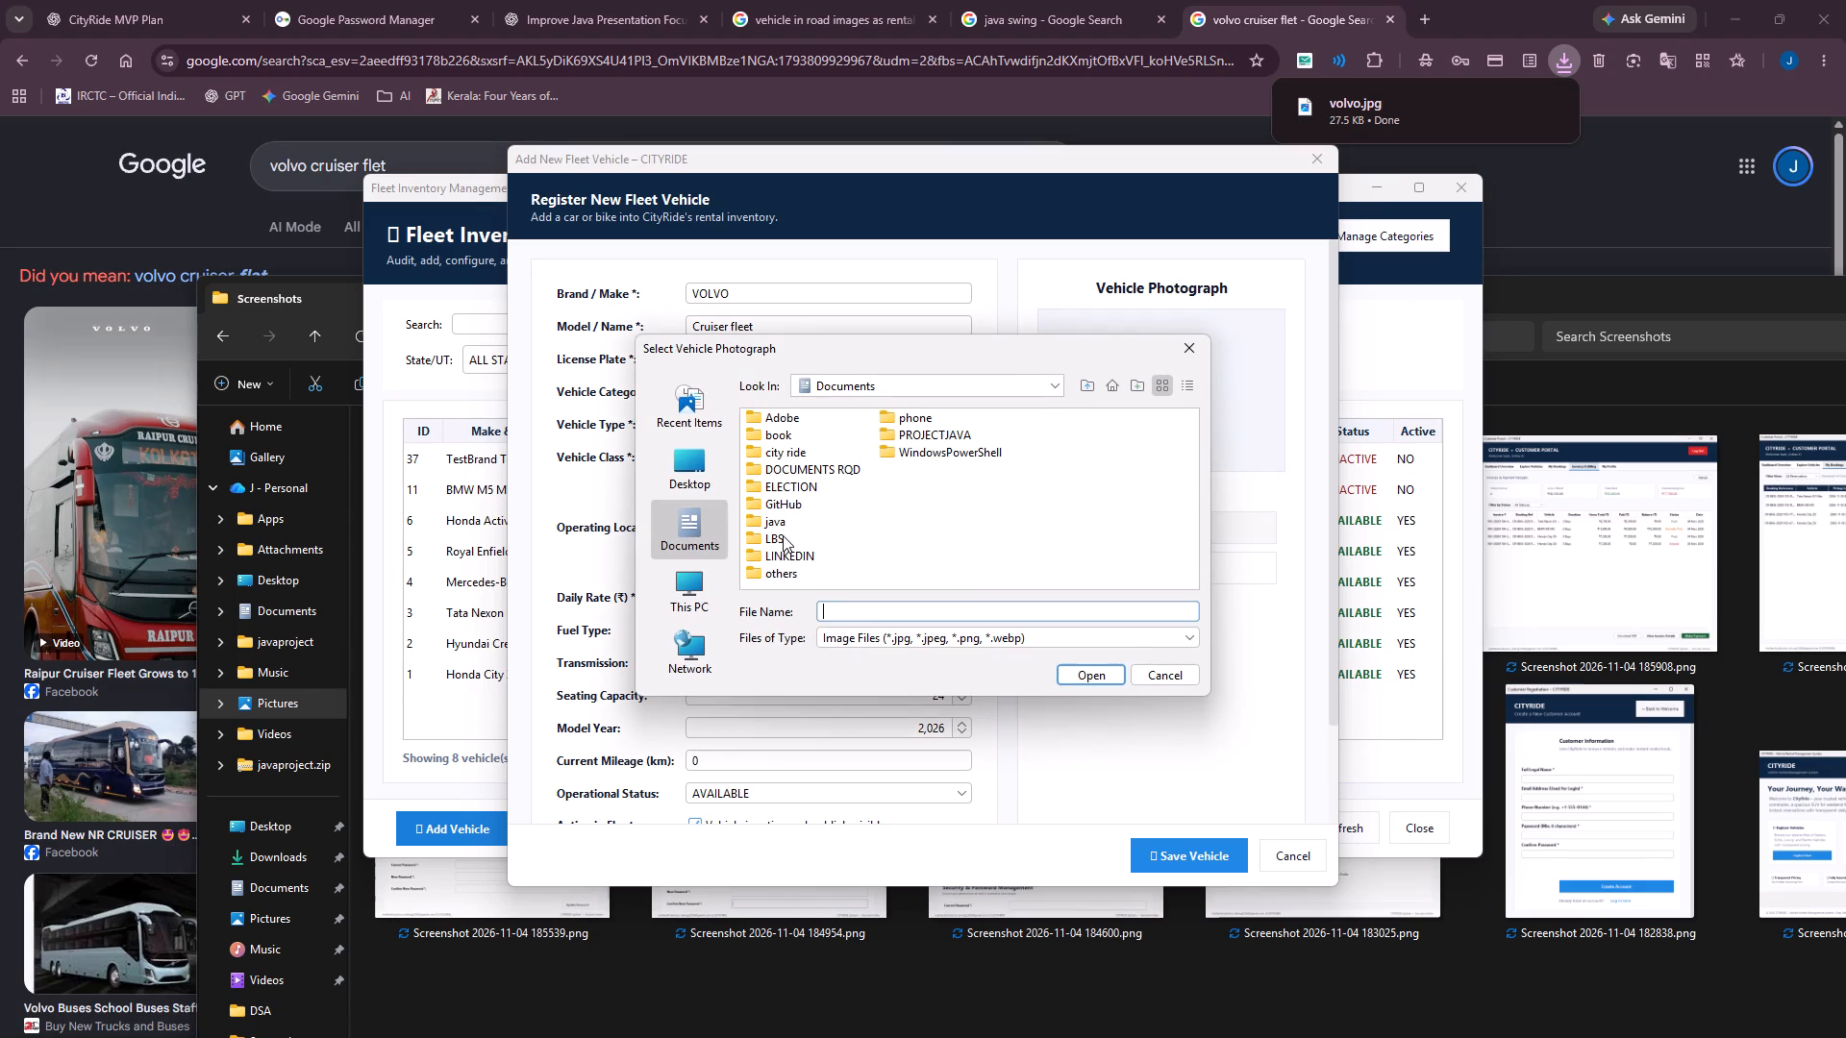
{"action": "left_click", "coordinate": [704, 471]}
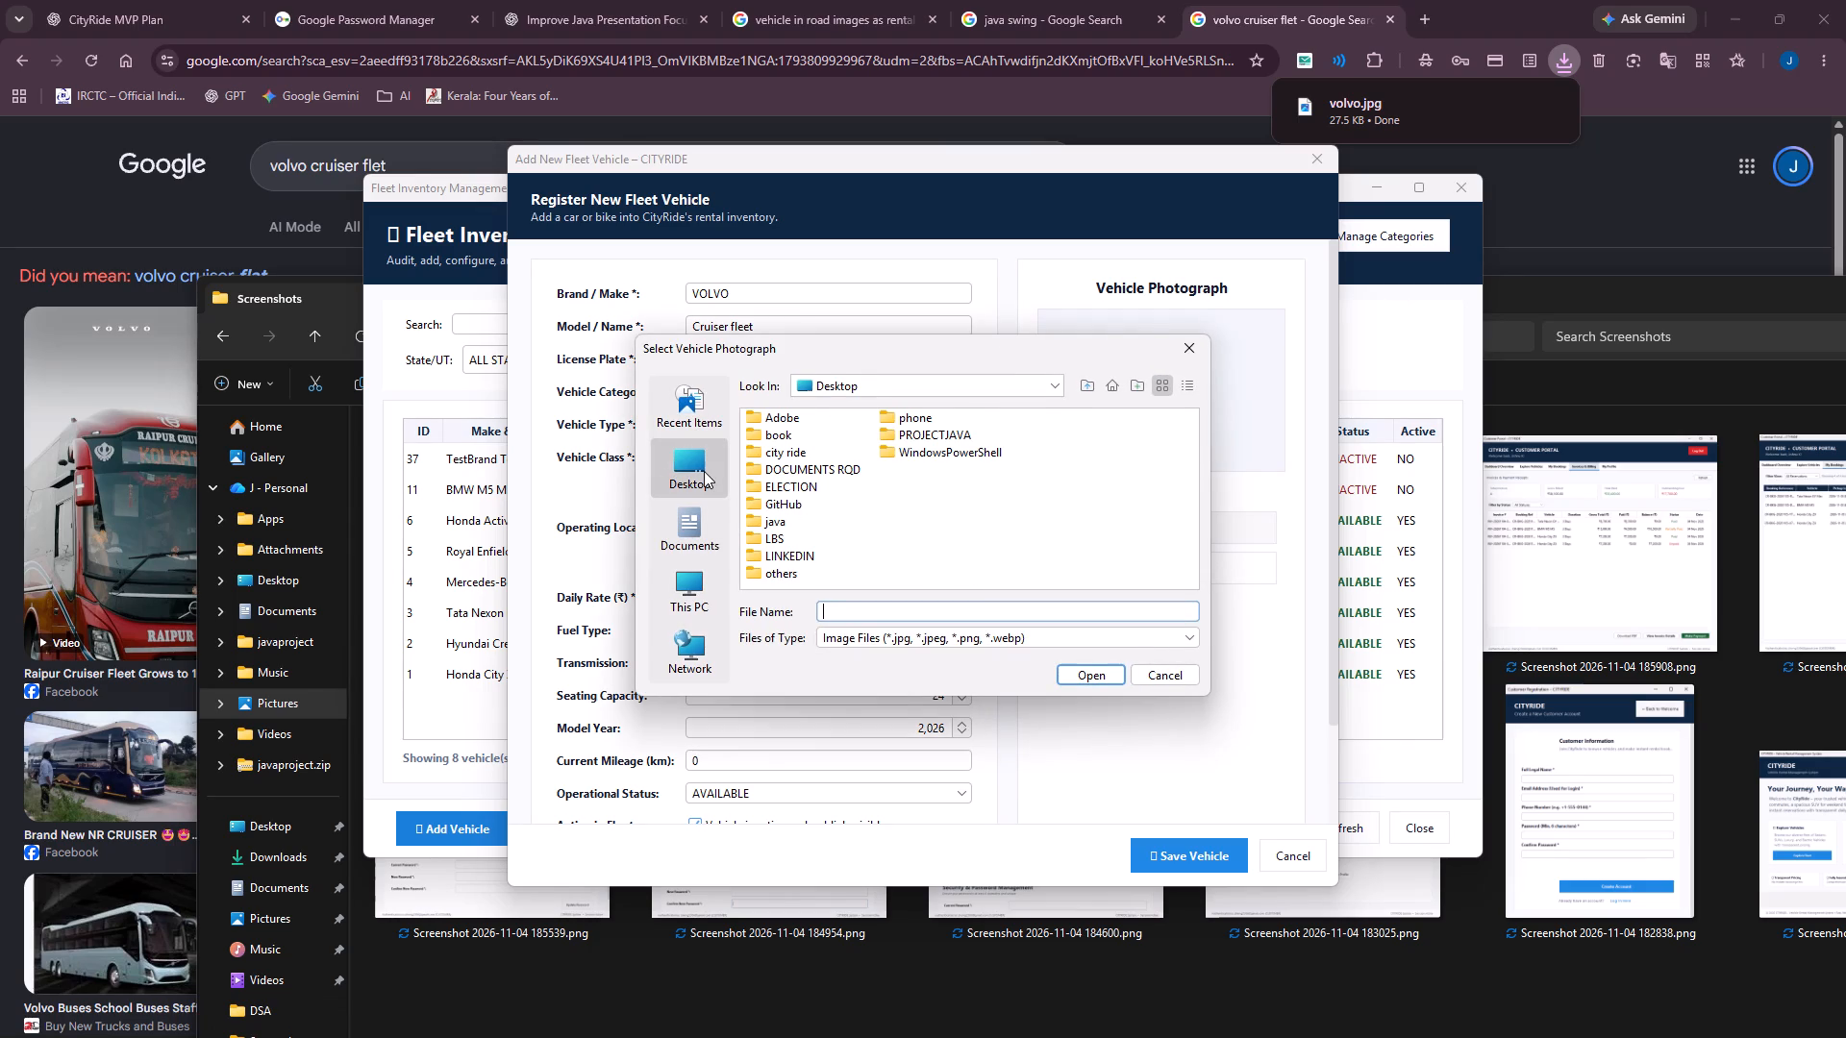
{"action": "double_click", "coordinate": [792, 471]}
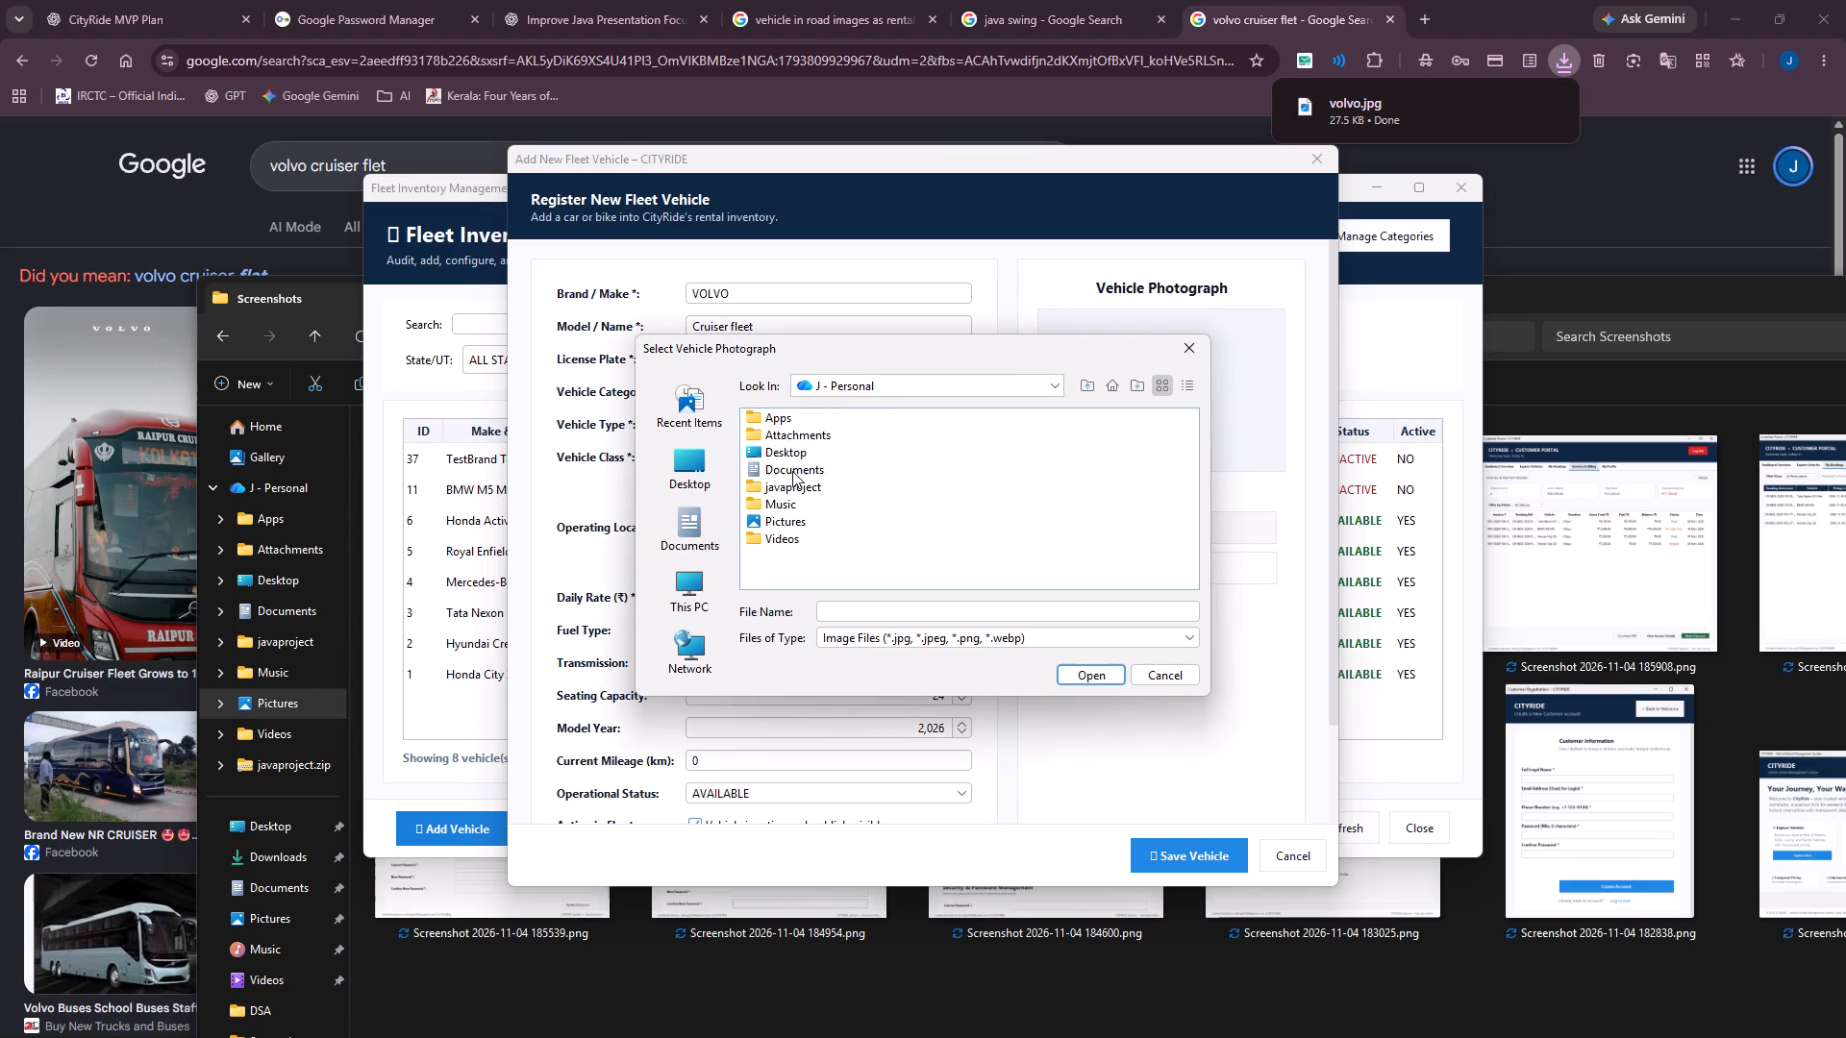
{"action": "double_click", "coordinate": [802, 487]}
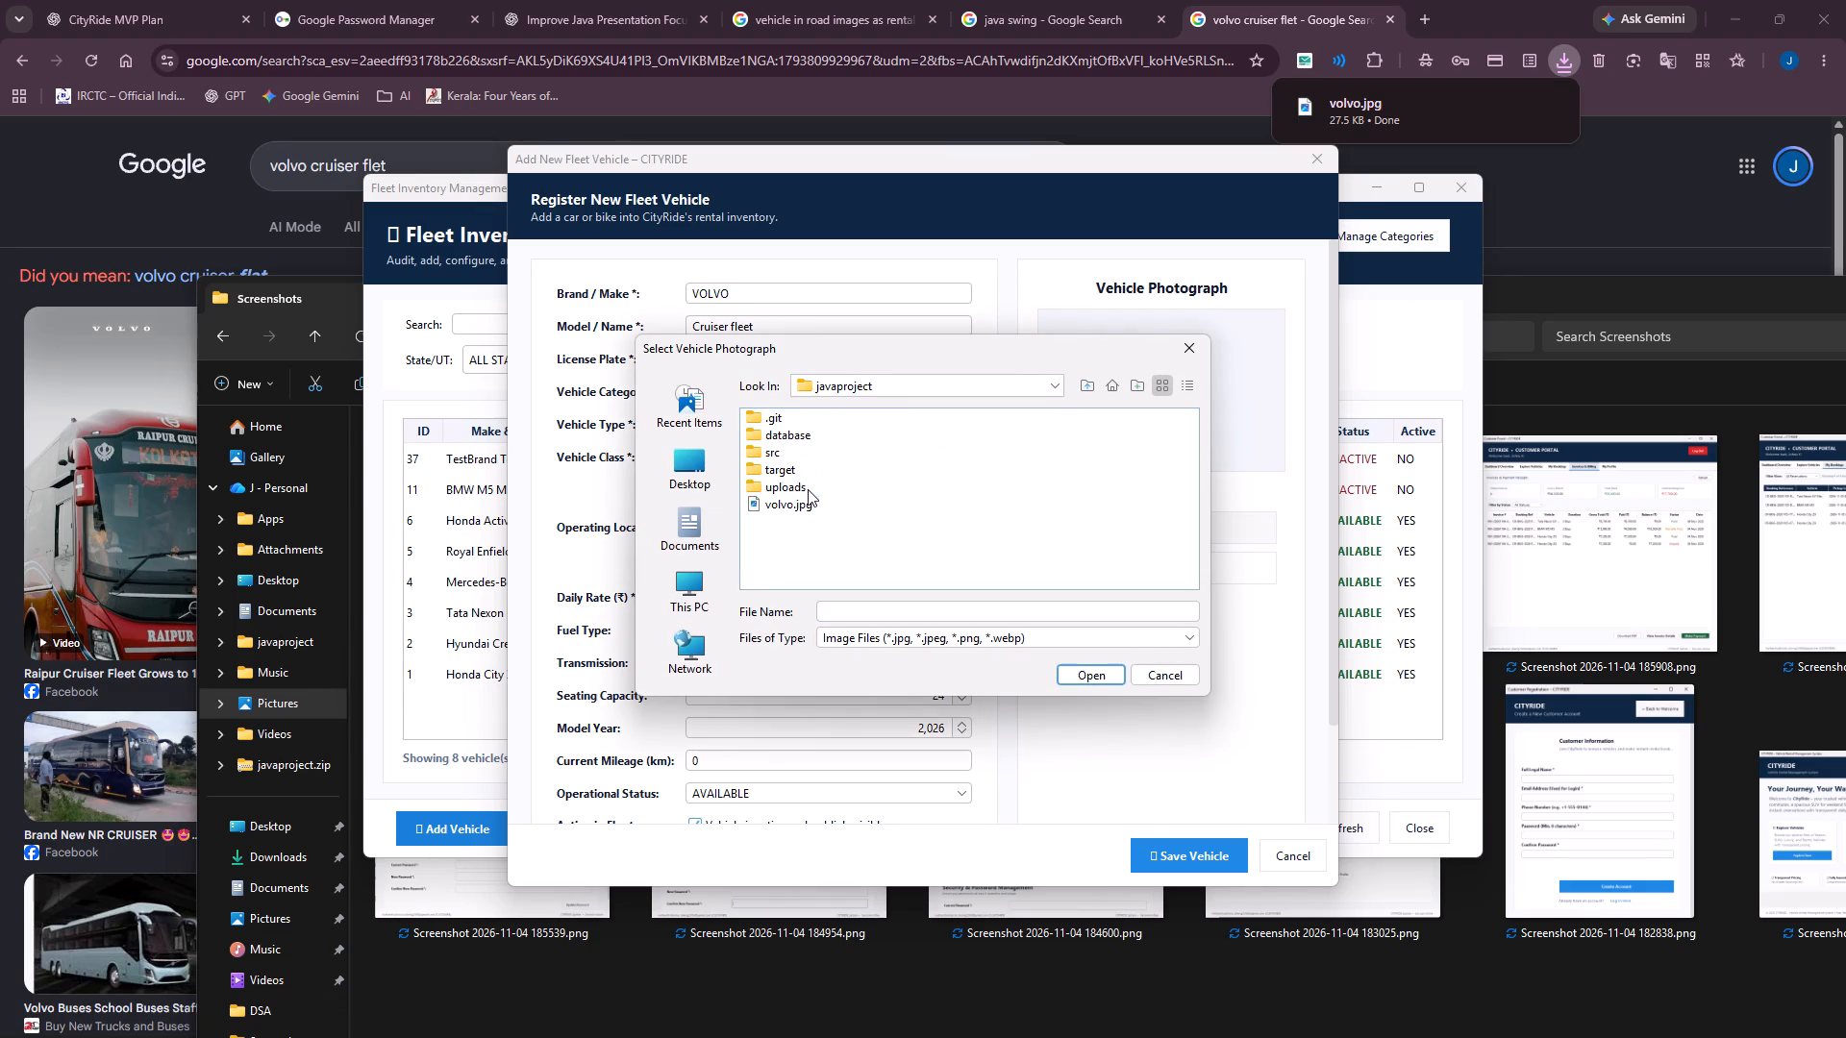
{"action": "left_click", "coordinate": [796, 506]}
{"action": "left_click", "coordinate": [1085, 670]}
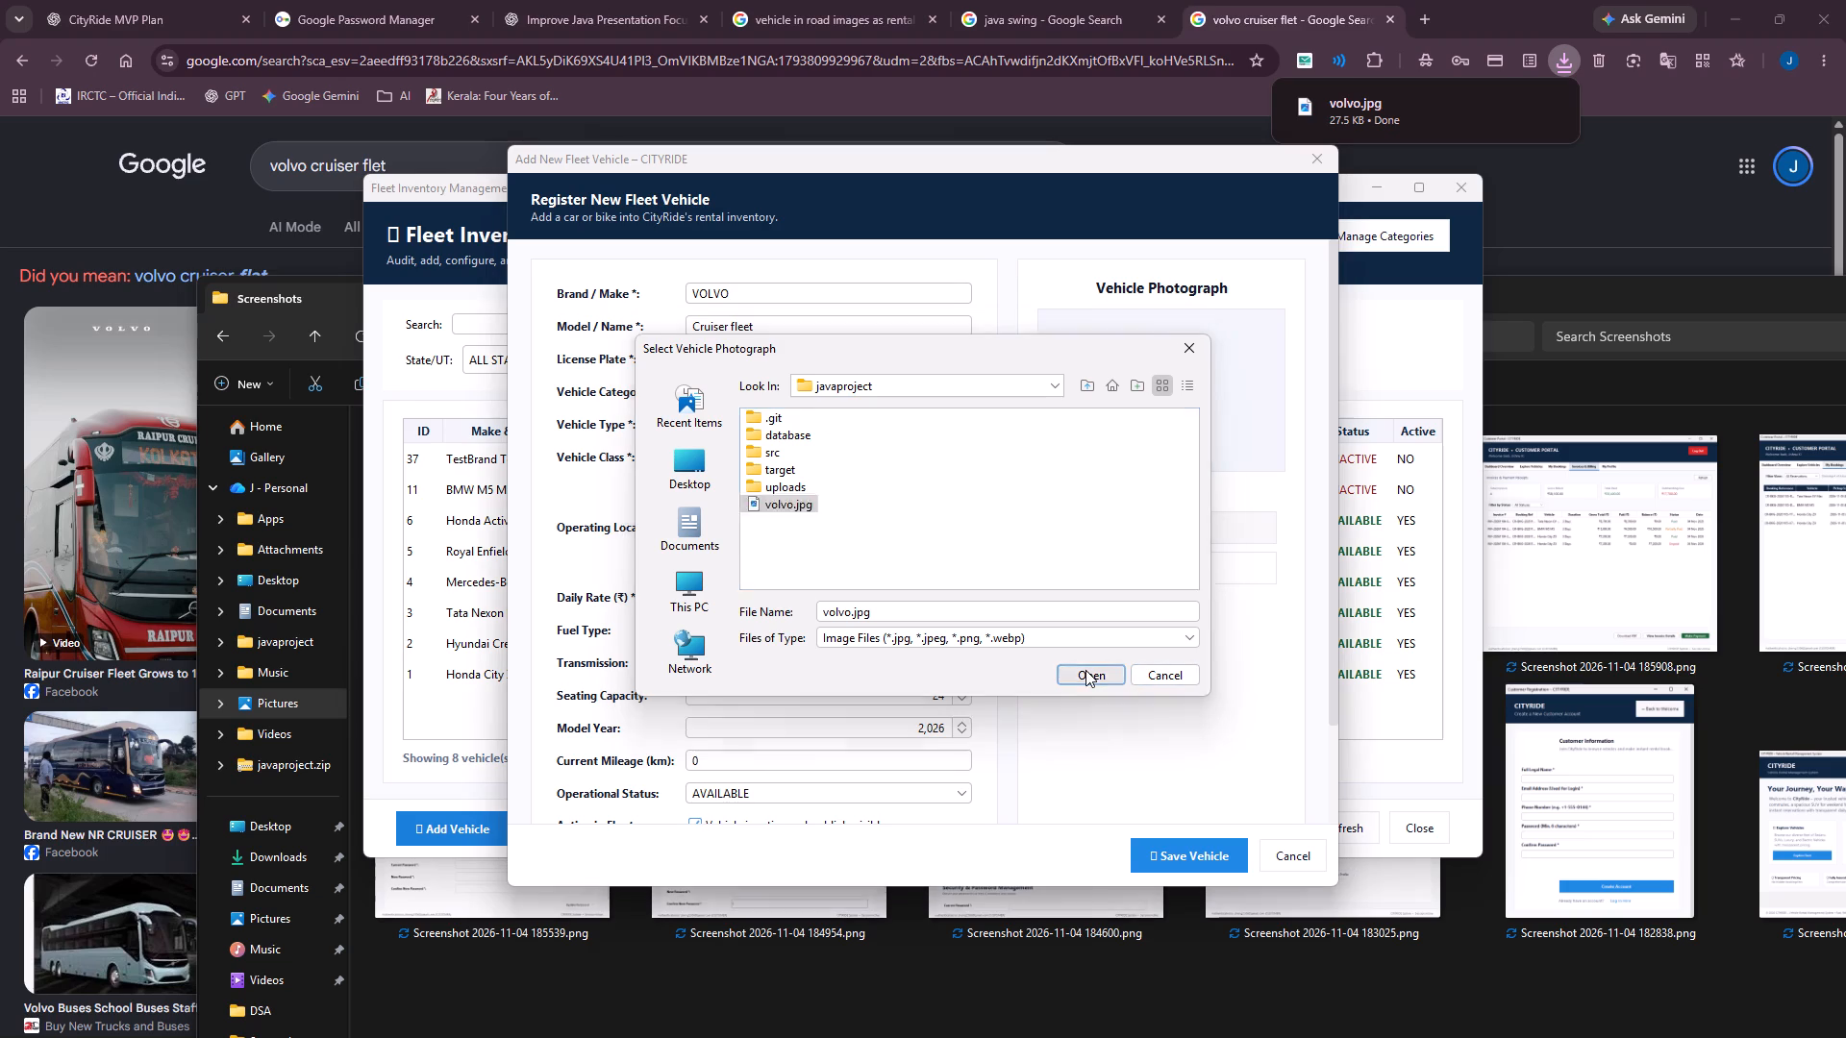
{"action": "left_click", "coordinate": [1060, 561]}
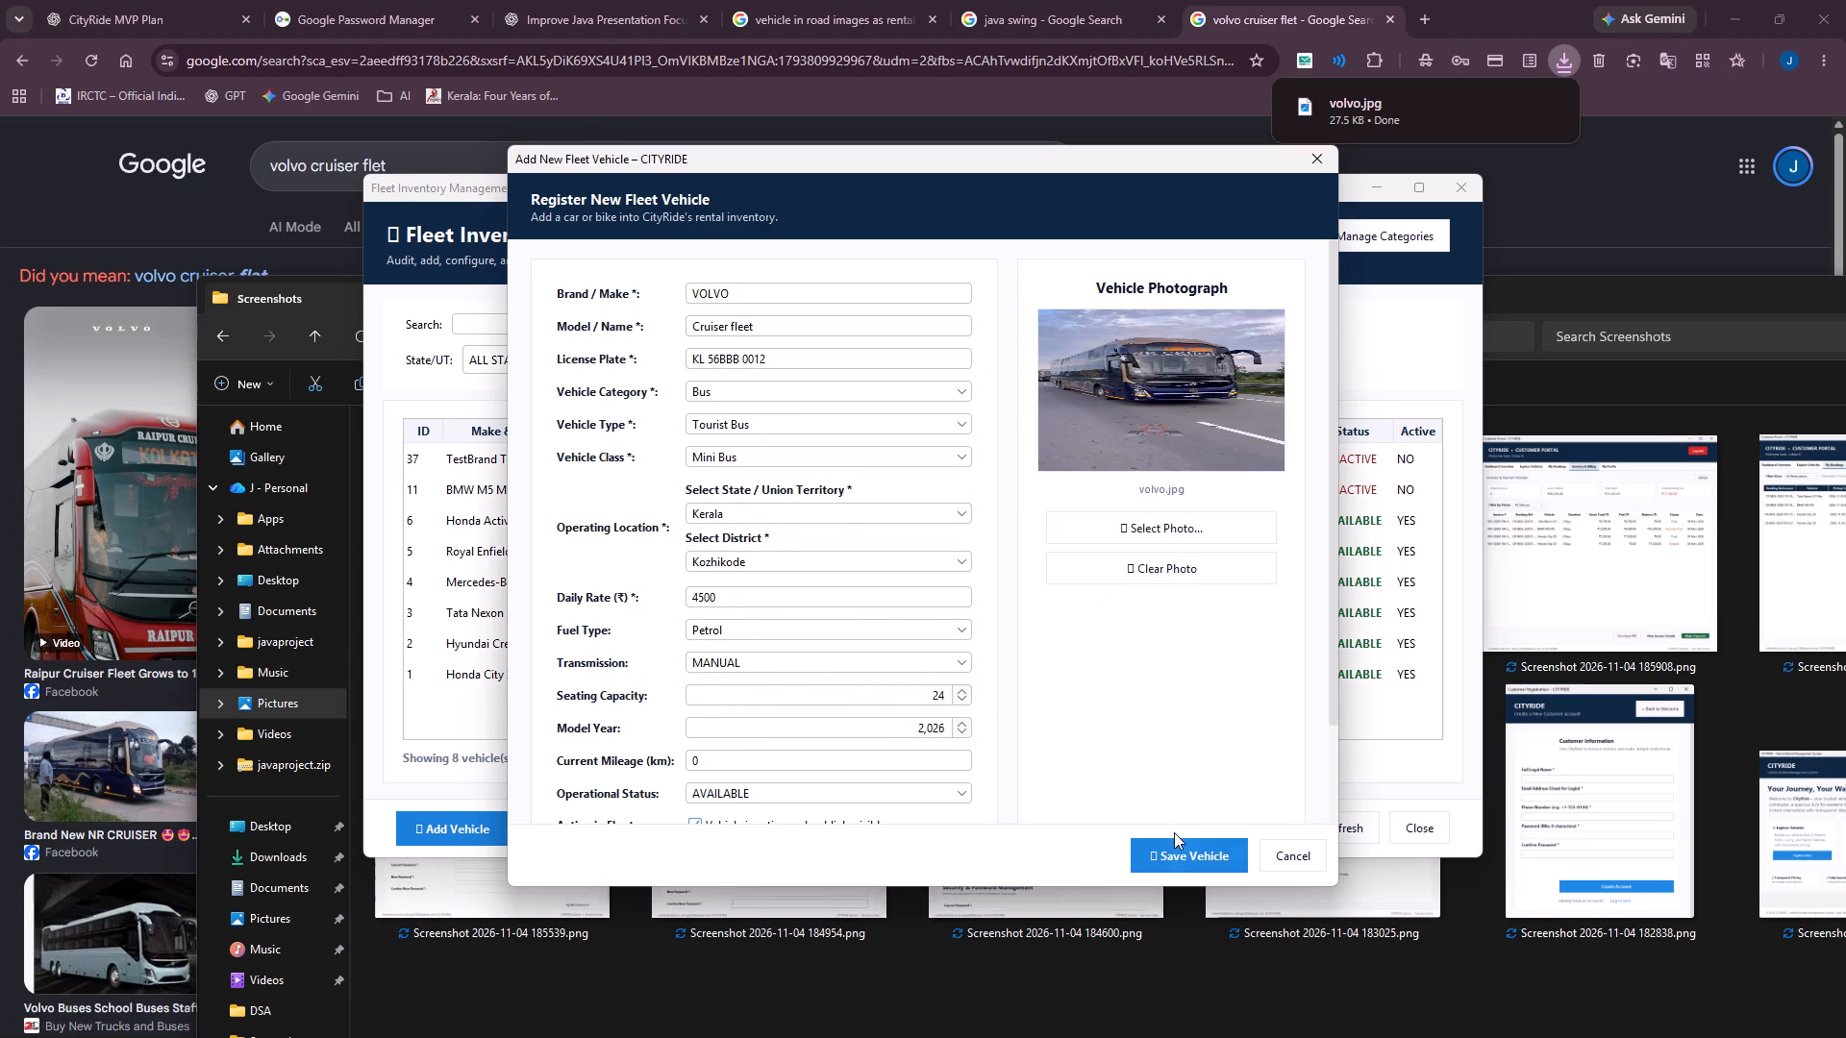
Save the new VOLVO Cruiser fleet vehicle to the fleet inventory.
{"action": "left_click", "coordinate": [1175, 847]}
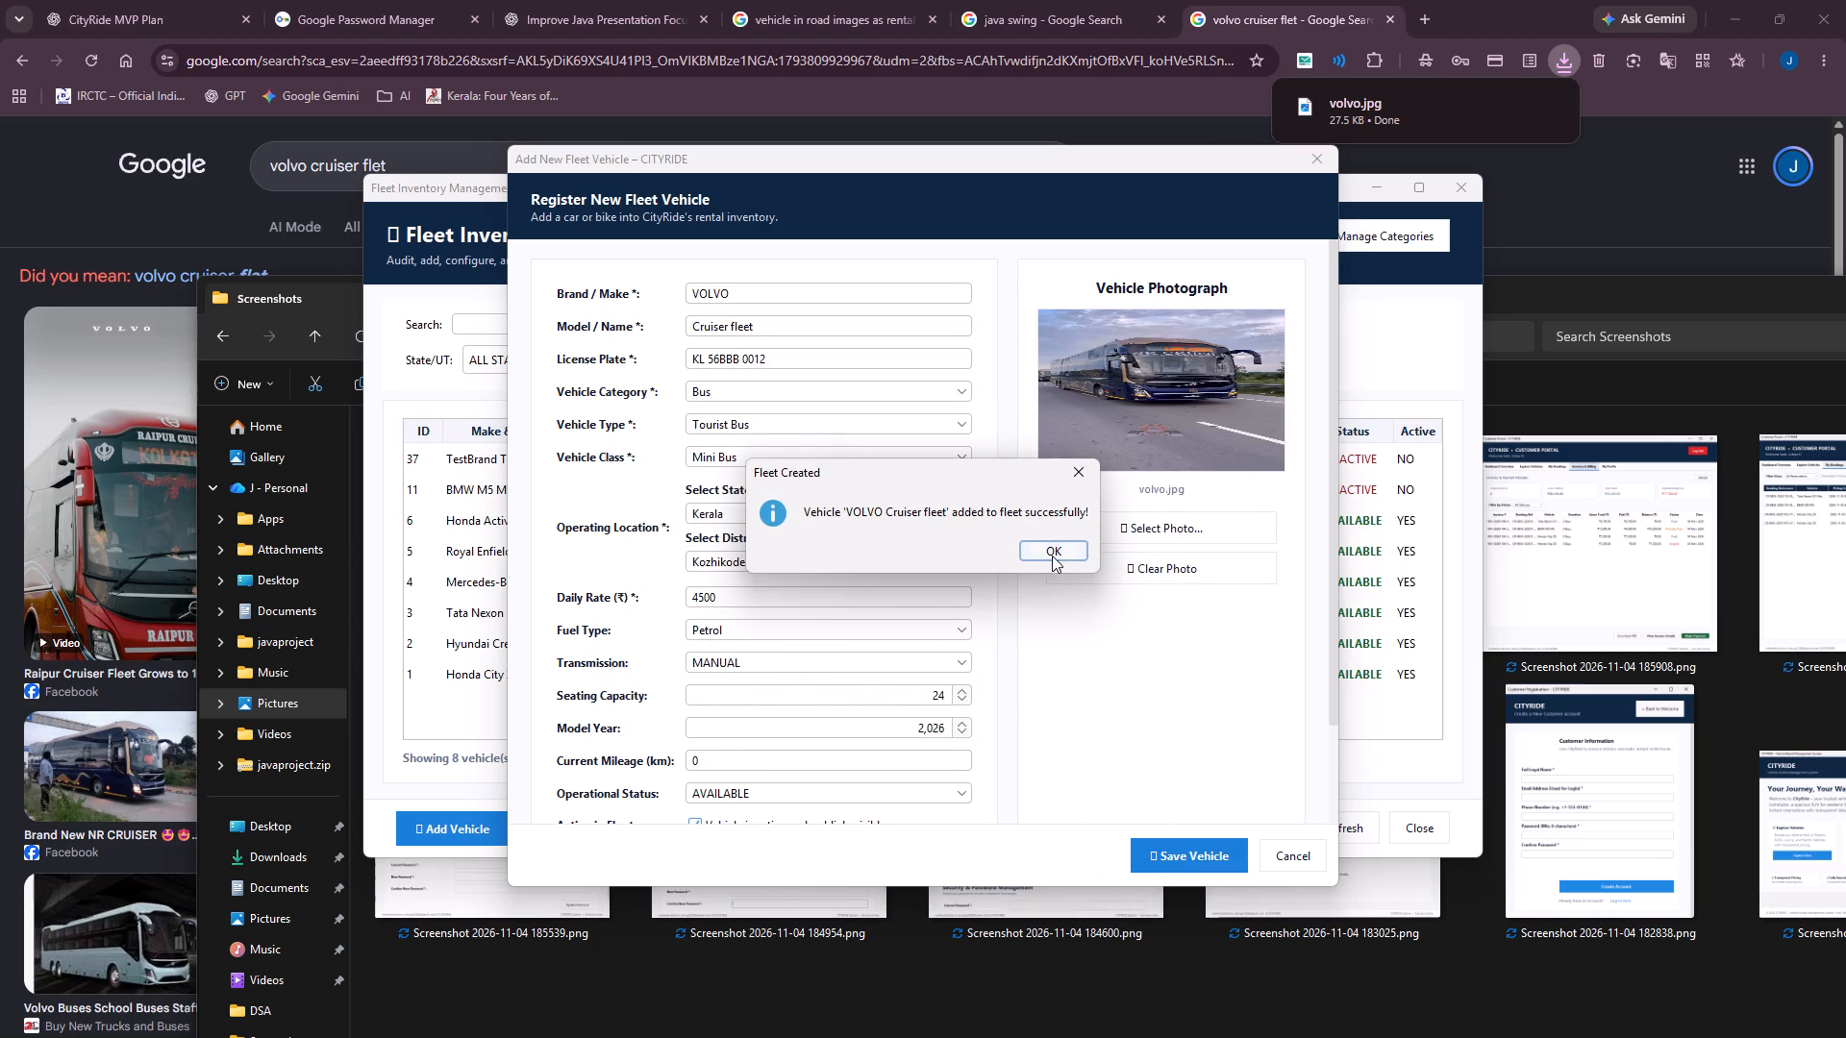
{"action": "left_click", "coordinate": [1050, 553]}
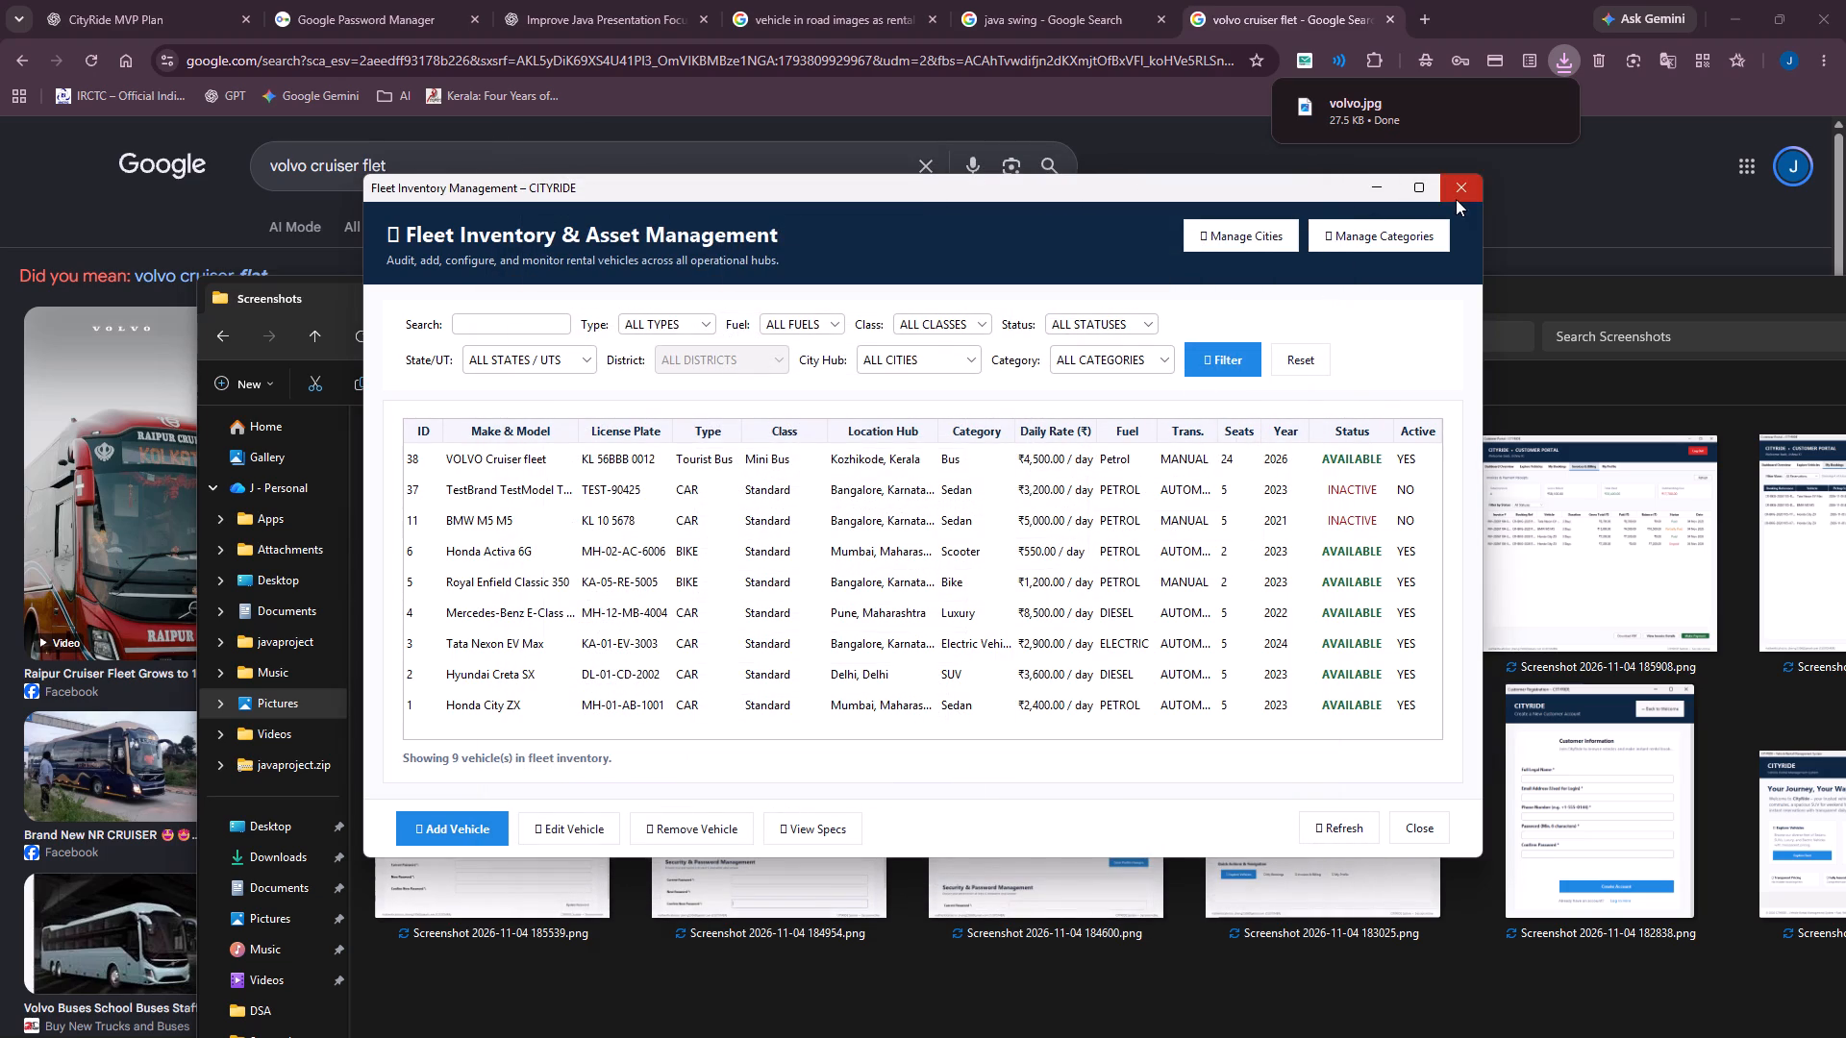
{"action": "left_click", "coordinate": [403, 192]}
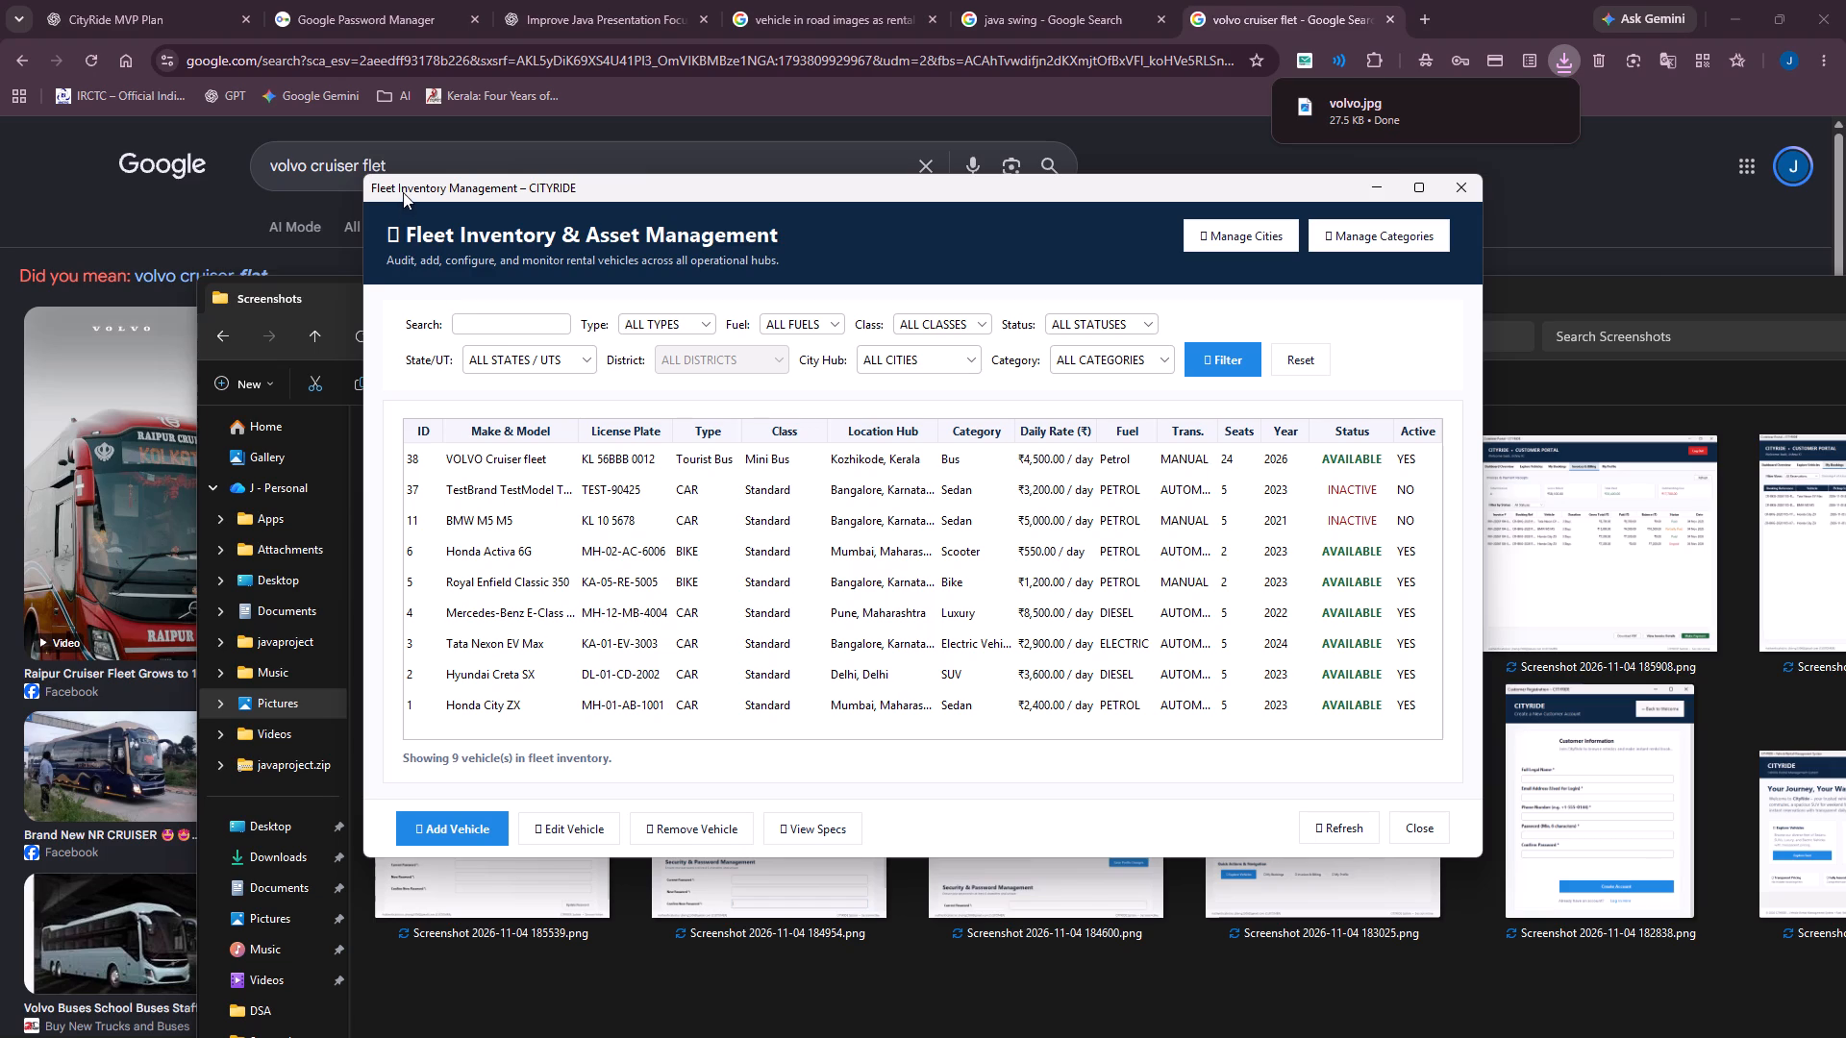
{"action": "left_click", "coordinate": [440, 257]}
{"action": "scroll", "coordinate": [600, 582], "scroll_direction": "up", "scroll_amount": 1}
View the editable details of the Mercedes-Benz E-Class vehicle and close them without making changes.
{"action": "left_click", "coordinate": [580, 825]}
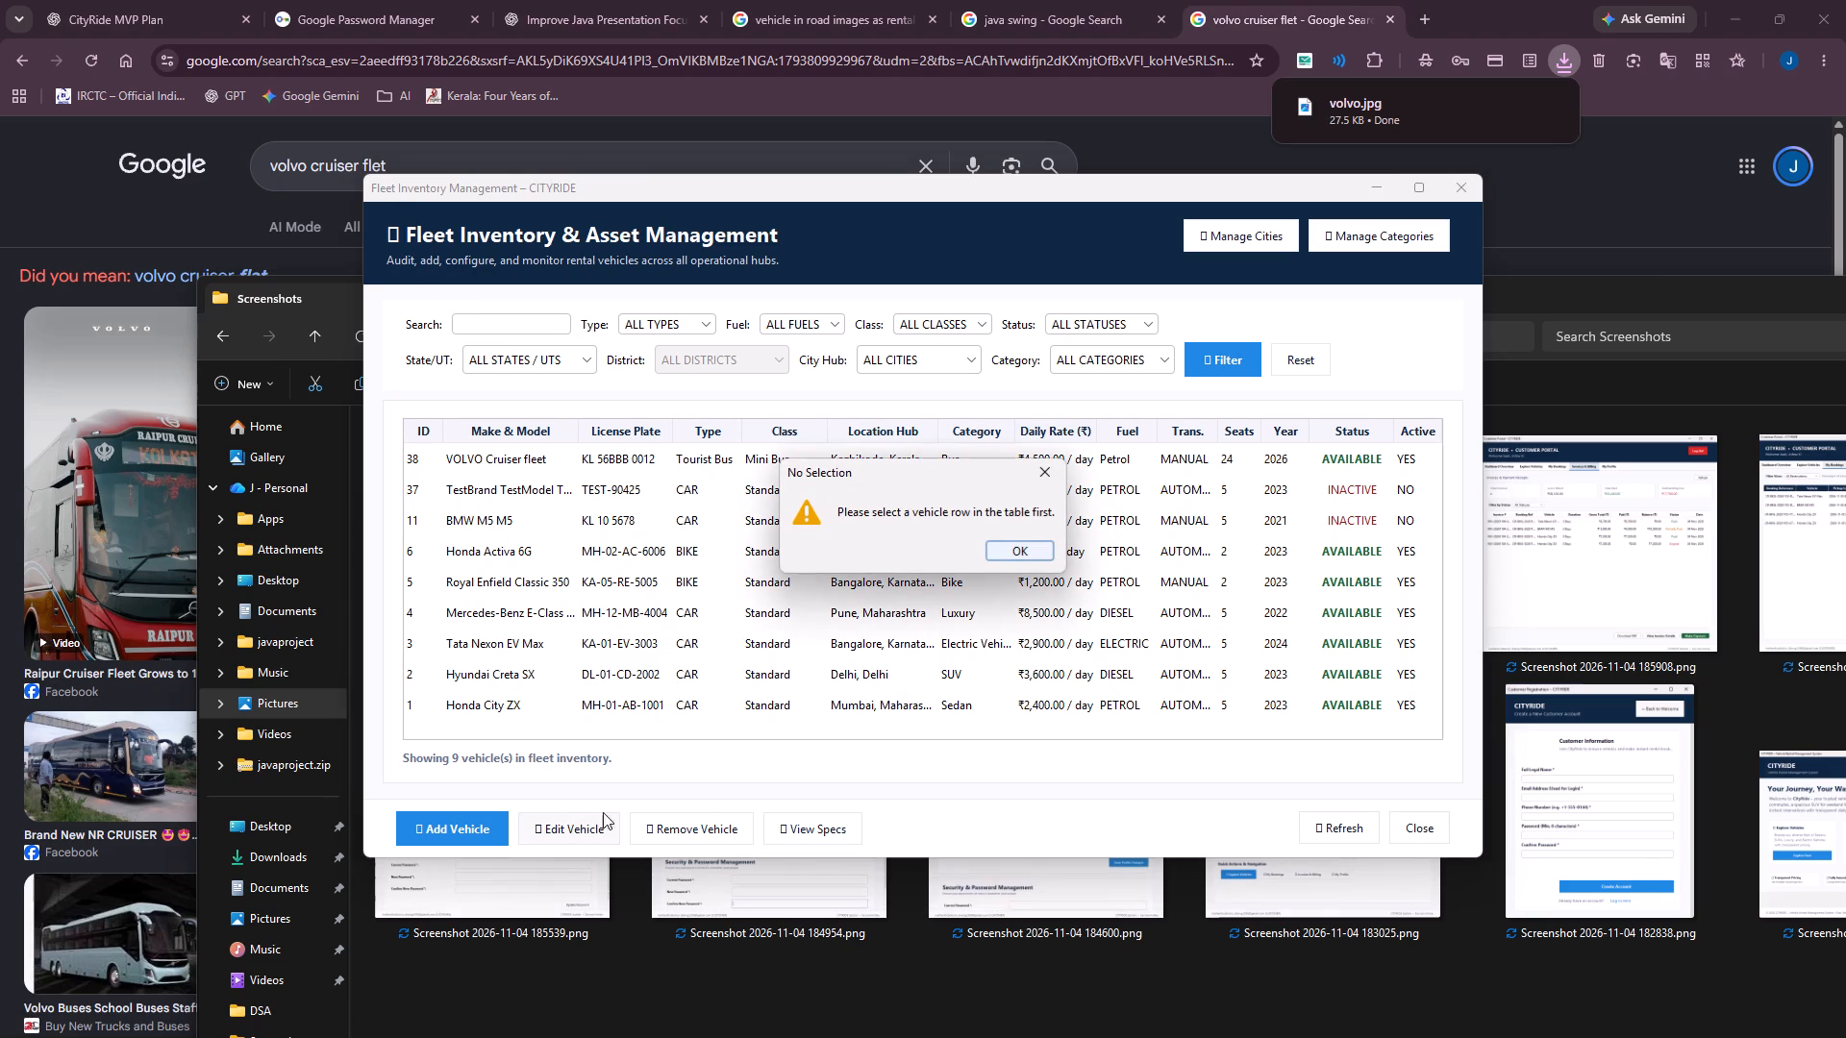
{"action": "left_click", "coordinate": [1041, 467]}
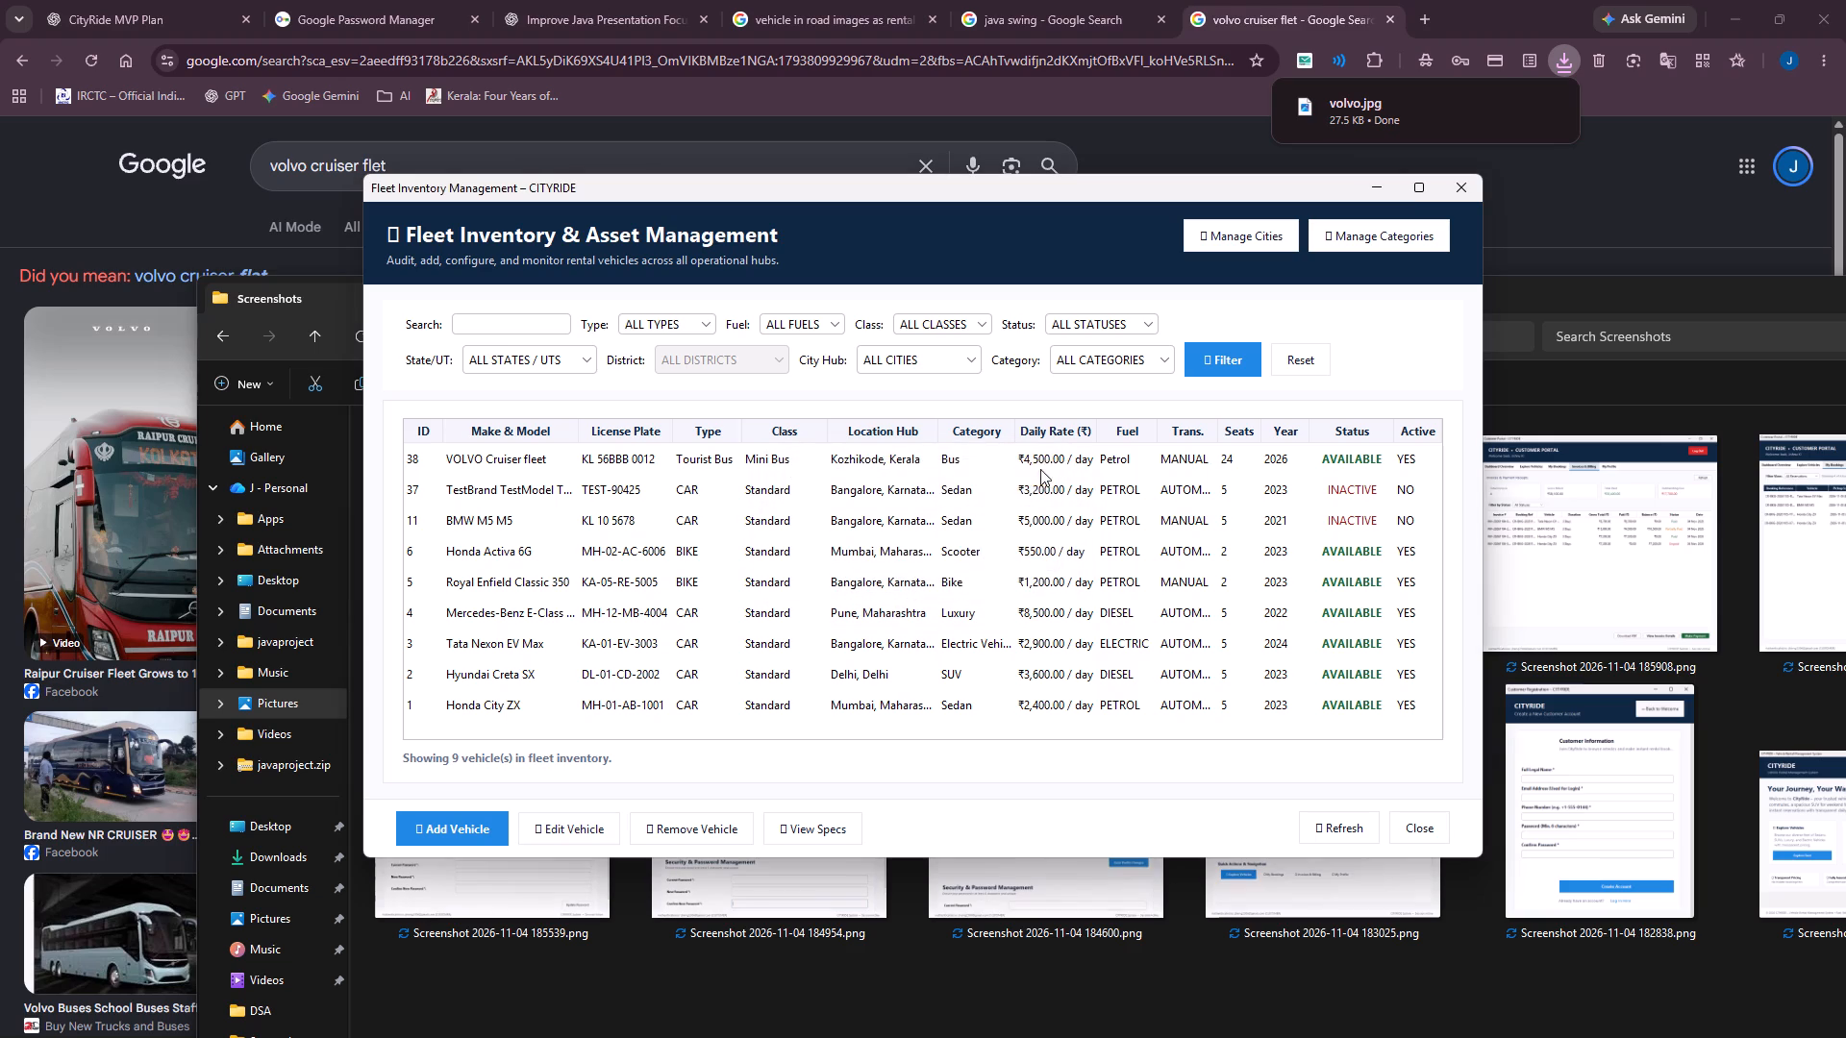
{"action": "left_click", "coordinate": [570, 617]}
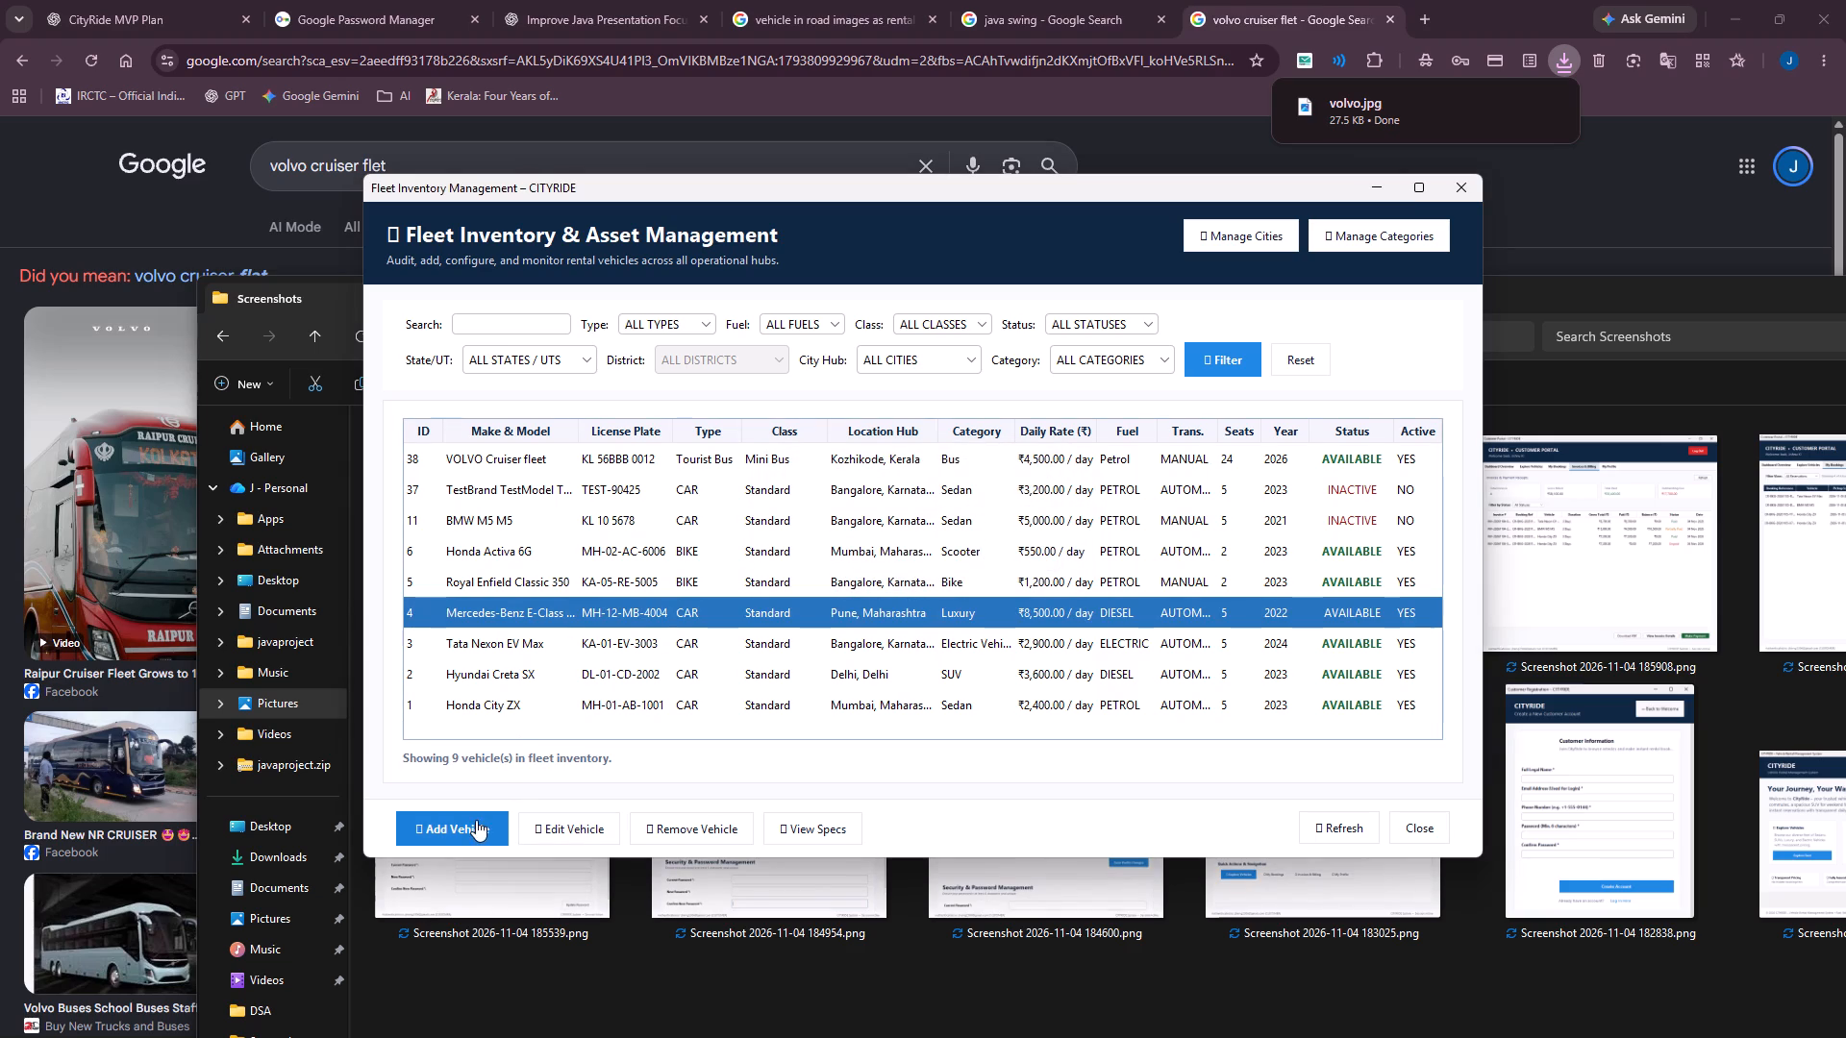
{"action": "left_click", "coordinate": [544, 820]}
{"action": "left_click", "coordinate": [1319, 170]}
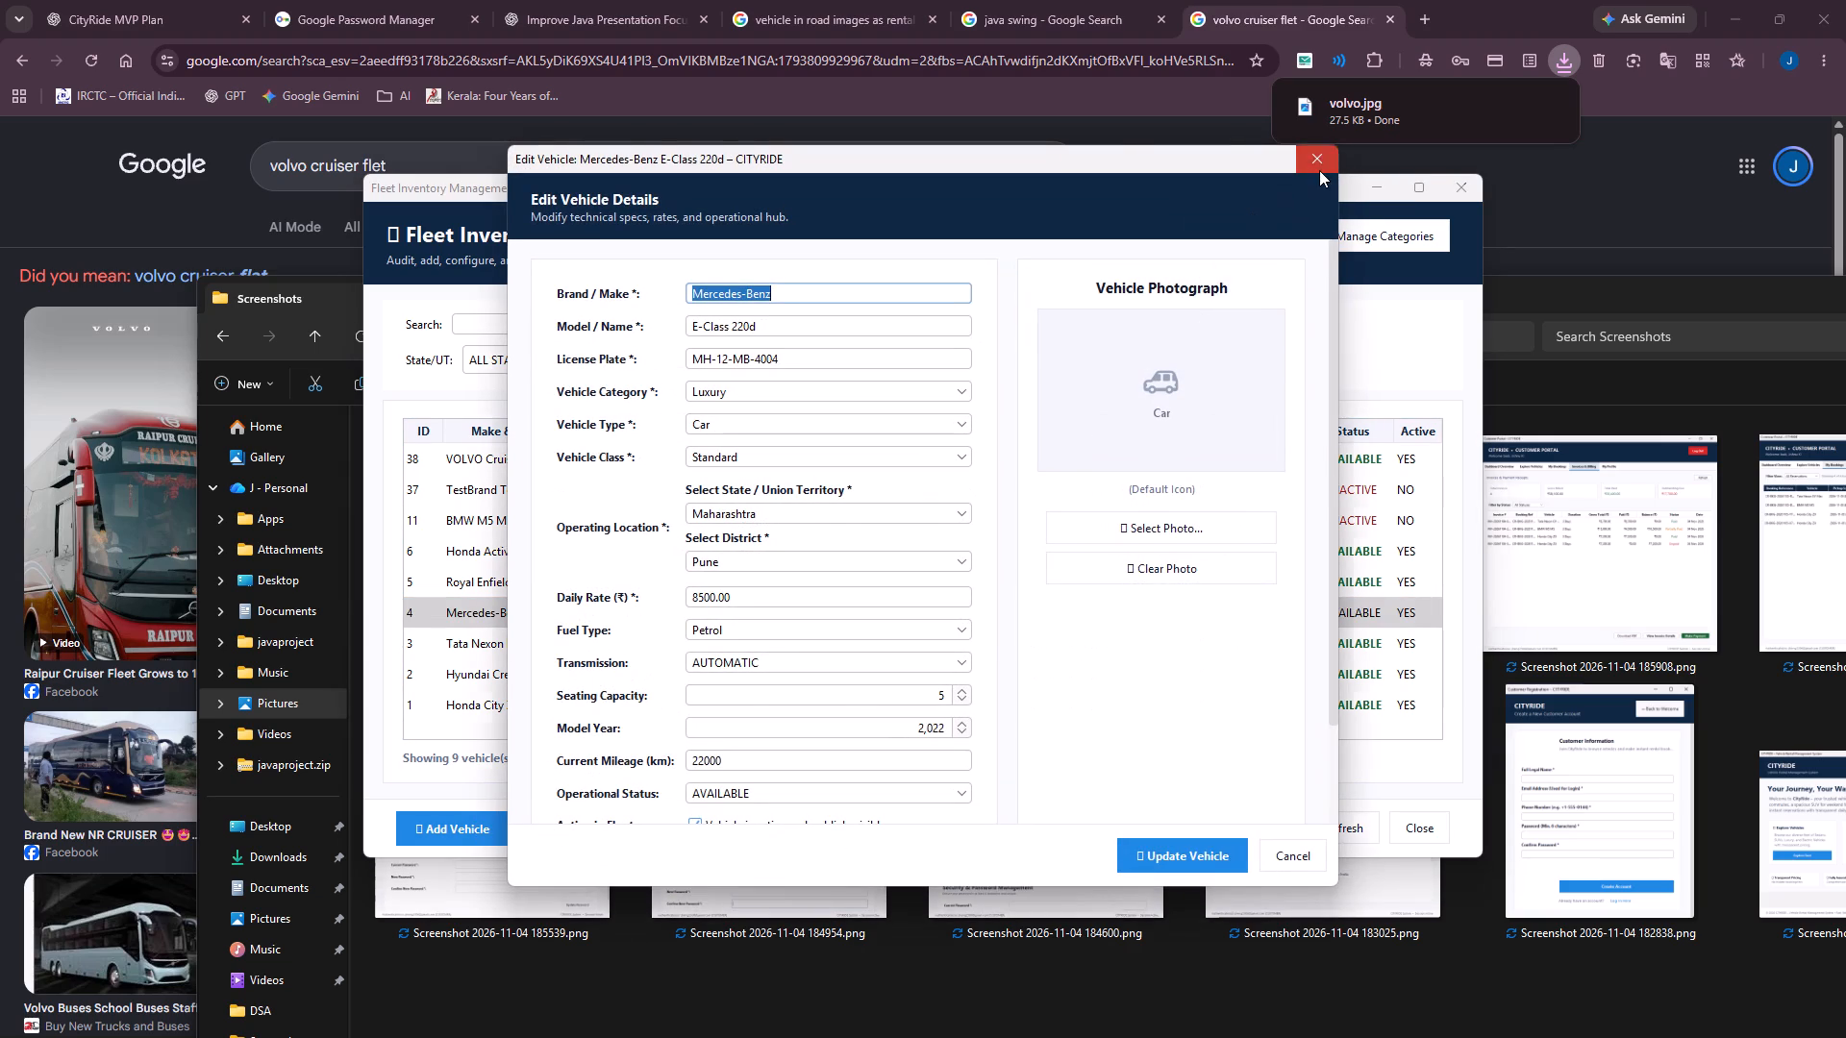
View the editable details of the BMW M5 vehicle and close them without making changes.
{"action": "left_click", "coordinate": [541, 674]}
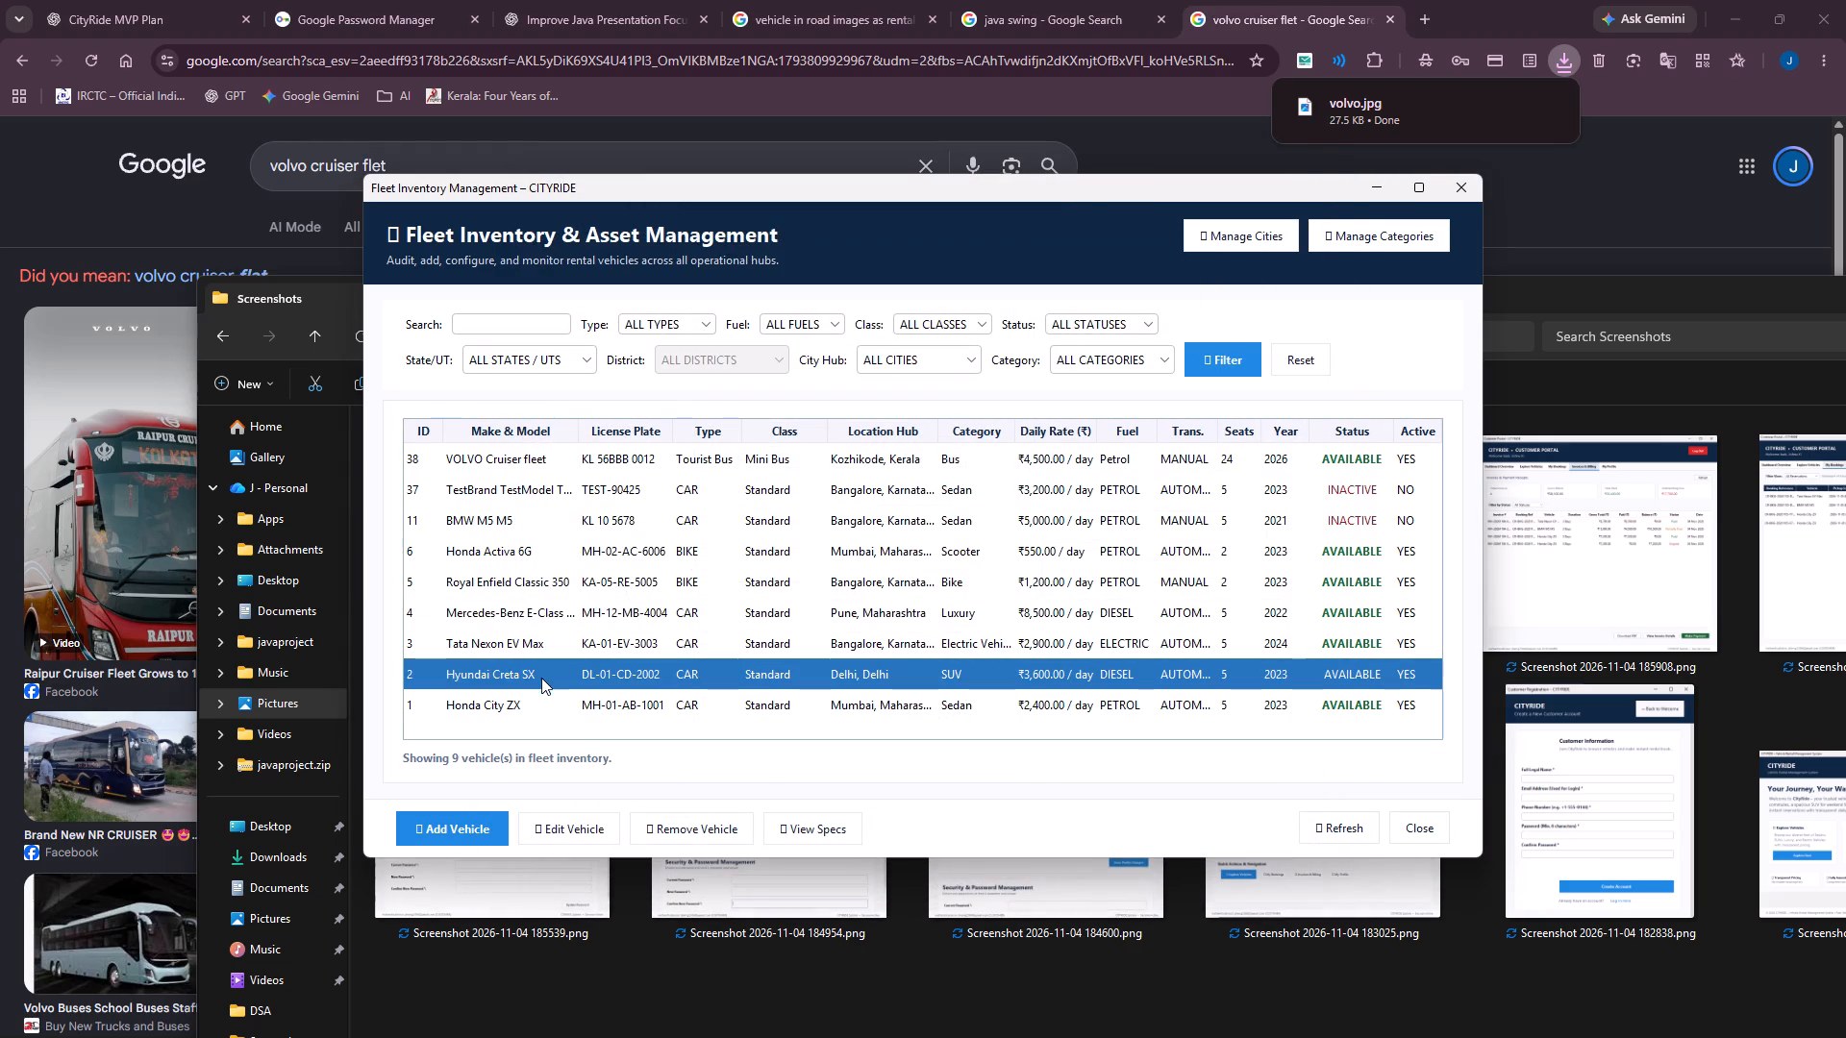
{"action": "left_click", "coordinate": [515, 528]}
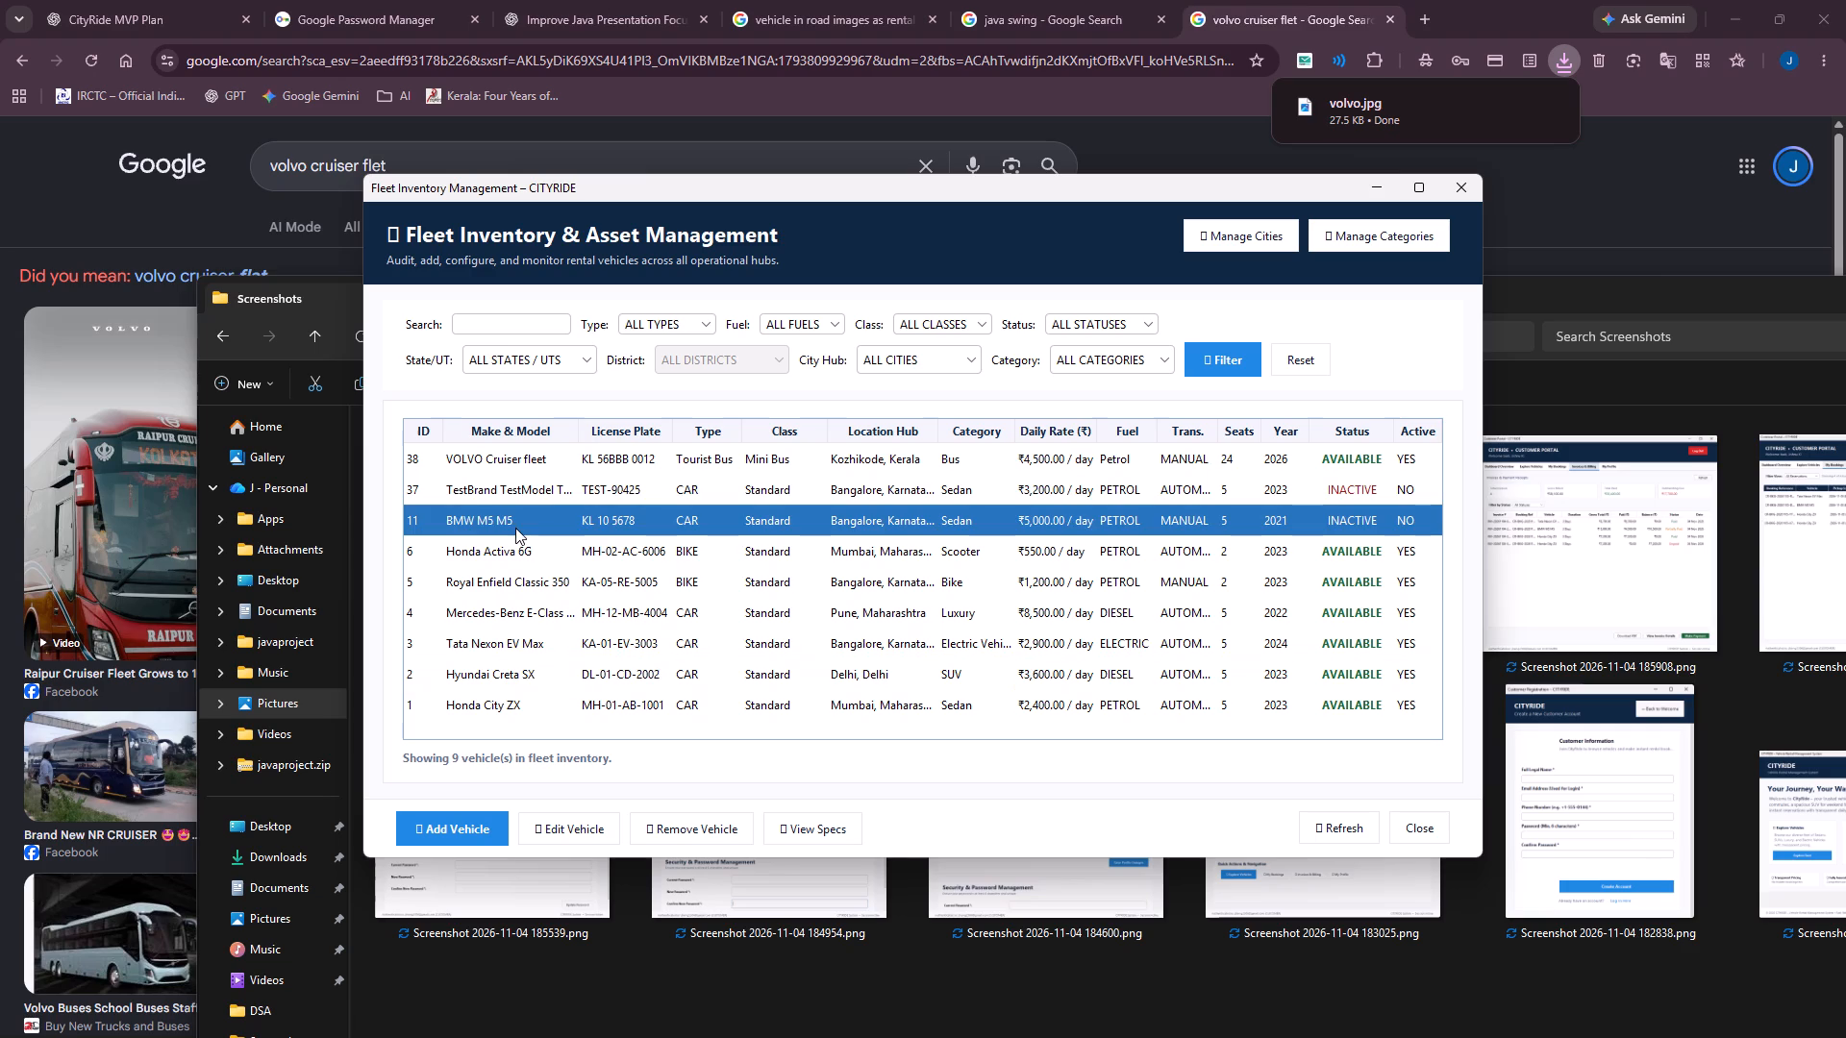
{"action": "left_click", "coordinate": [566, 823]}
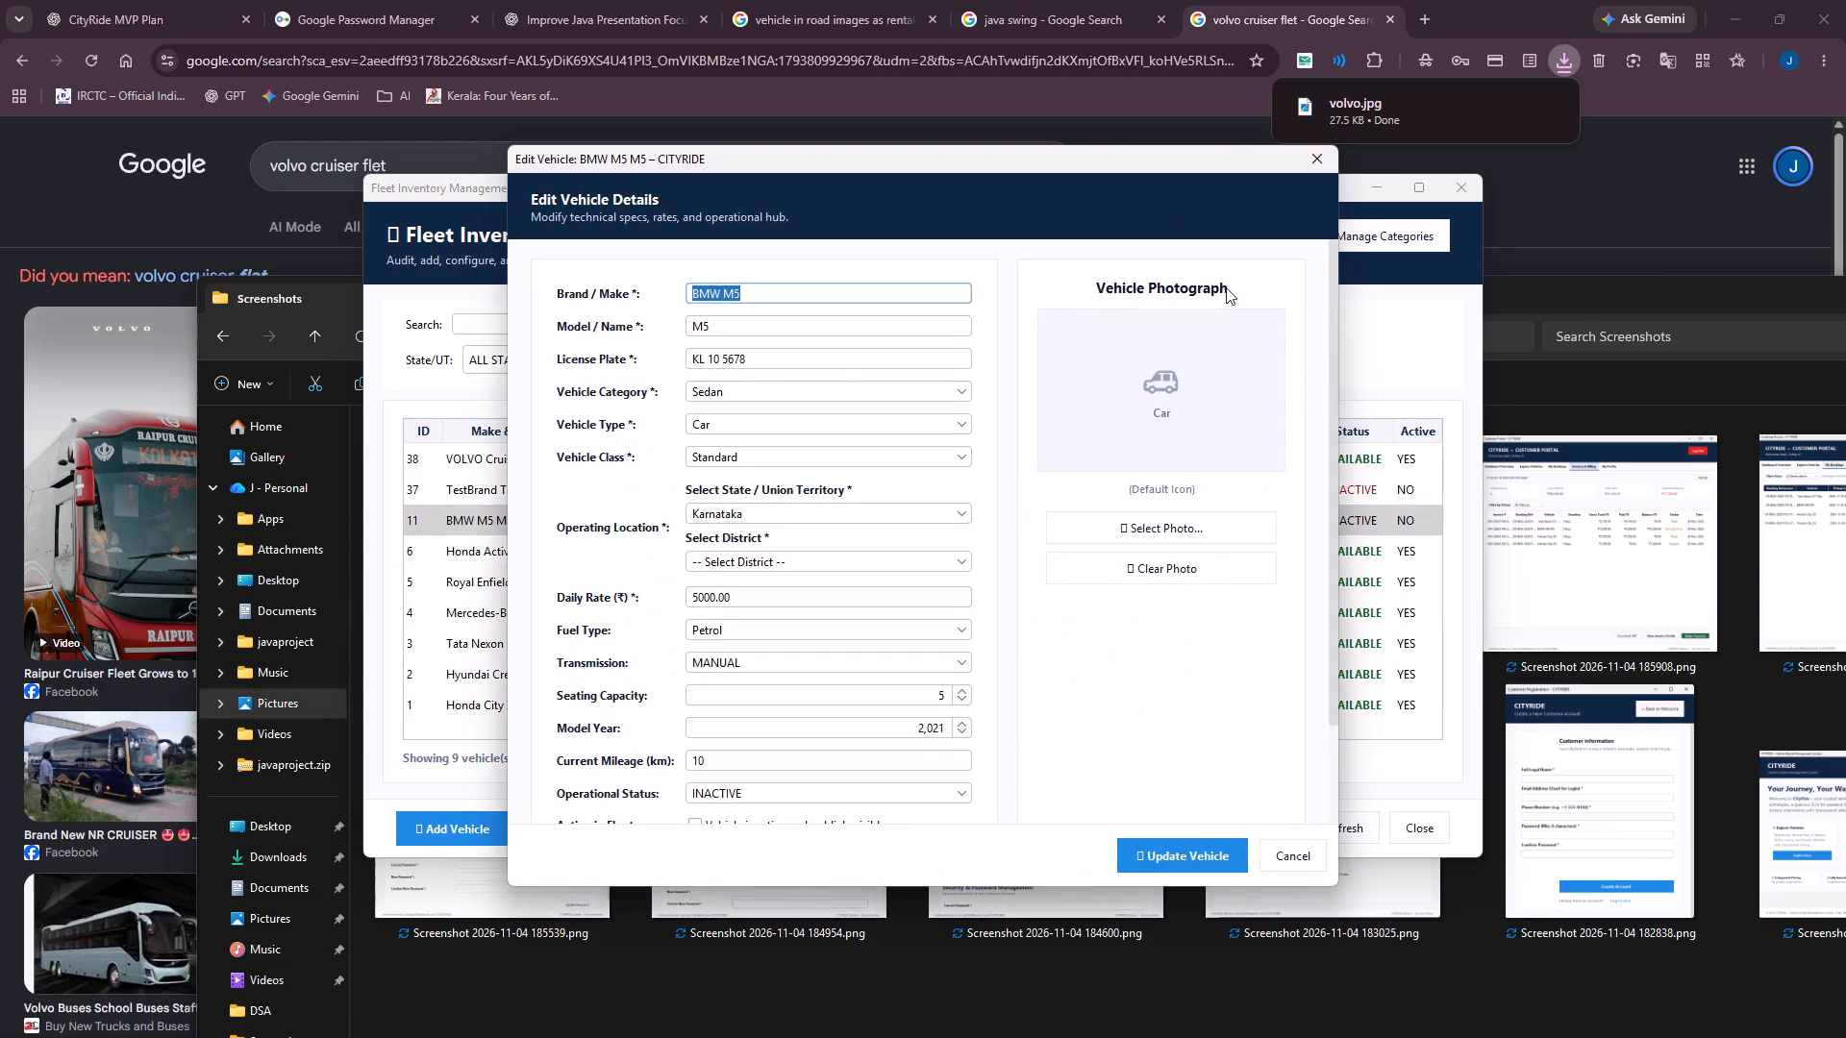
{"action": "left_click", "coordinate": [1321, 159]}
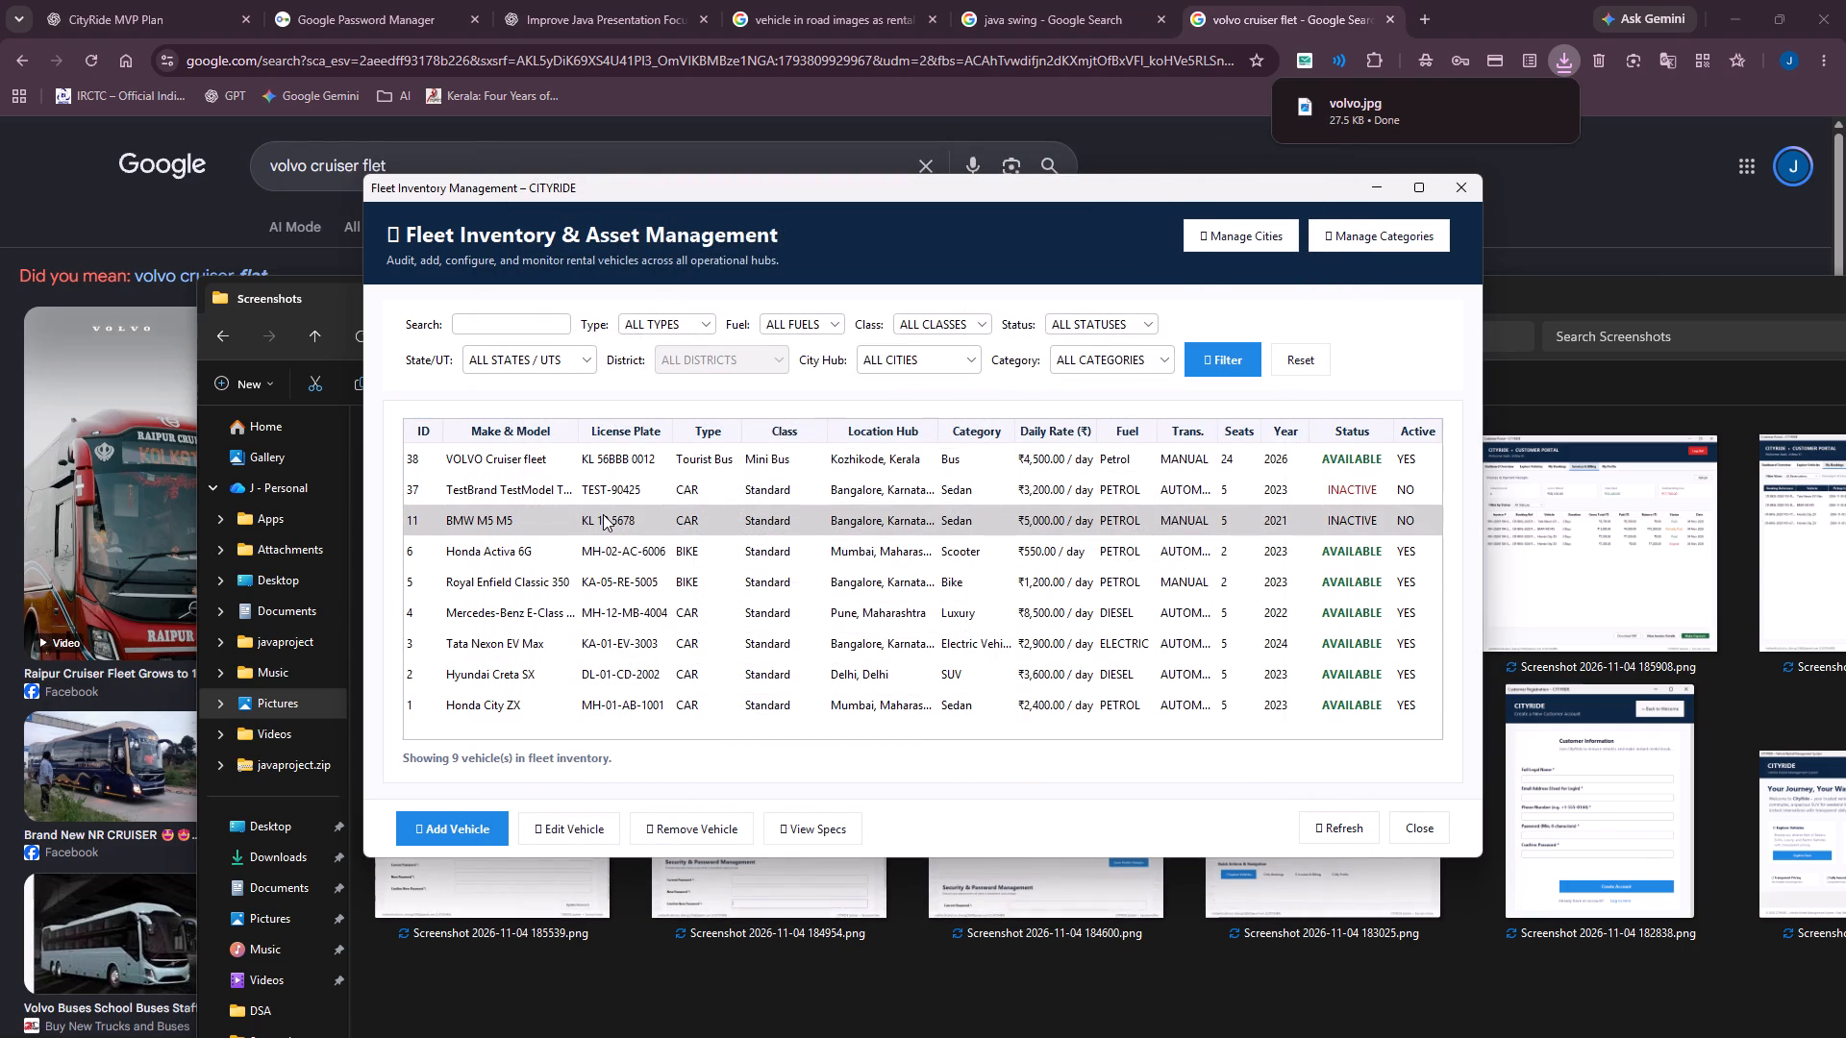
Start registering another fleet vehicle with brand TATA and model name JCB.
{"action": "left_click", "coordinate": [473, 822]}
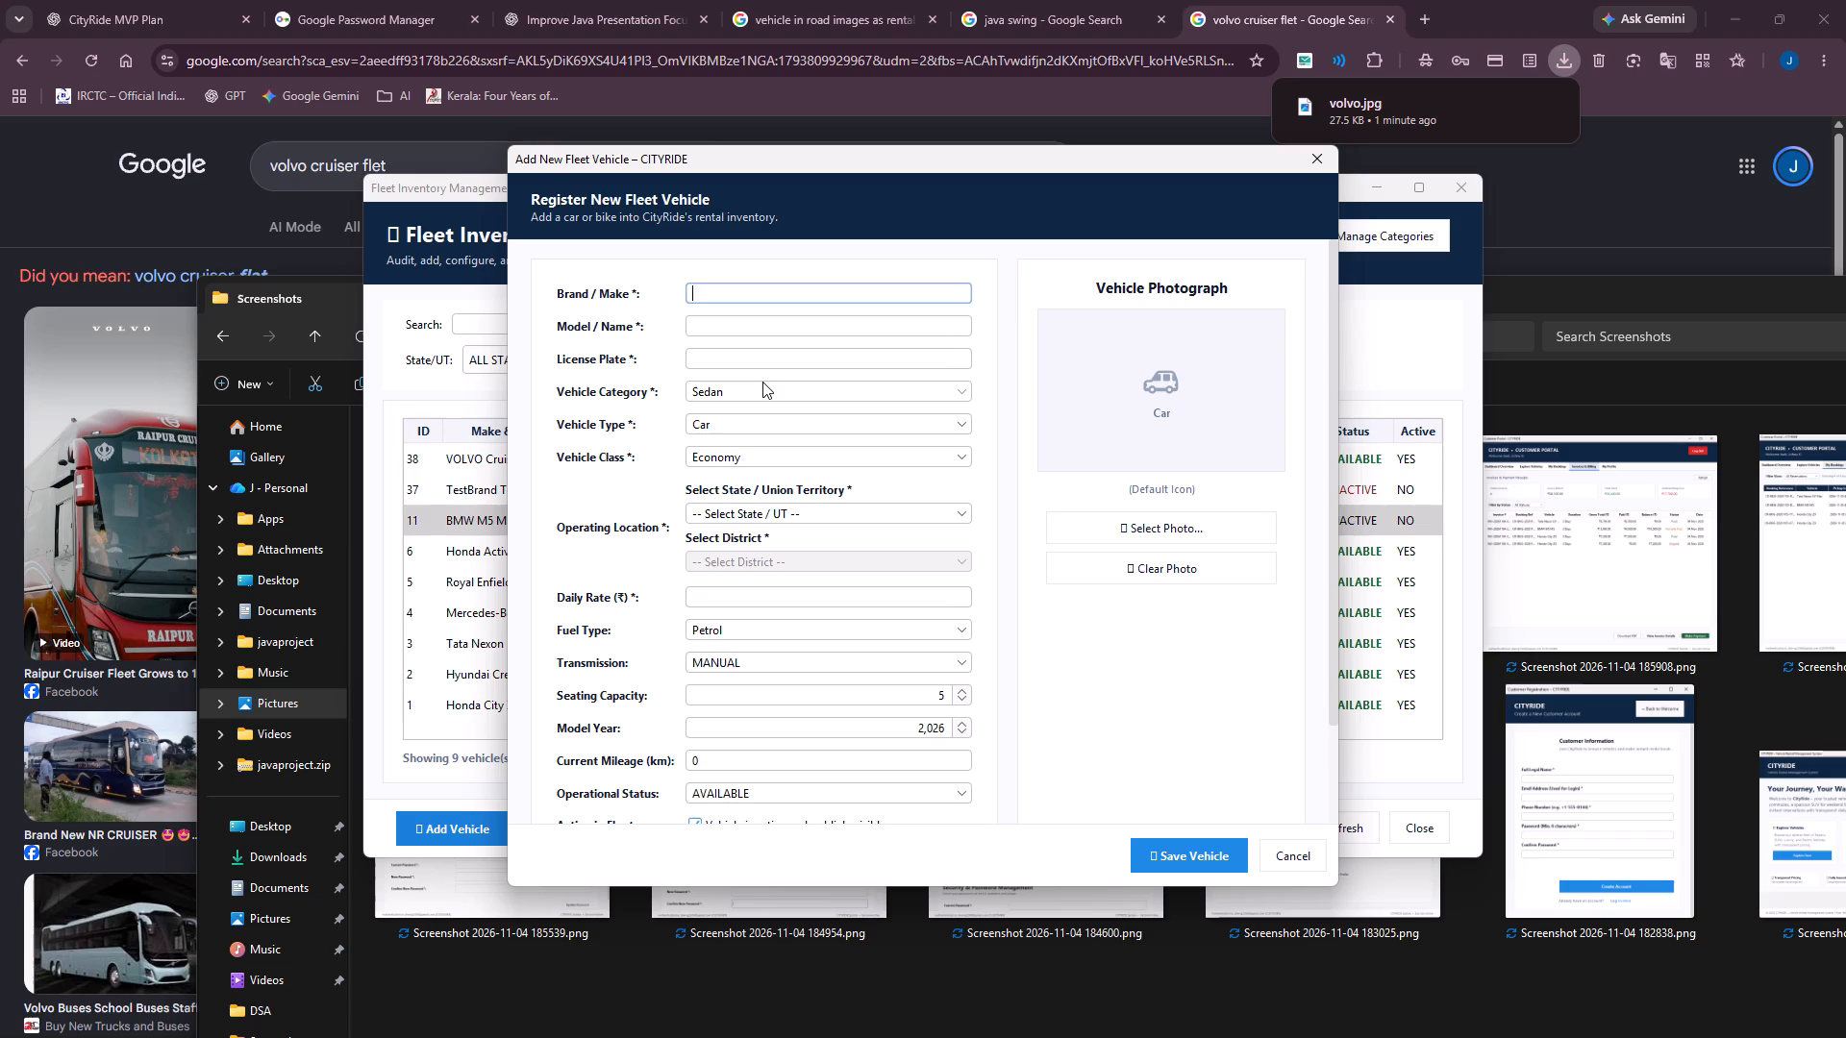
{"action": "type", "text": "TAT"}
{"action": "key", "text": "a"}
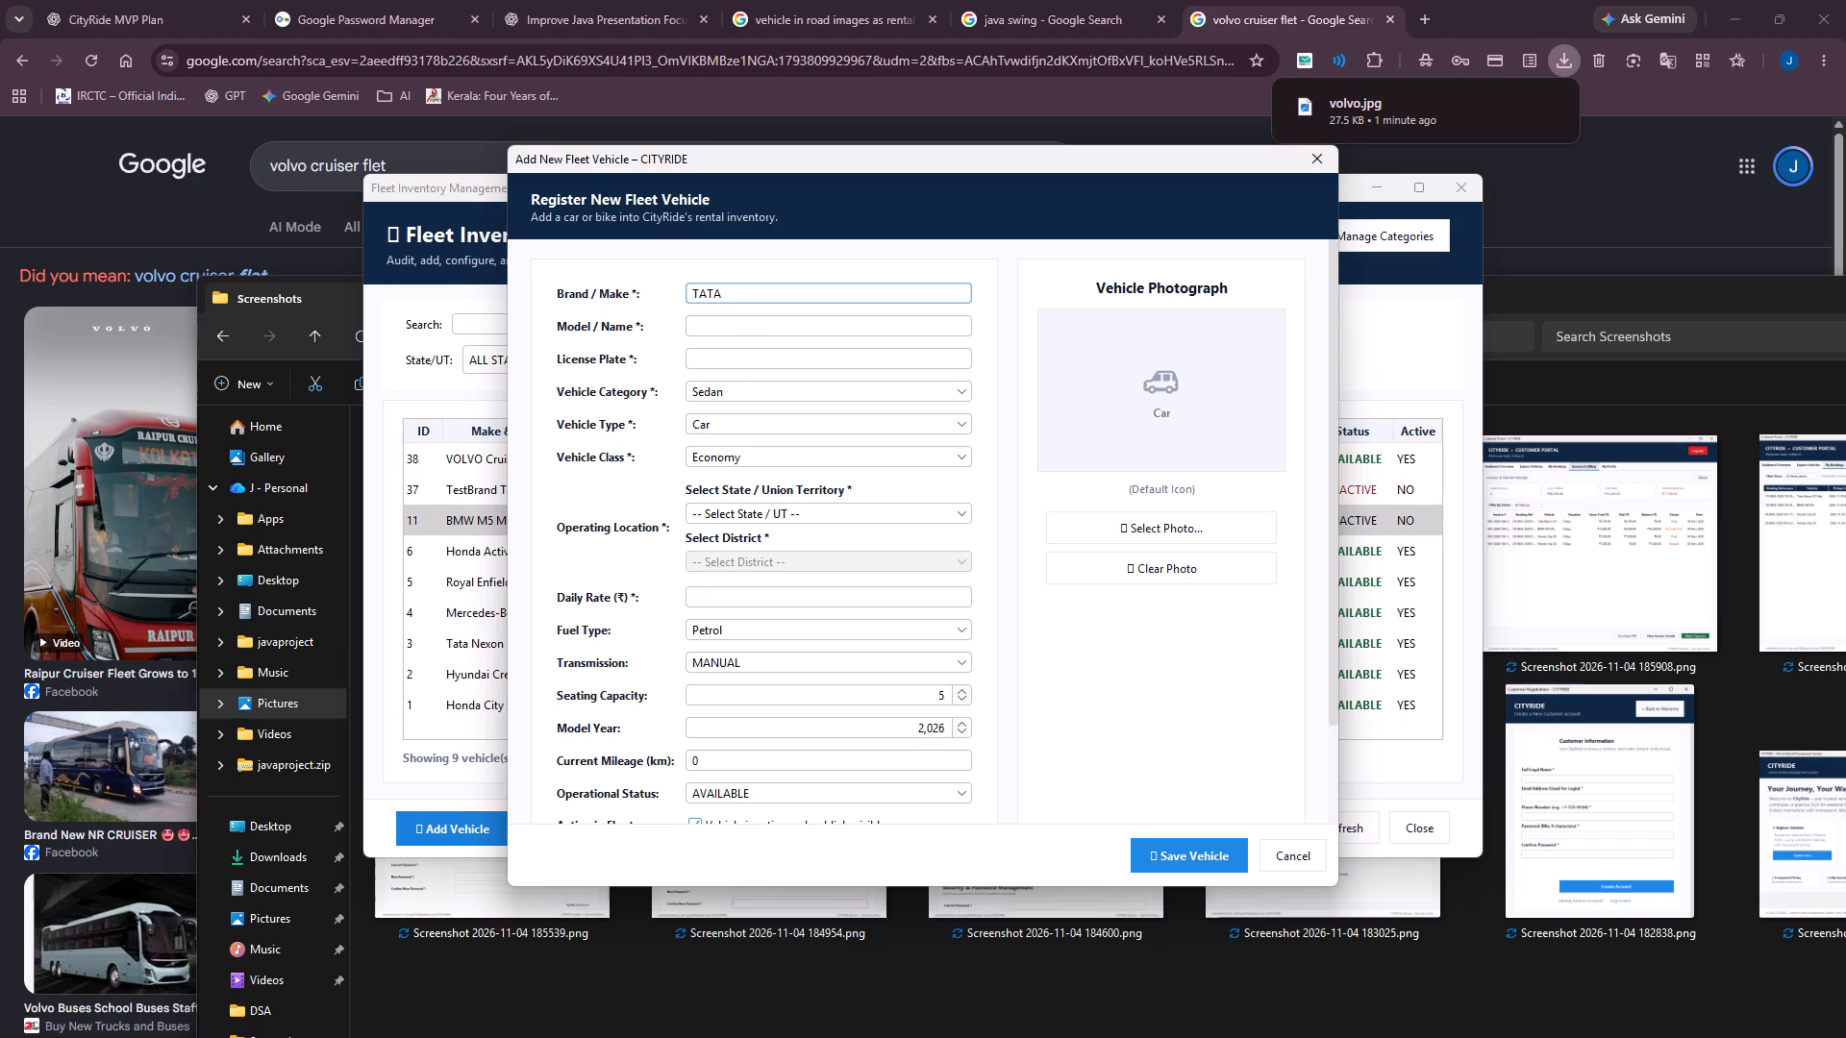
{"action": "left_click", "coordinate": [743, 318]}
{"action": "type", "text": "JCB"}
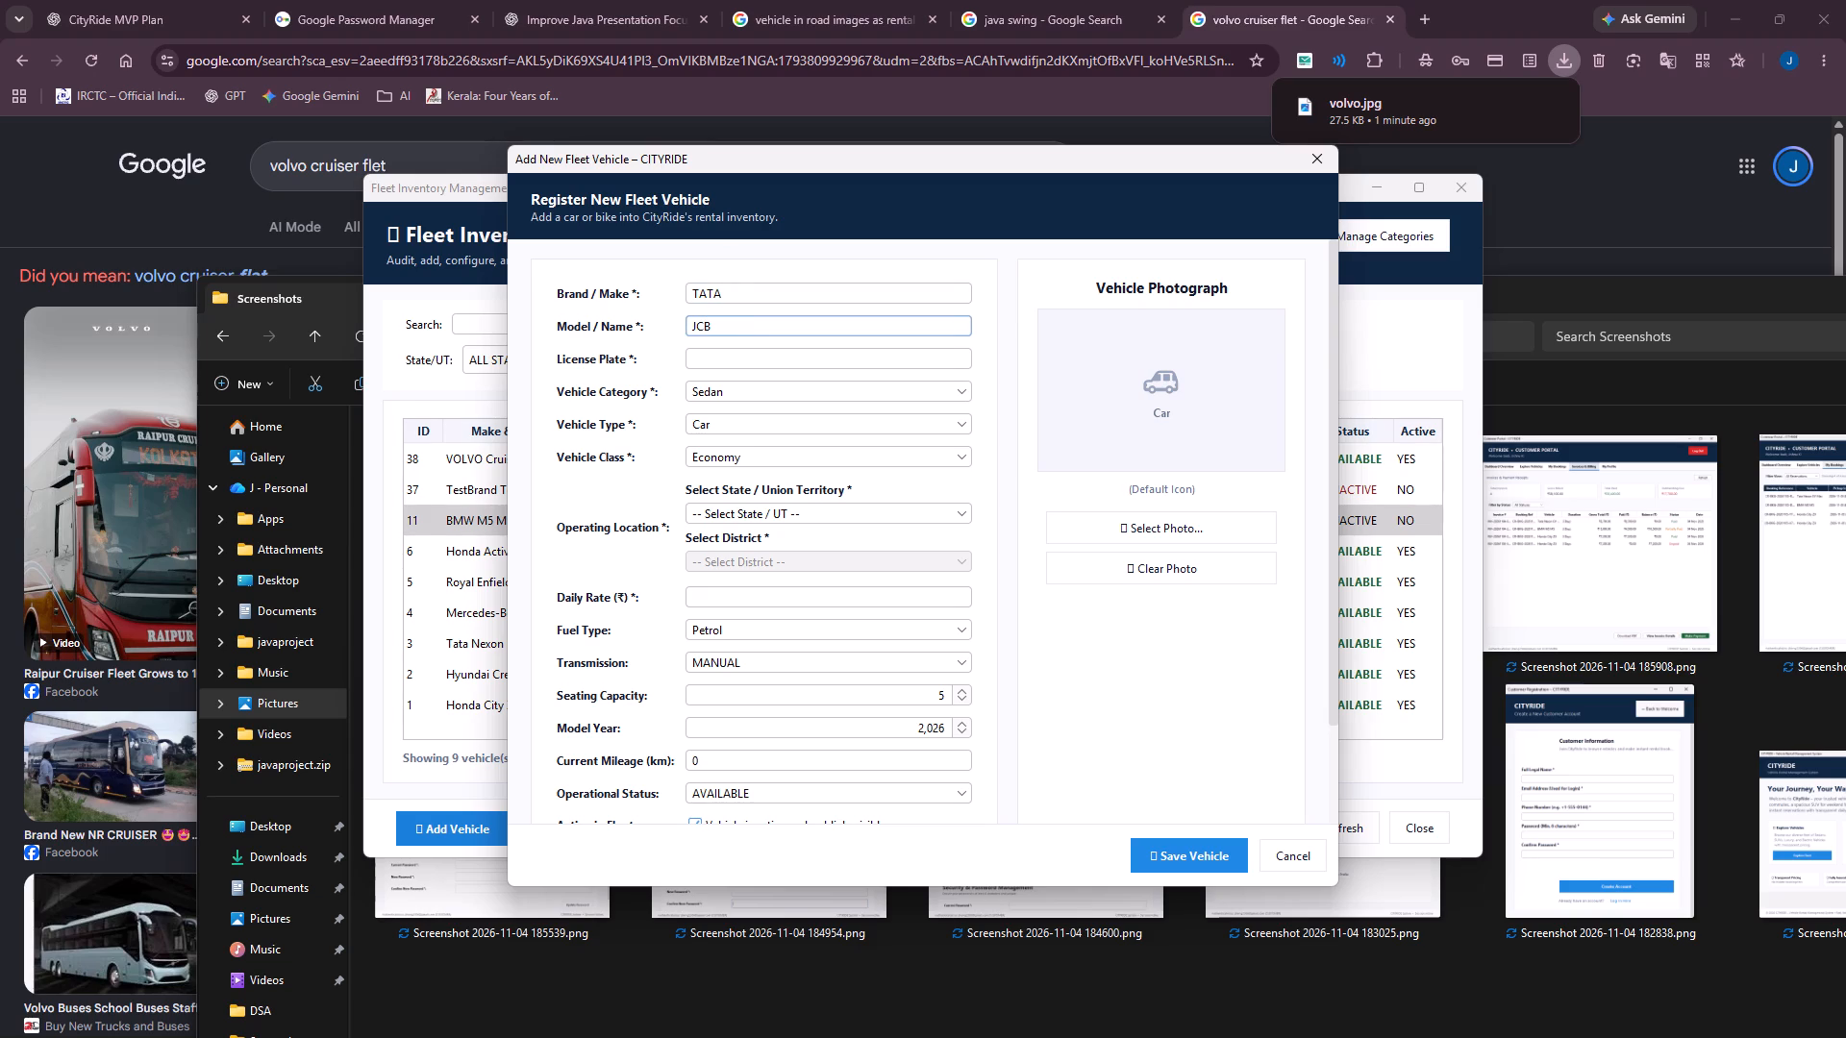
Classify the new vehicle as category Truck, type Lorry / Truck and class Medium Commercial.
{"action": "left_click", "coordinate": [751, 384]}
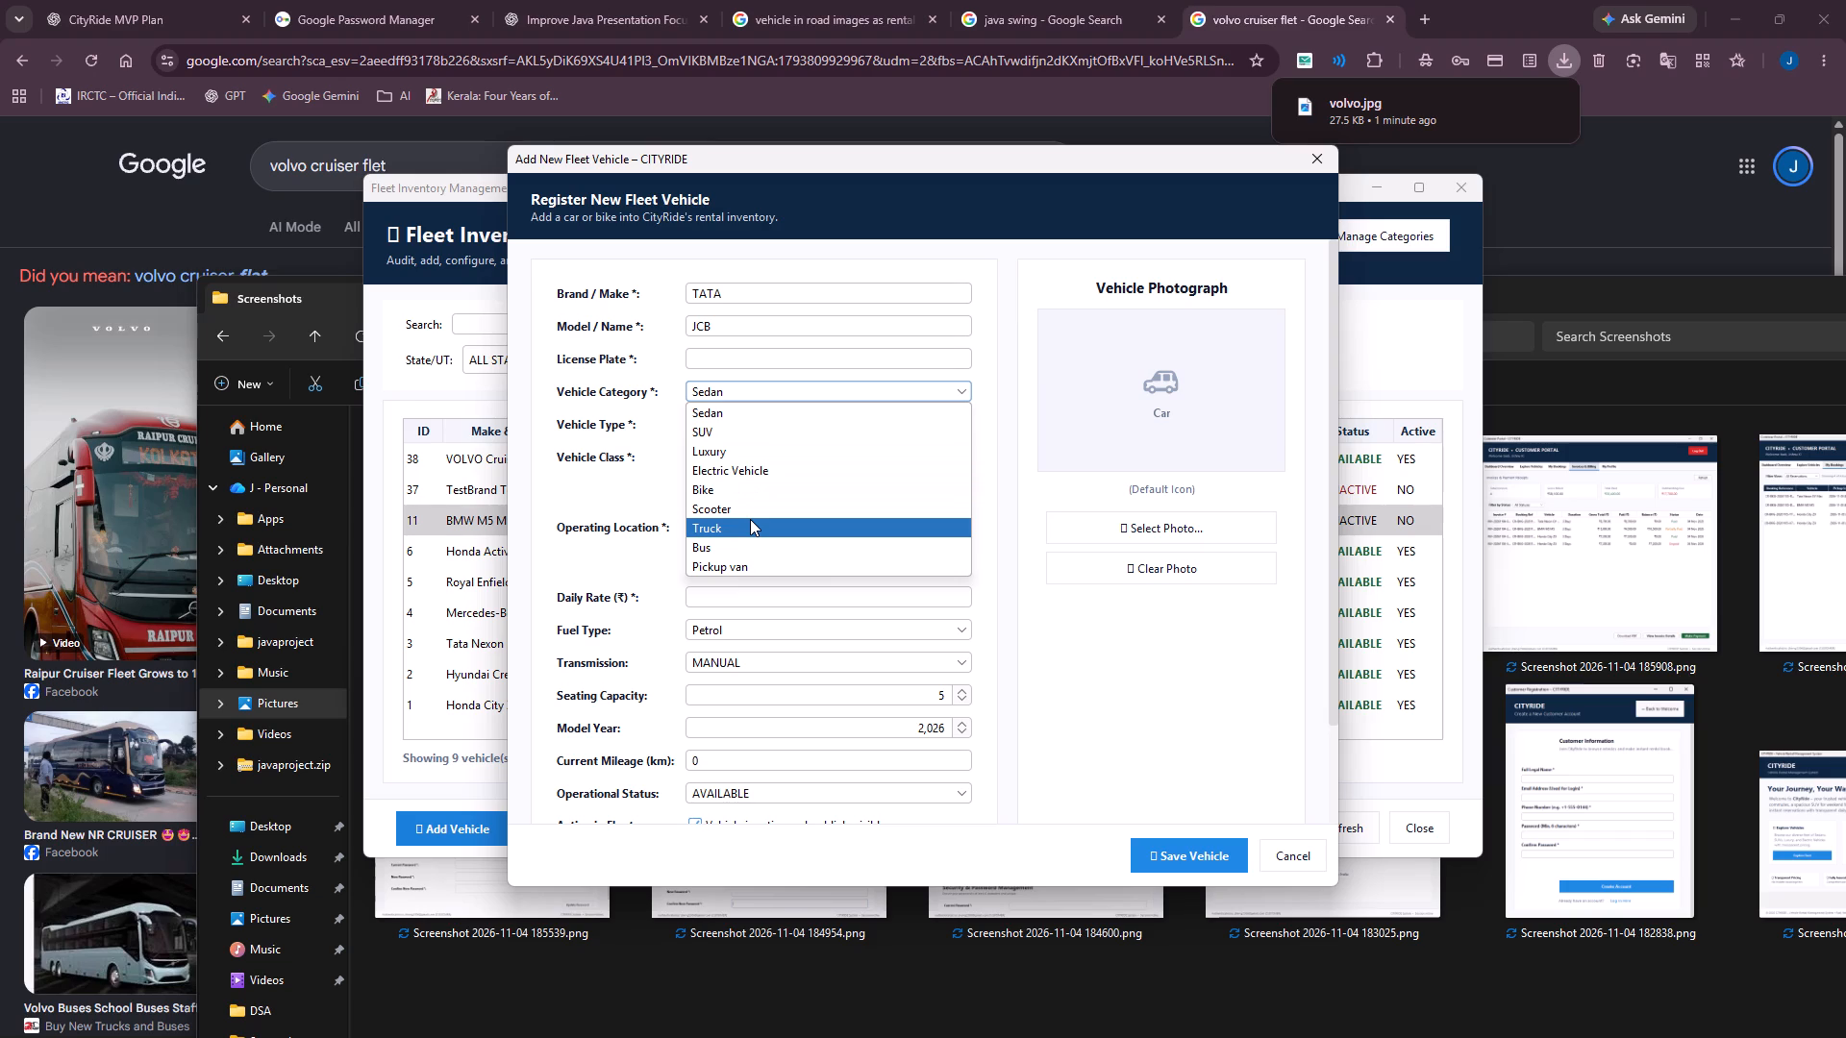
{"action": "left_click", "coordinate": [719, 519]}
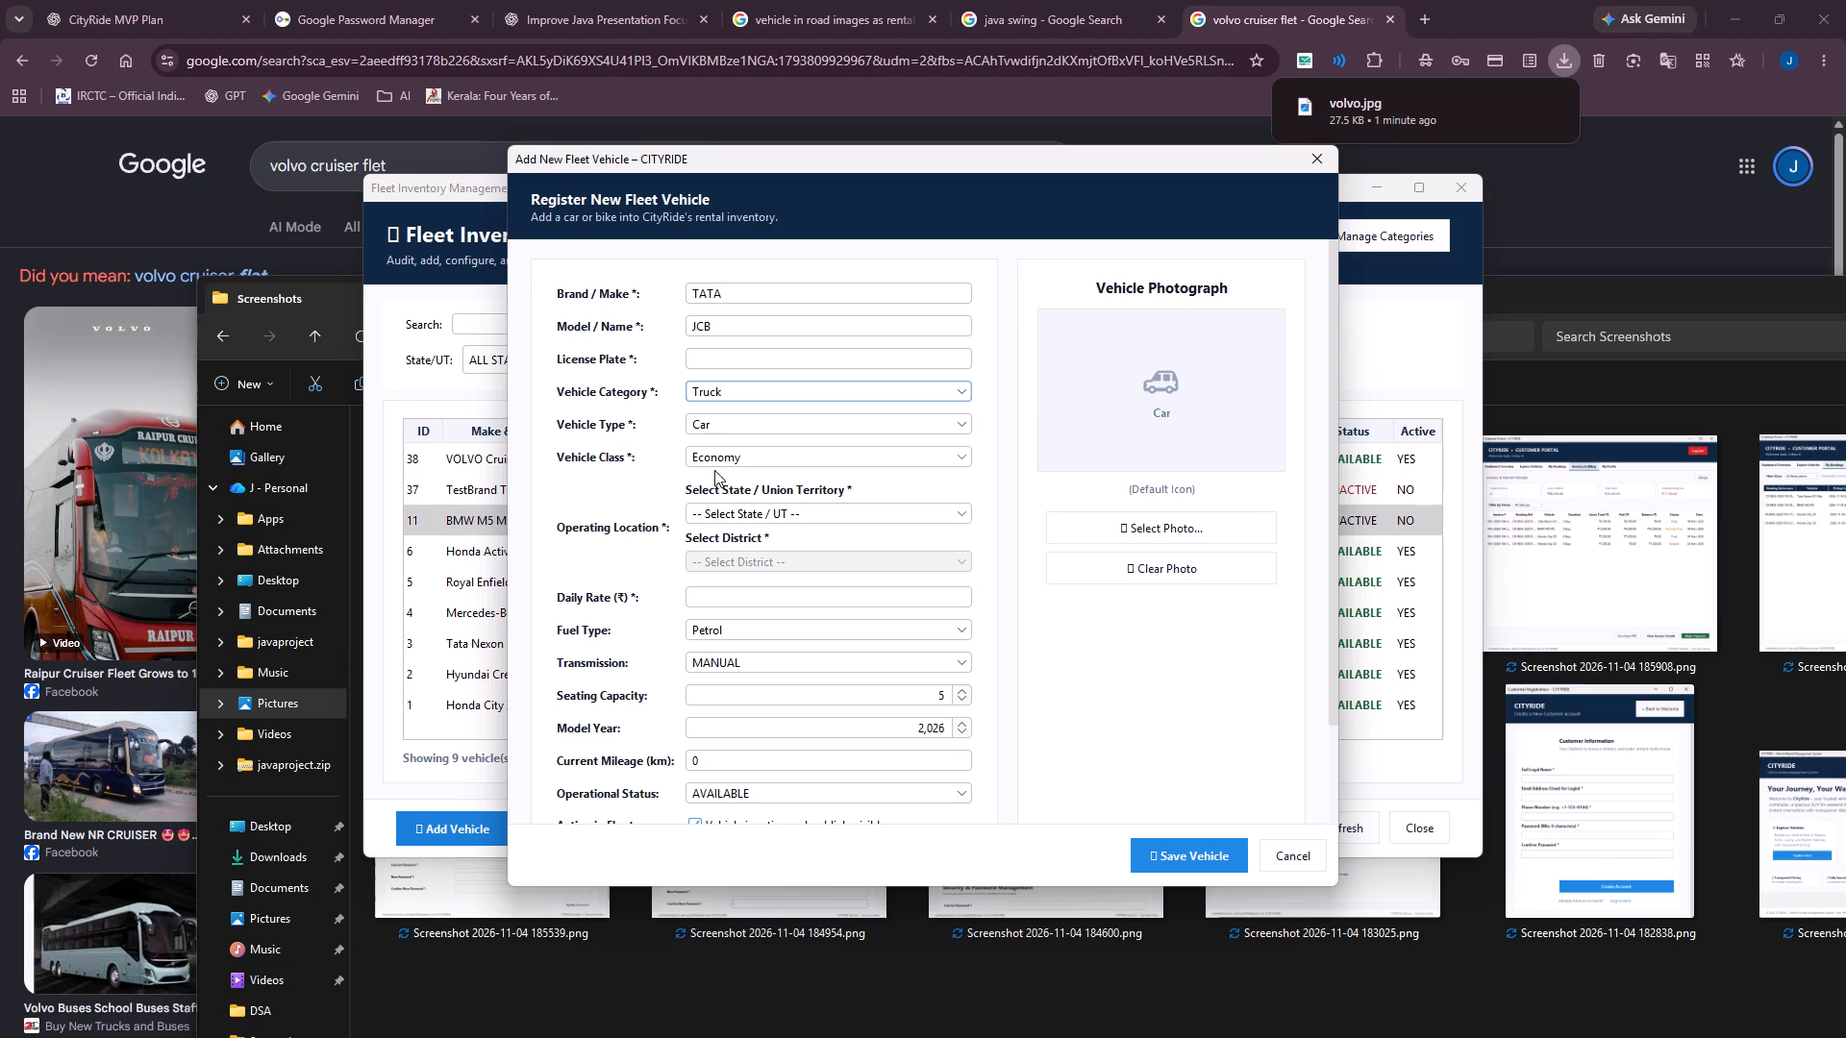
{"action": "left_click", "coordinate": [720, 429]}
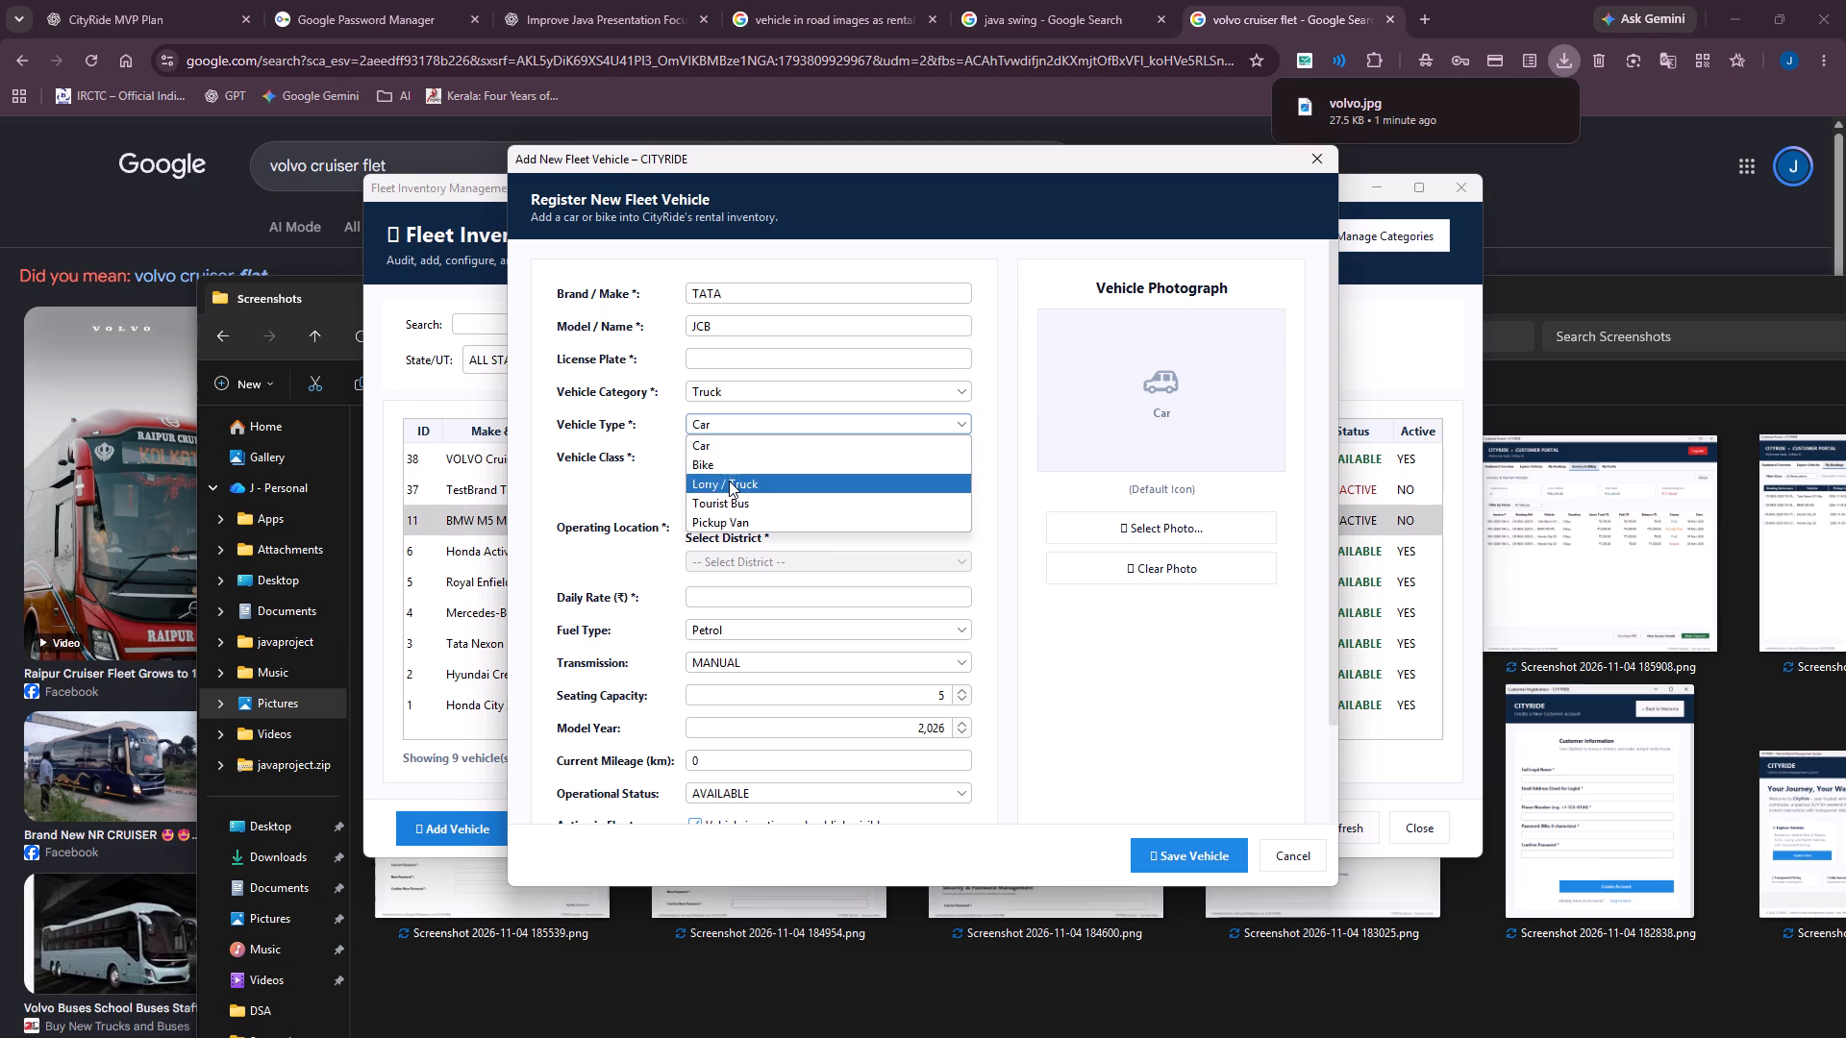
{"action": "left_click", "coordinate": [729, 481]}
{"action": "left_click", "coordinate": [732, 457]}
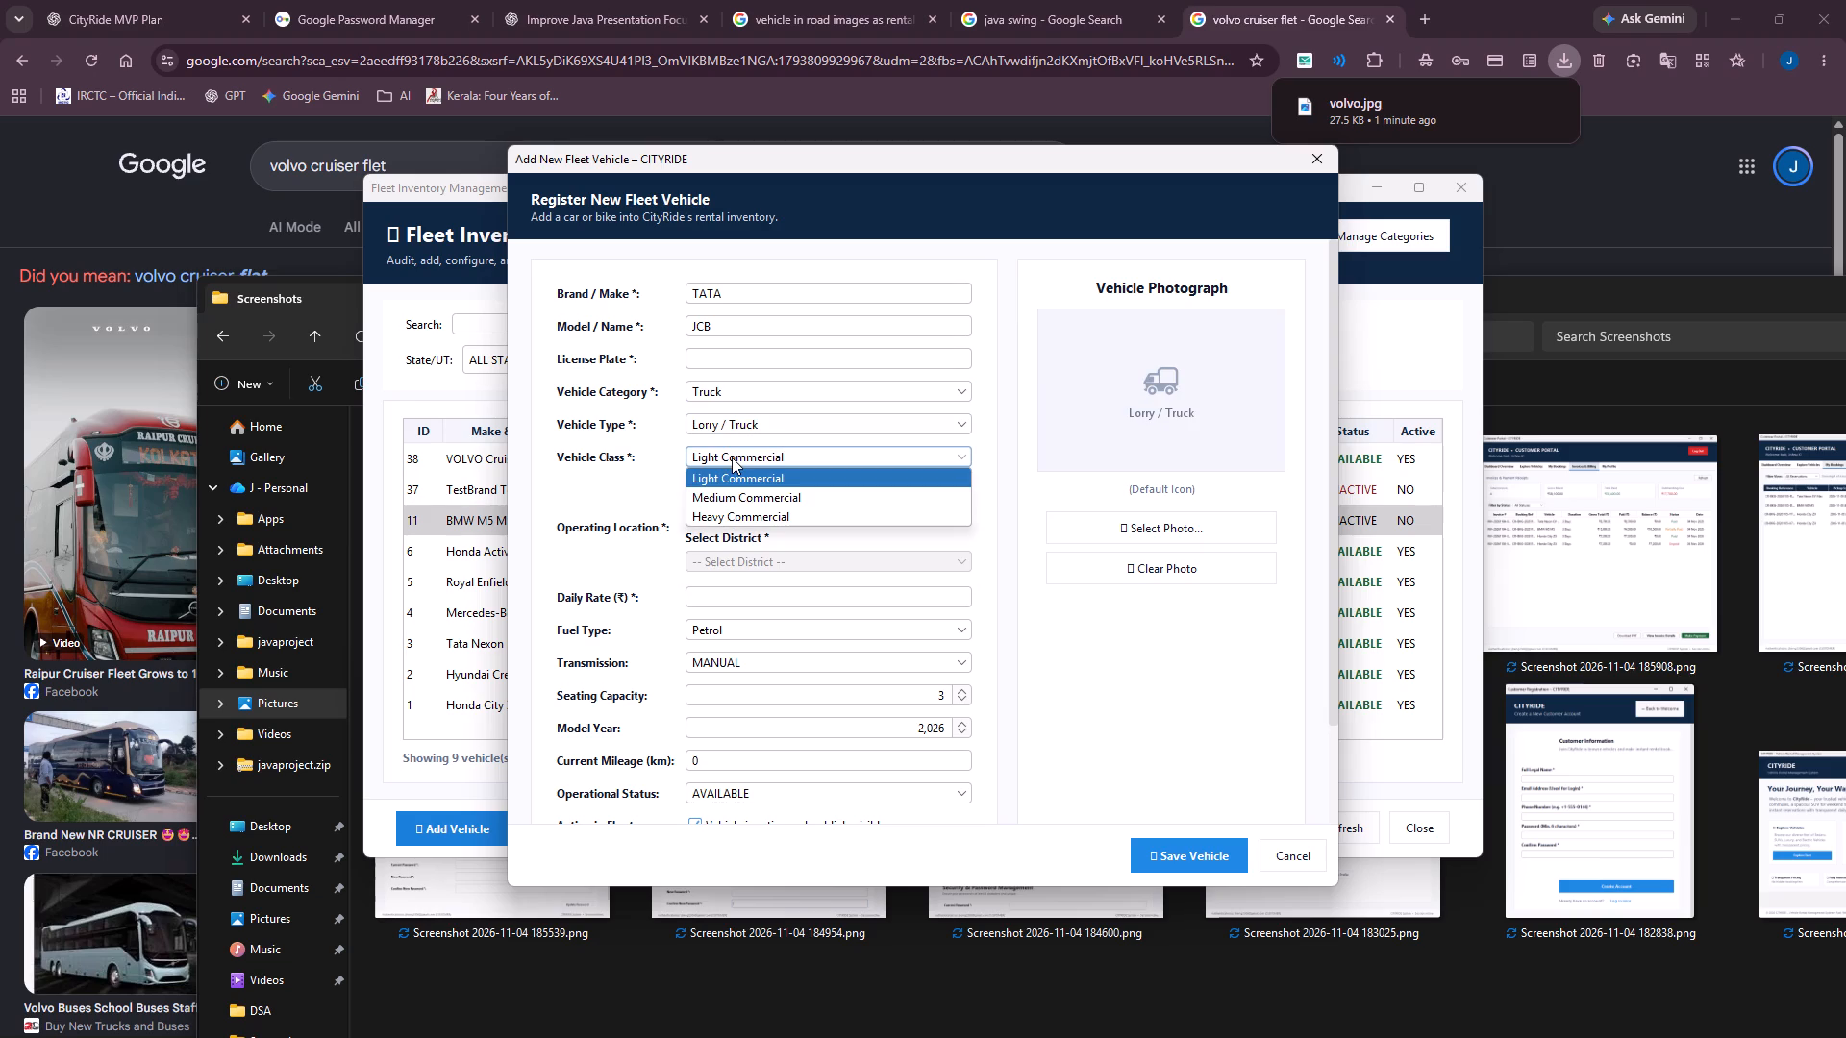
{"action": "left_click", "coordinate": [725, 494]}
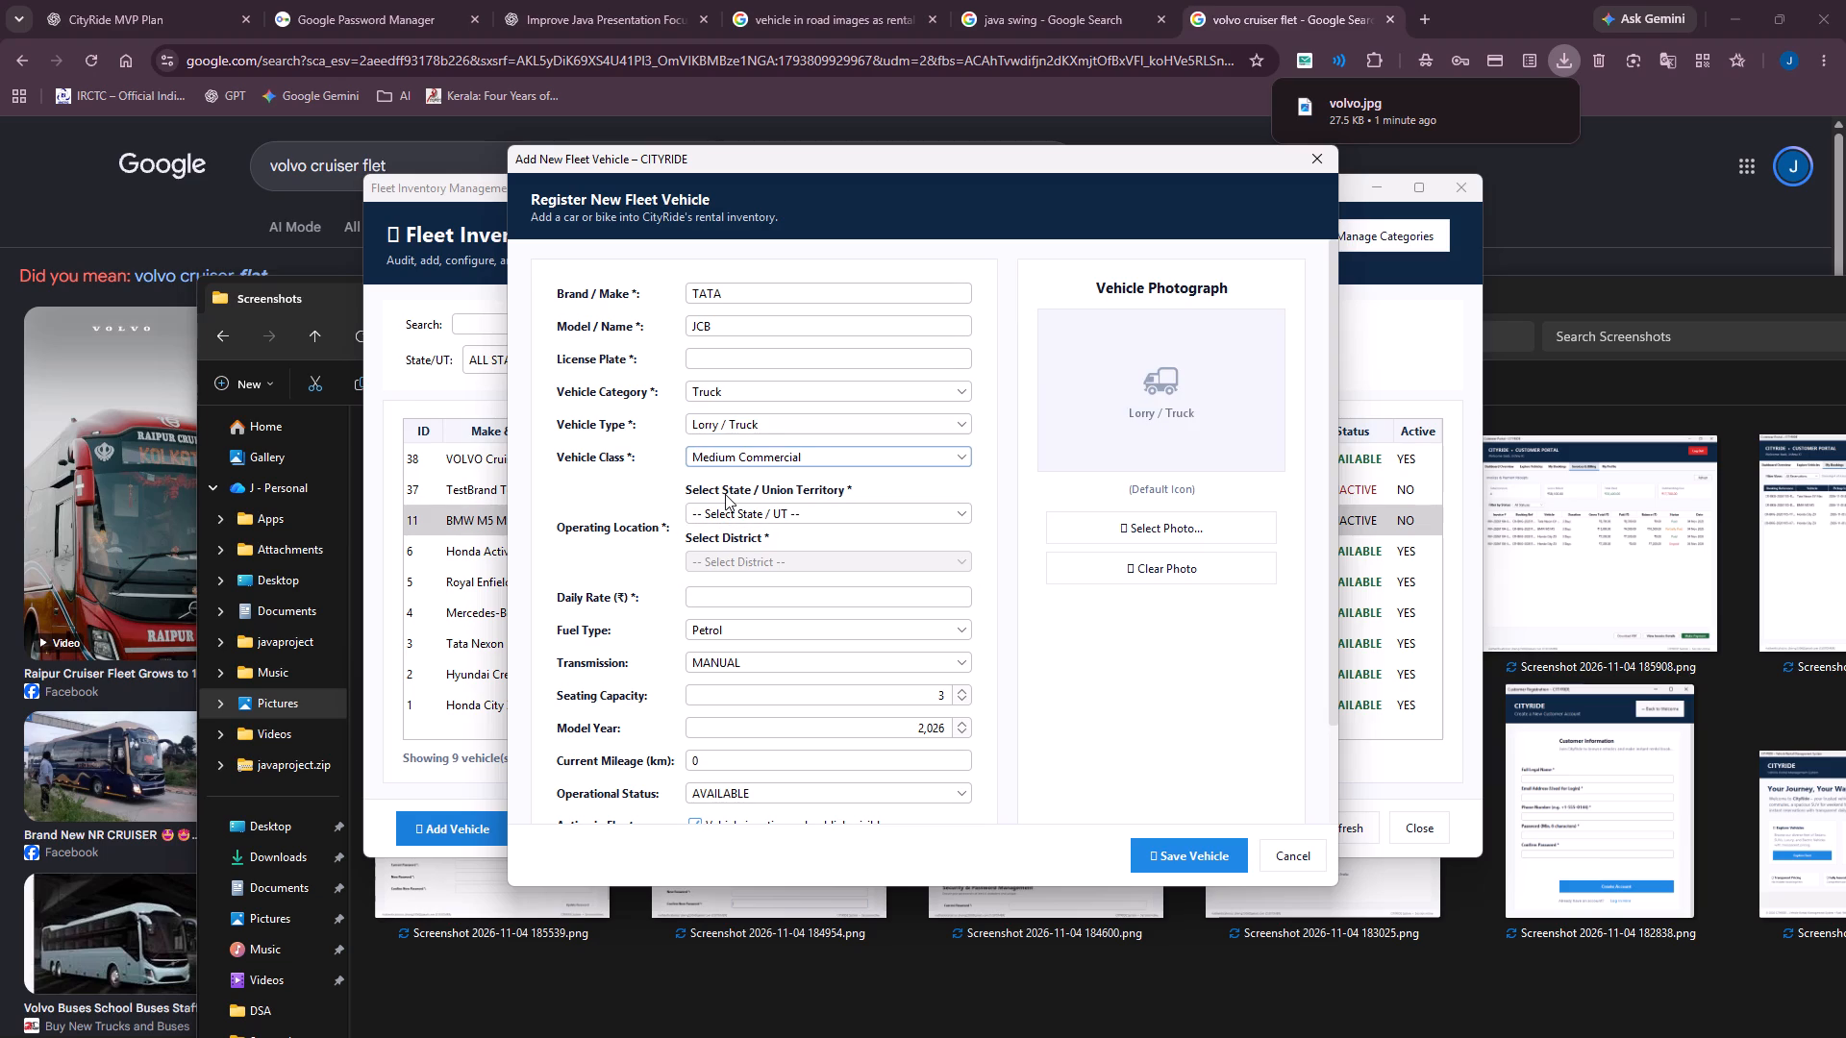
Set the new vehicle's operating location to the state of Kerala and the district of Kasaragod.
{"action": "left_click", "coordinate": [742, 508]}
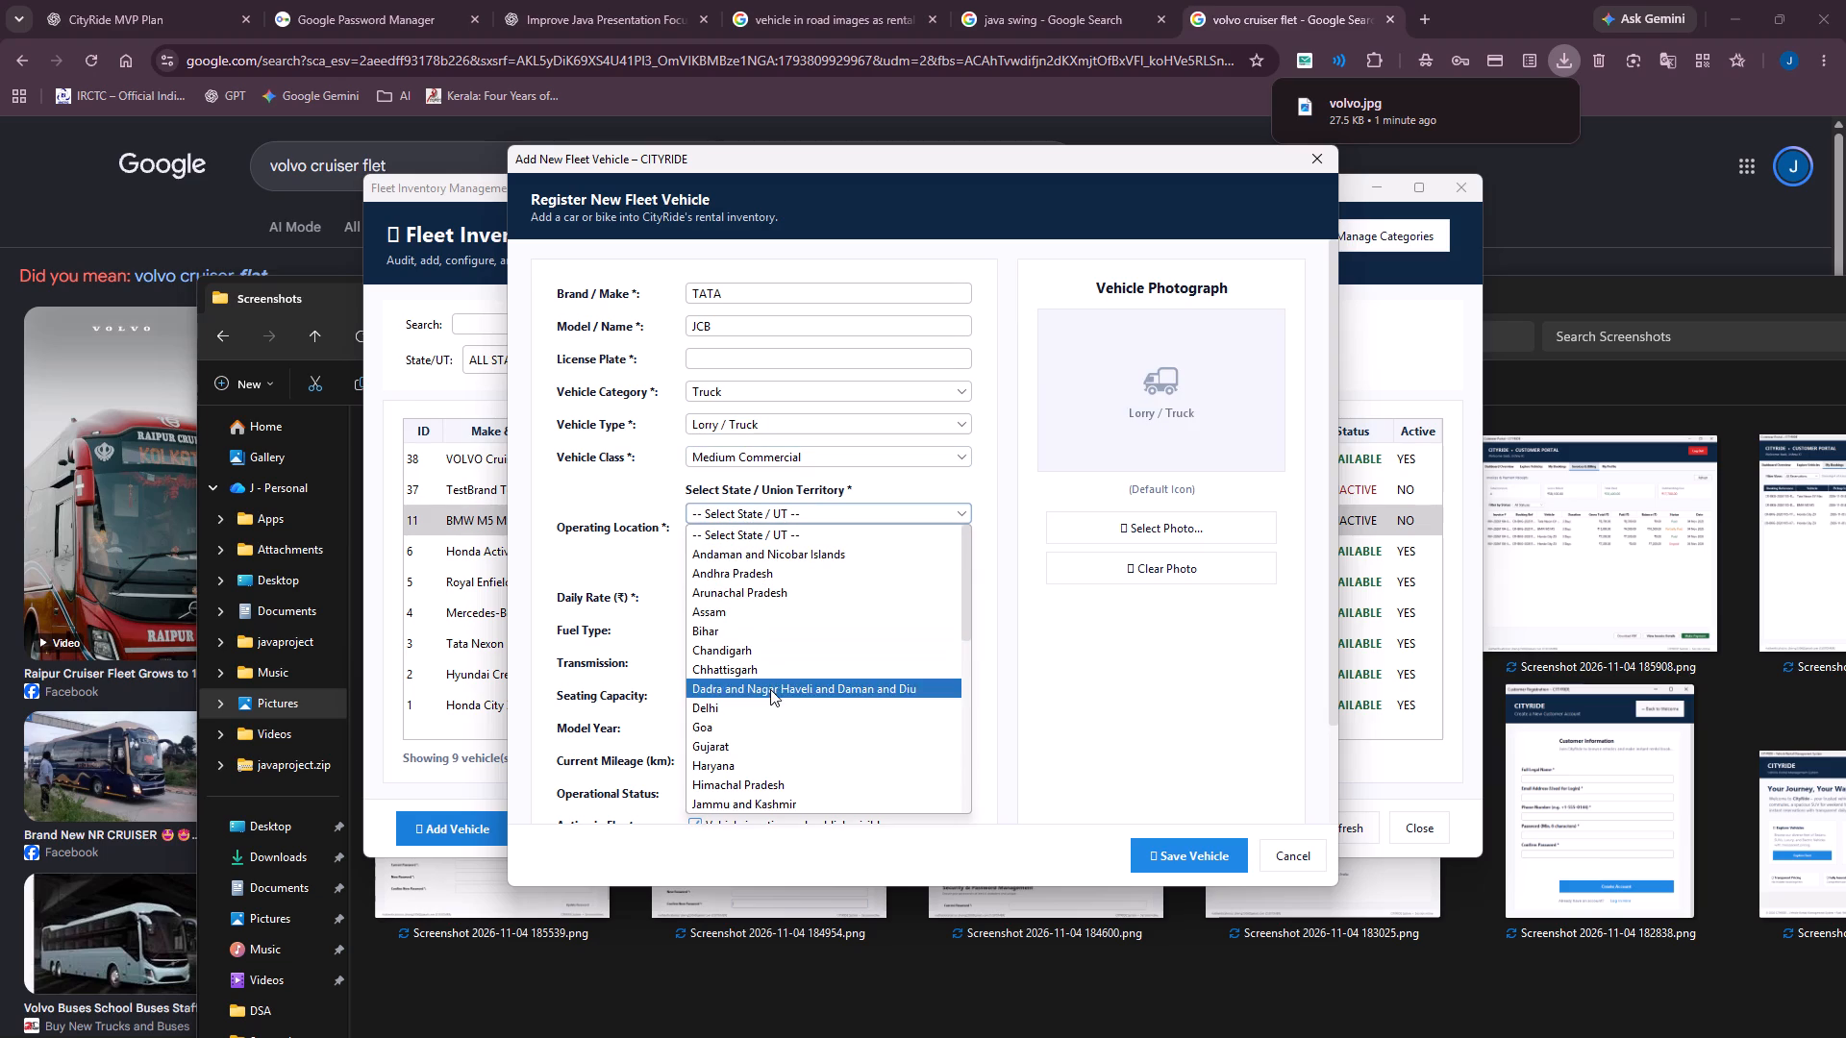
{"action": "left_click_drag", "start_coordinate": [764, 728], "coordinate": [764, 762]}
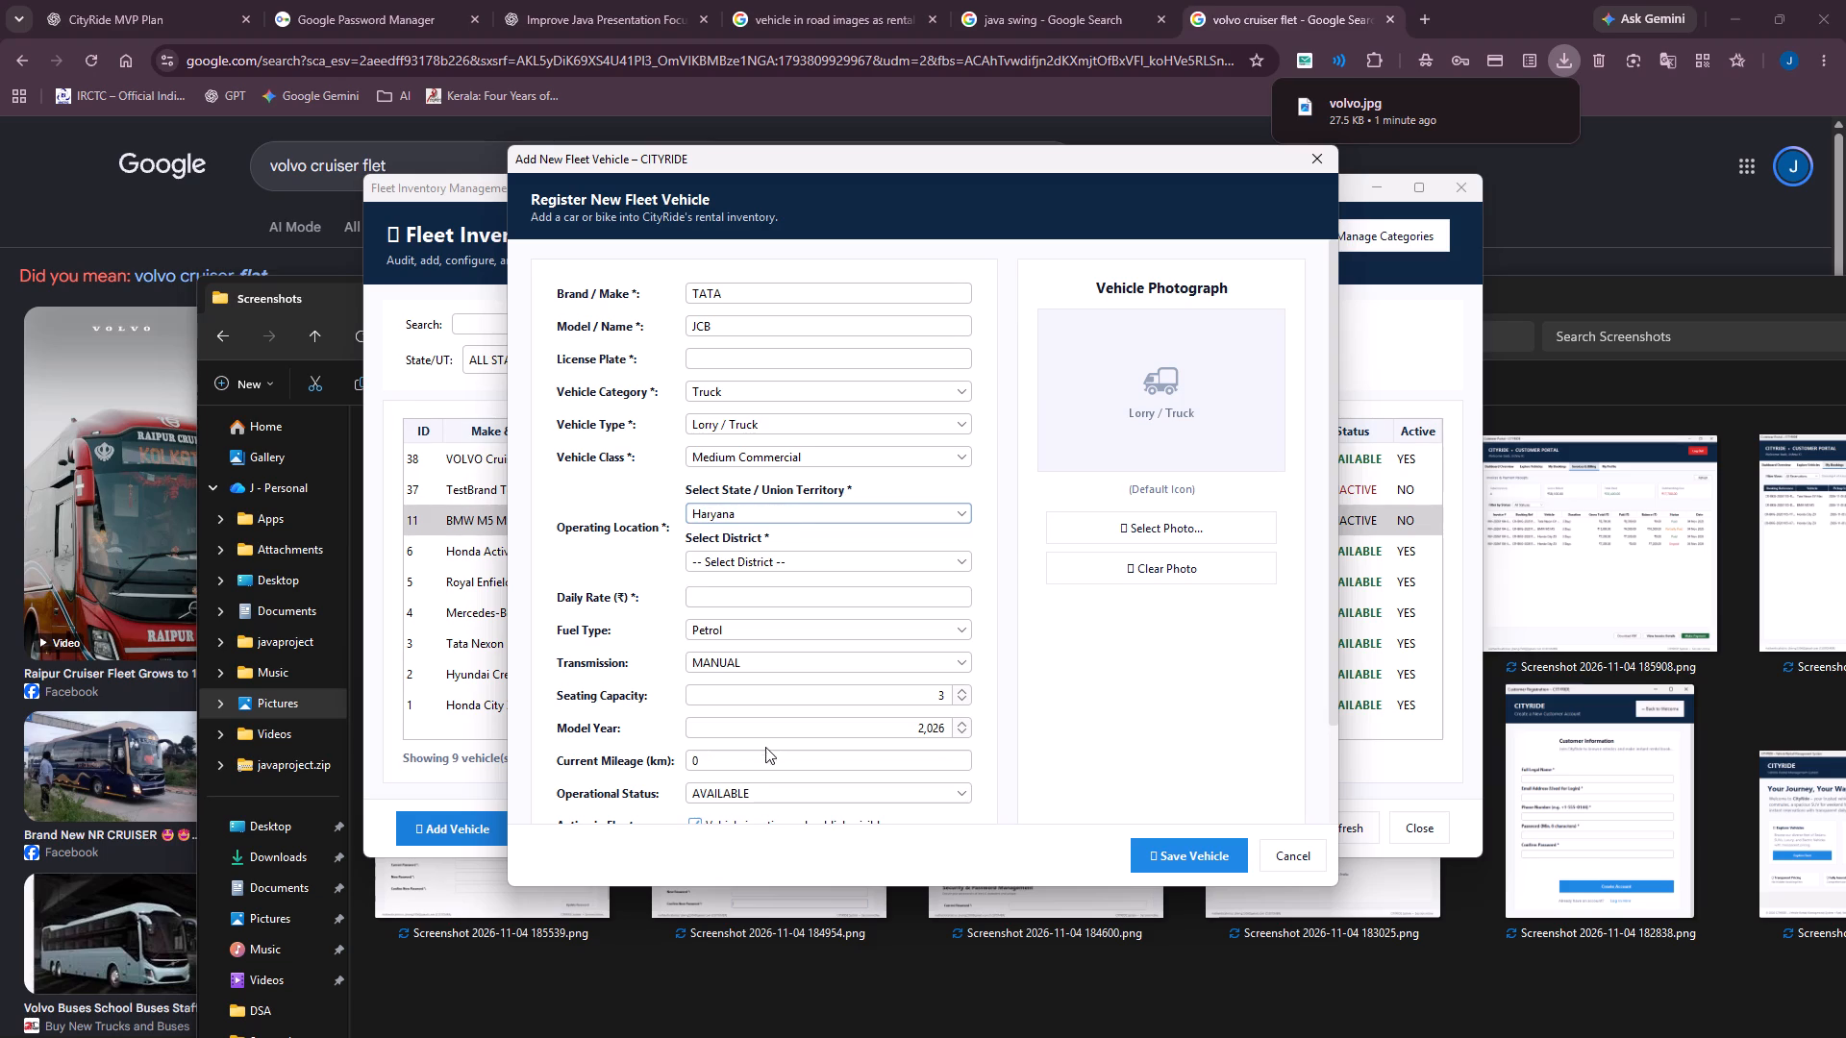
{"action": "left_click", "coordinate": [767, 507]}
{"action": "scroll", "coordinate": [771, 626], "scroll_direction": "down", "scroll_amount": 2}
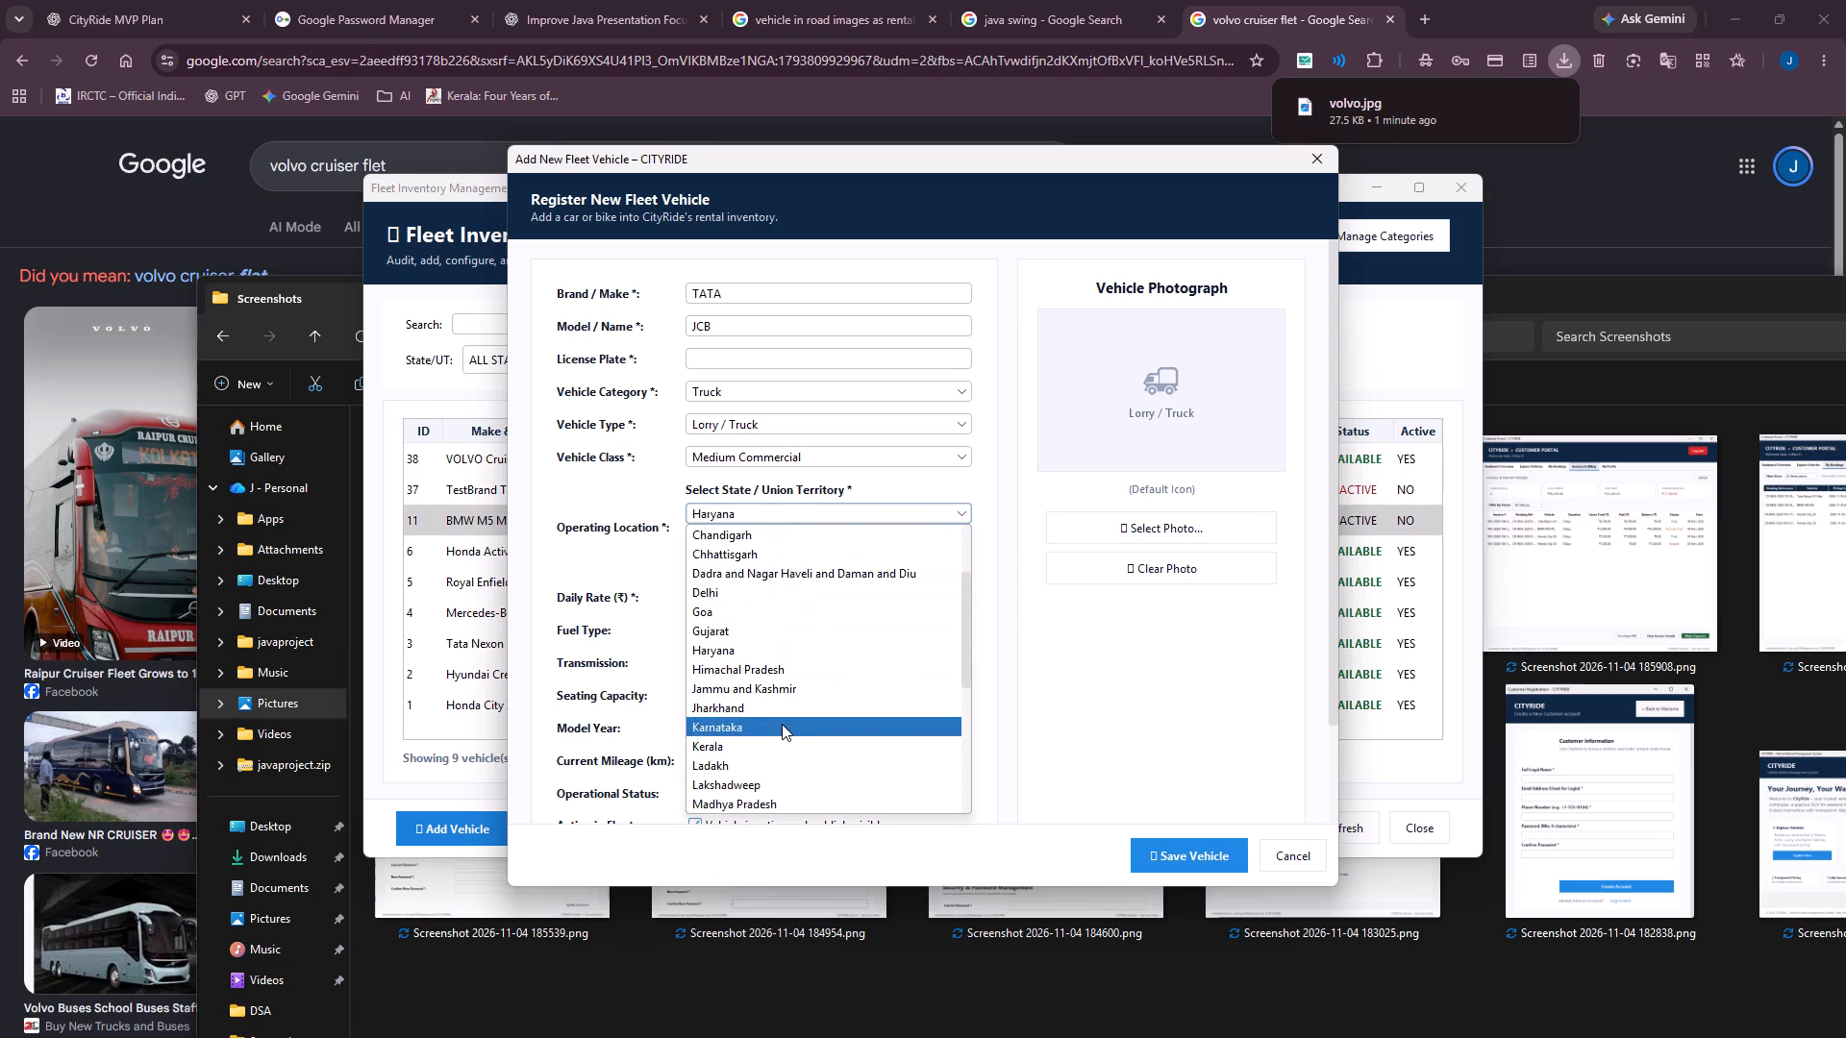
{"action": "left_click", "coordinate": [782, 741]}
{"action": "left_click", "coordinate": [765, 560]}
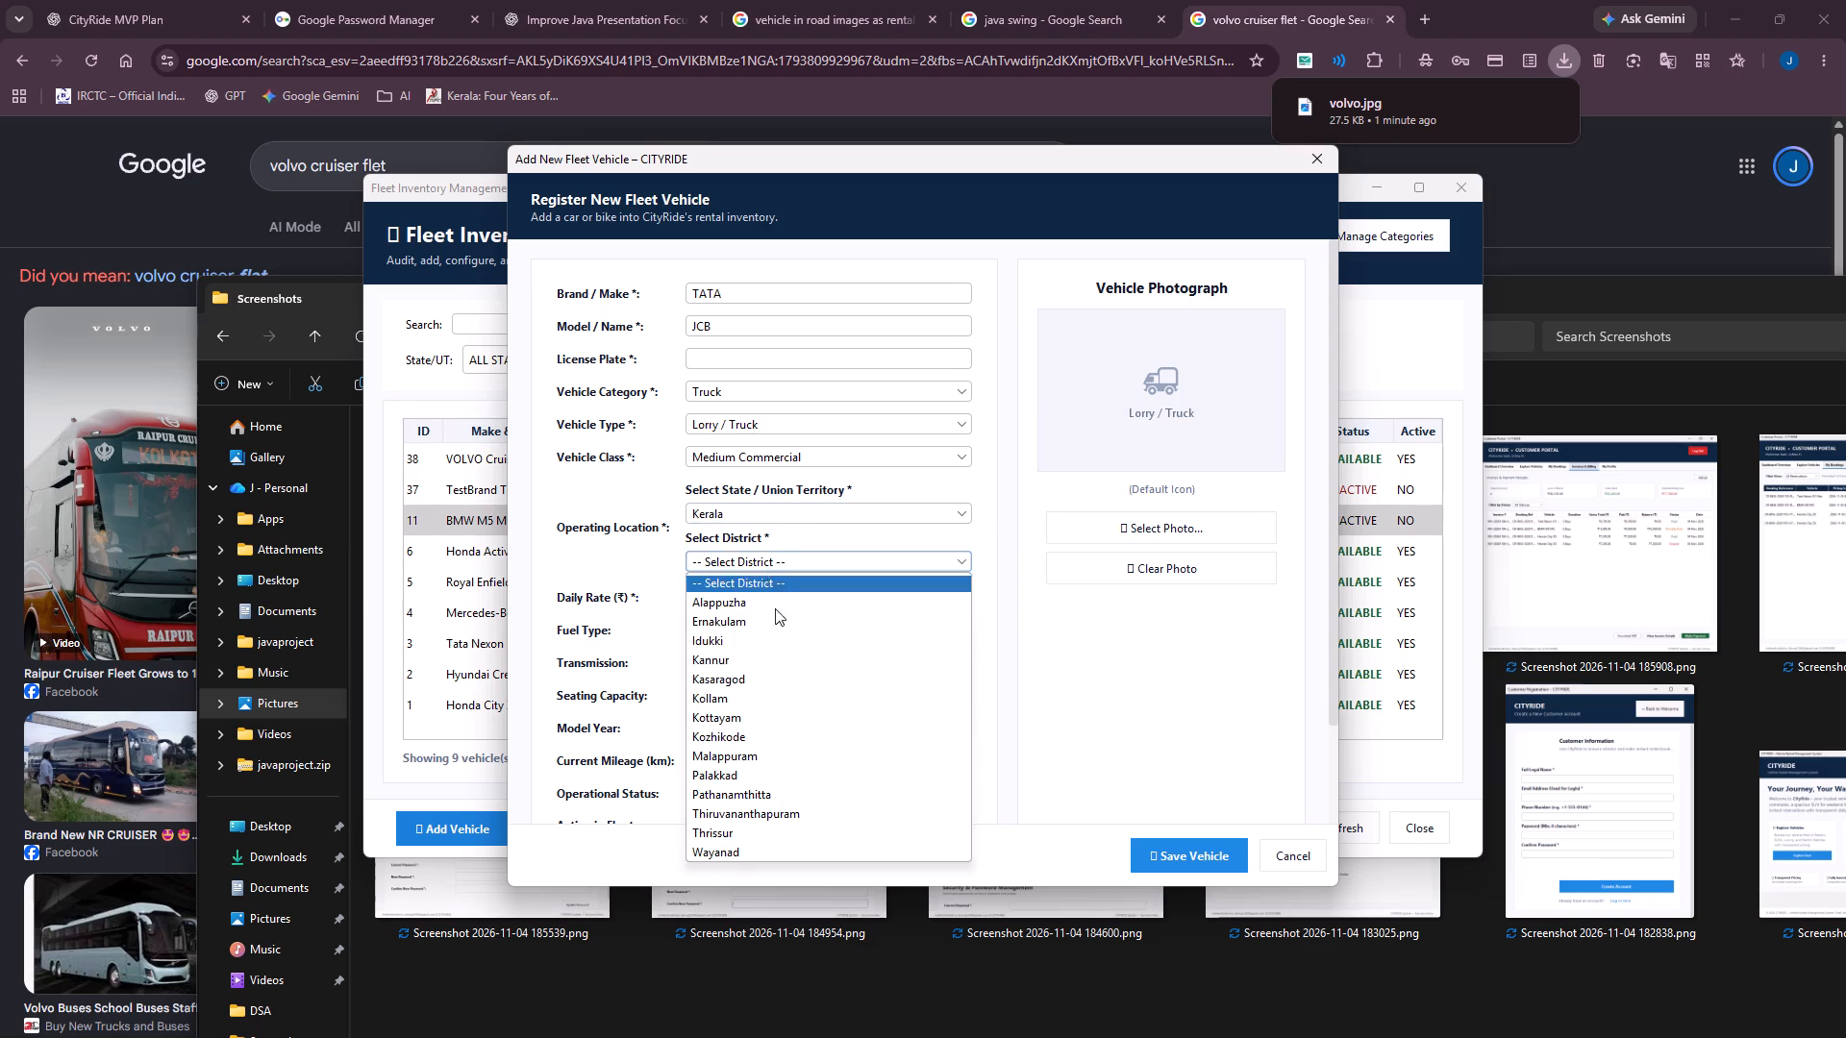
{"action": "left_click", "coordinate": [770, 680]}
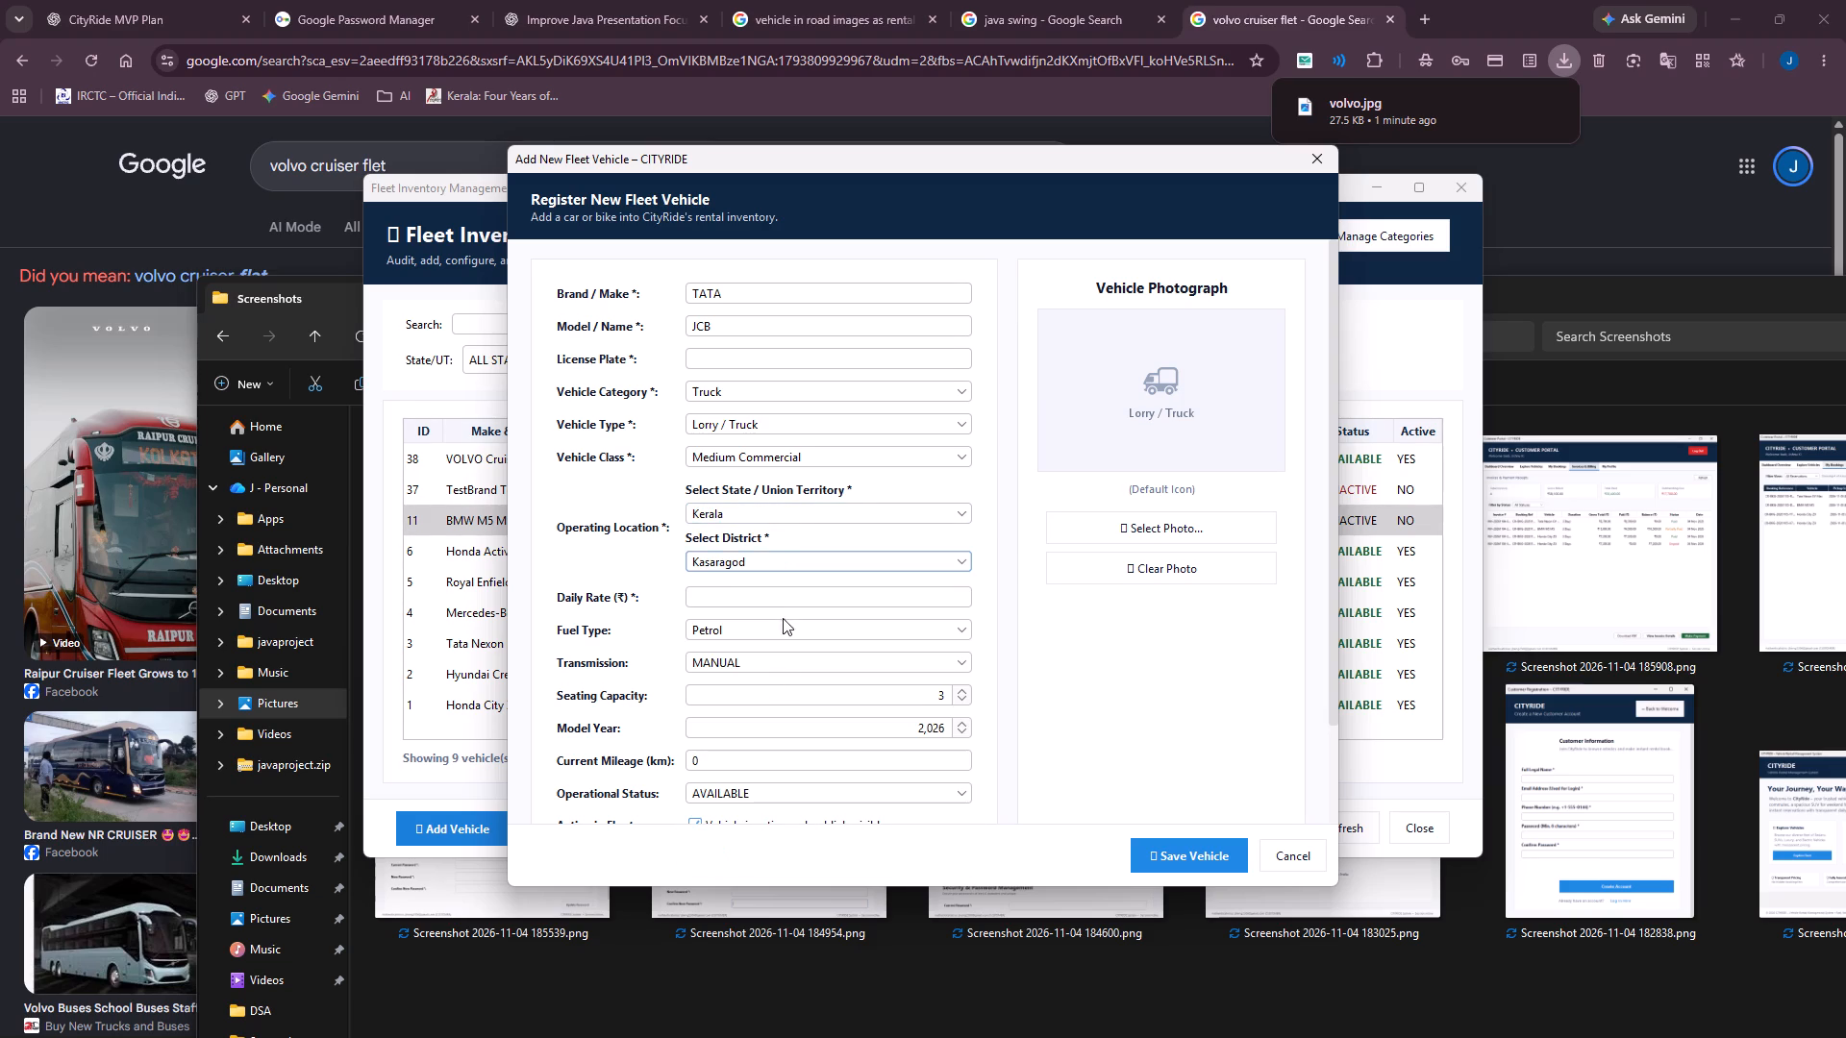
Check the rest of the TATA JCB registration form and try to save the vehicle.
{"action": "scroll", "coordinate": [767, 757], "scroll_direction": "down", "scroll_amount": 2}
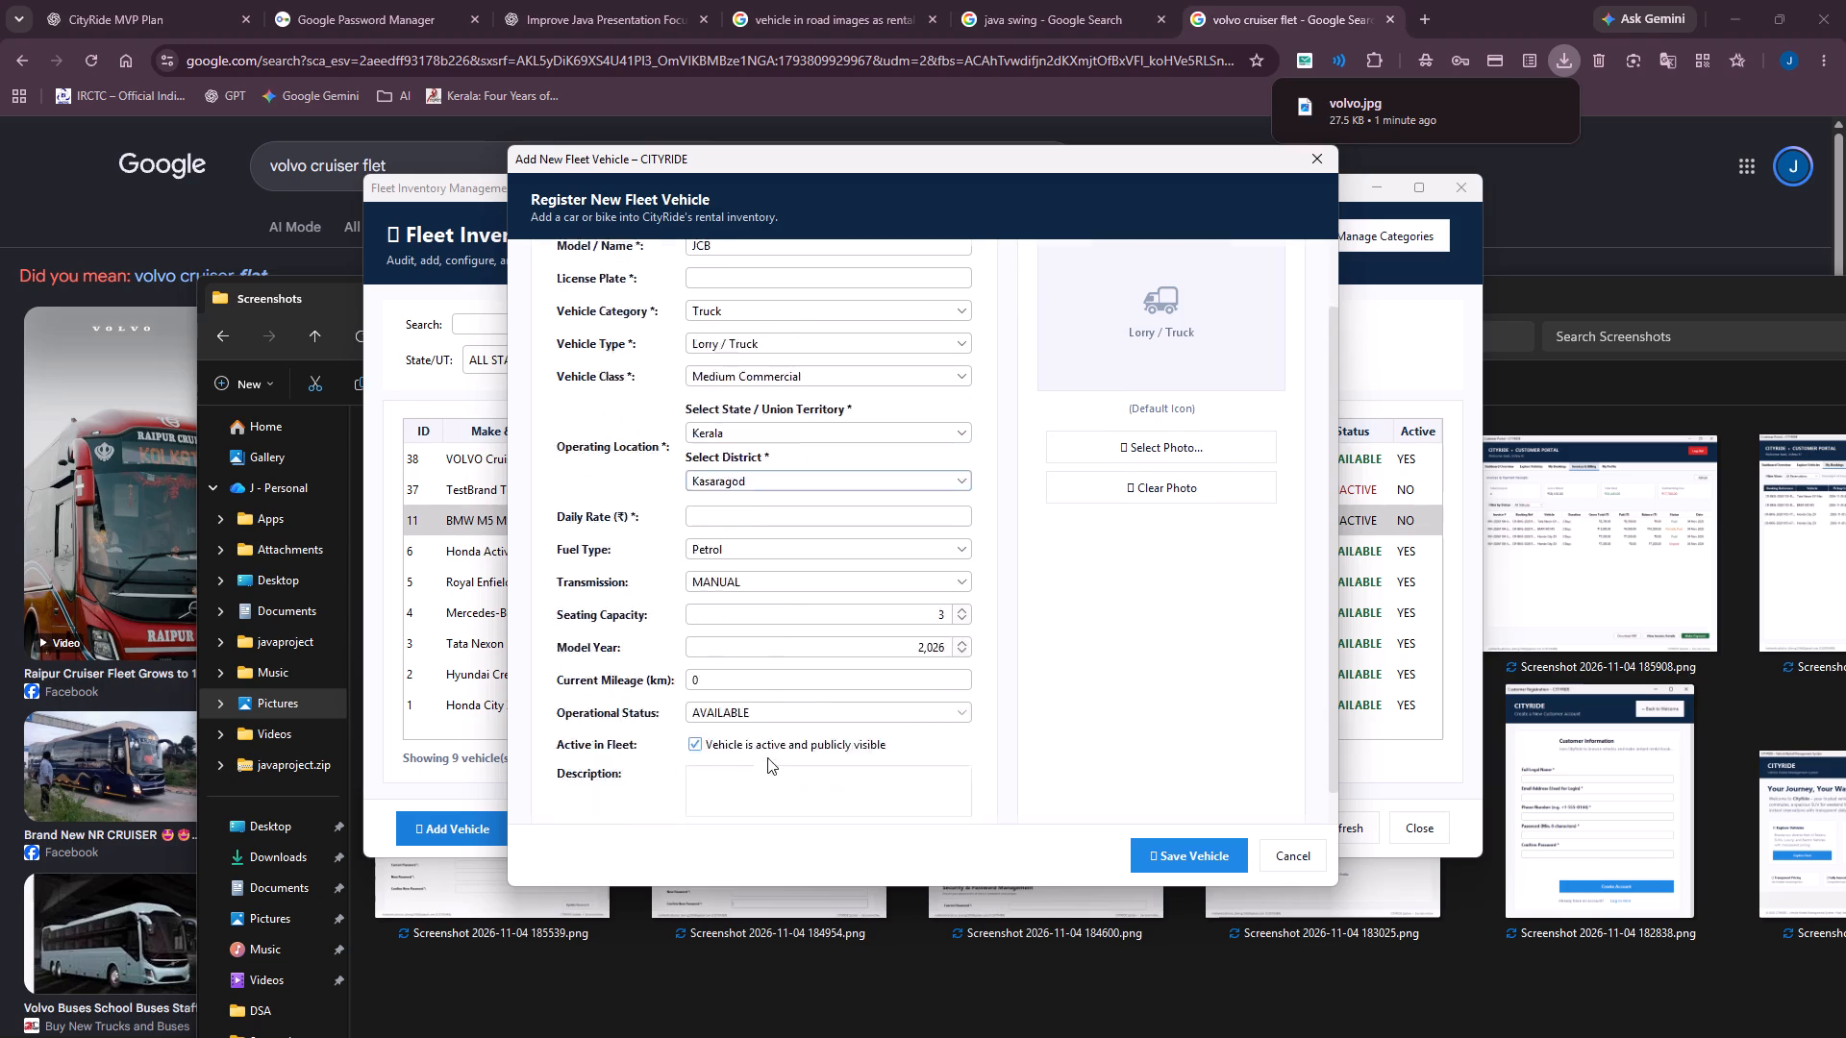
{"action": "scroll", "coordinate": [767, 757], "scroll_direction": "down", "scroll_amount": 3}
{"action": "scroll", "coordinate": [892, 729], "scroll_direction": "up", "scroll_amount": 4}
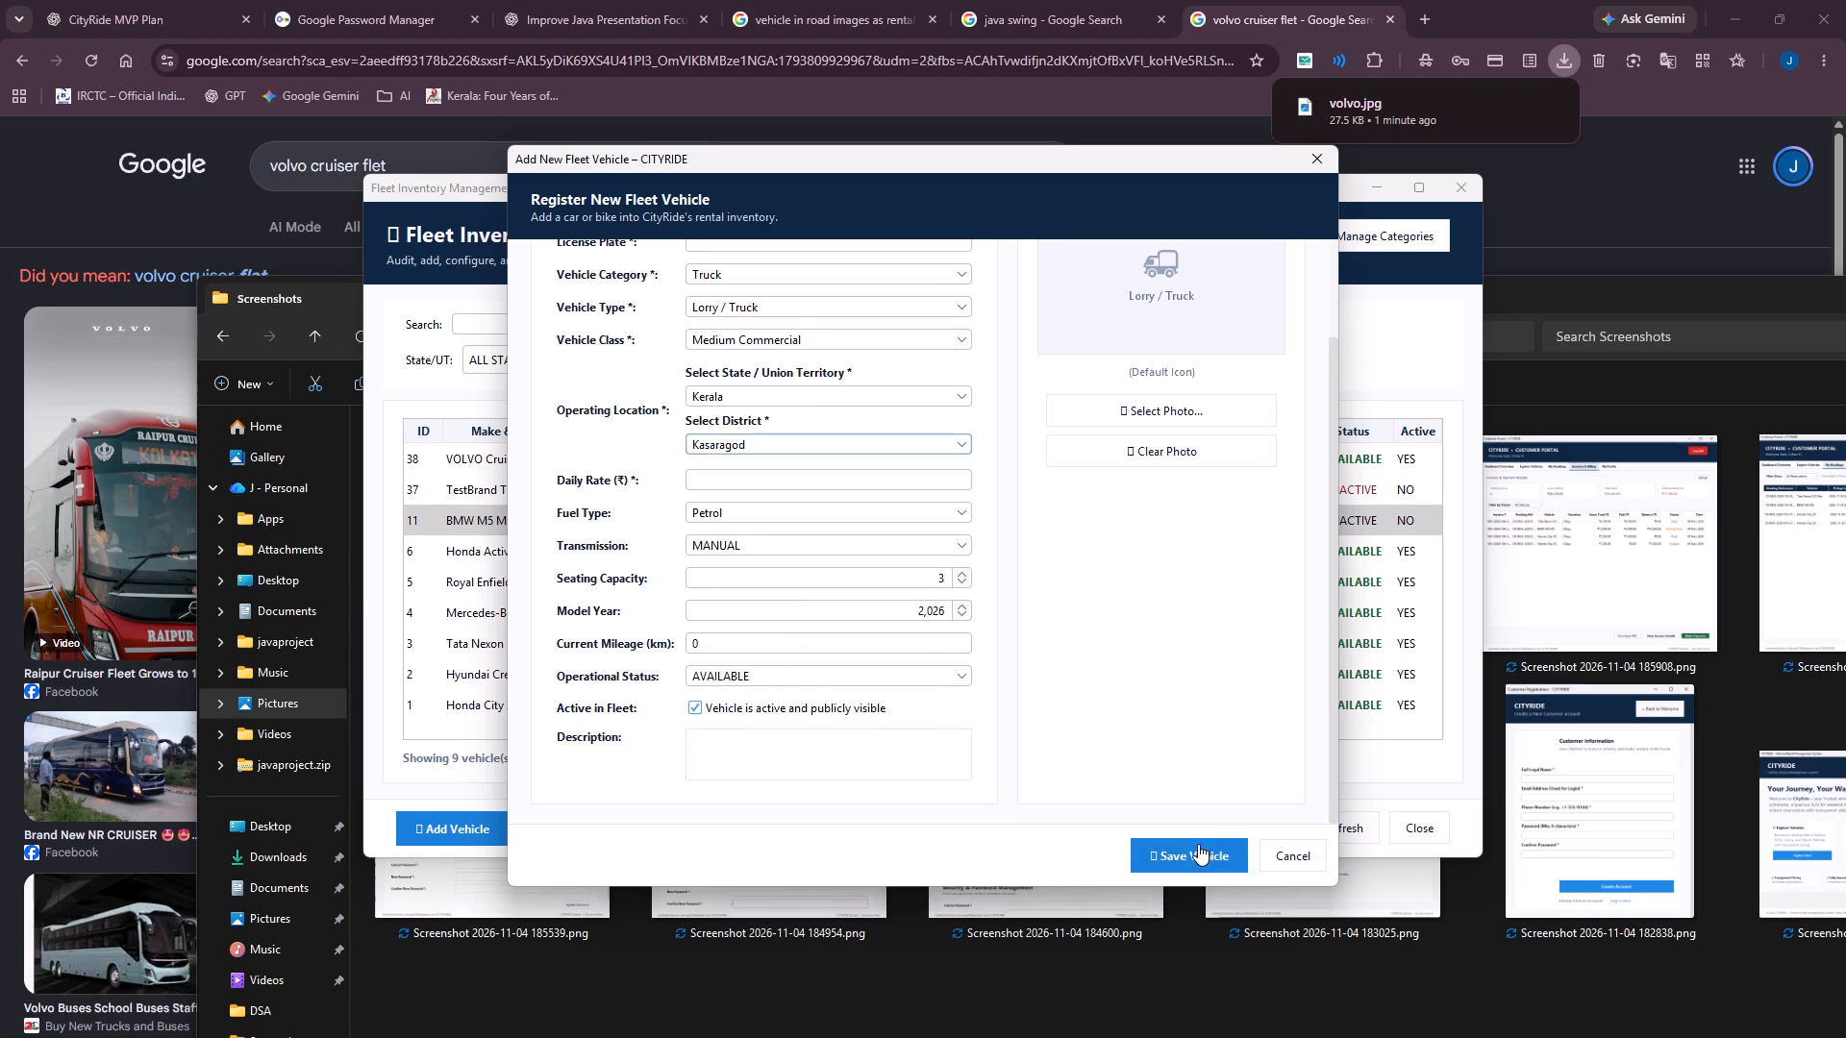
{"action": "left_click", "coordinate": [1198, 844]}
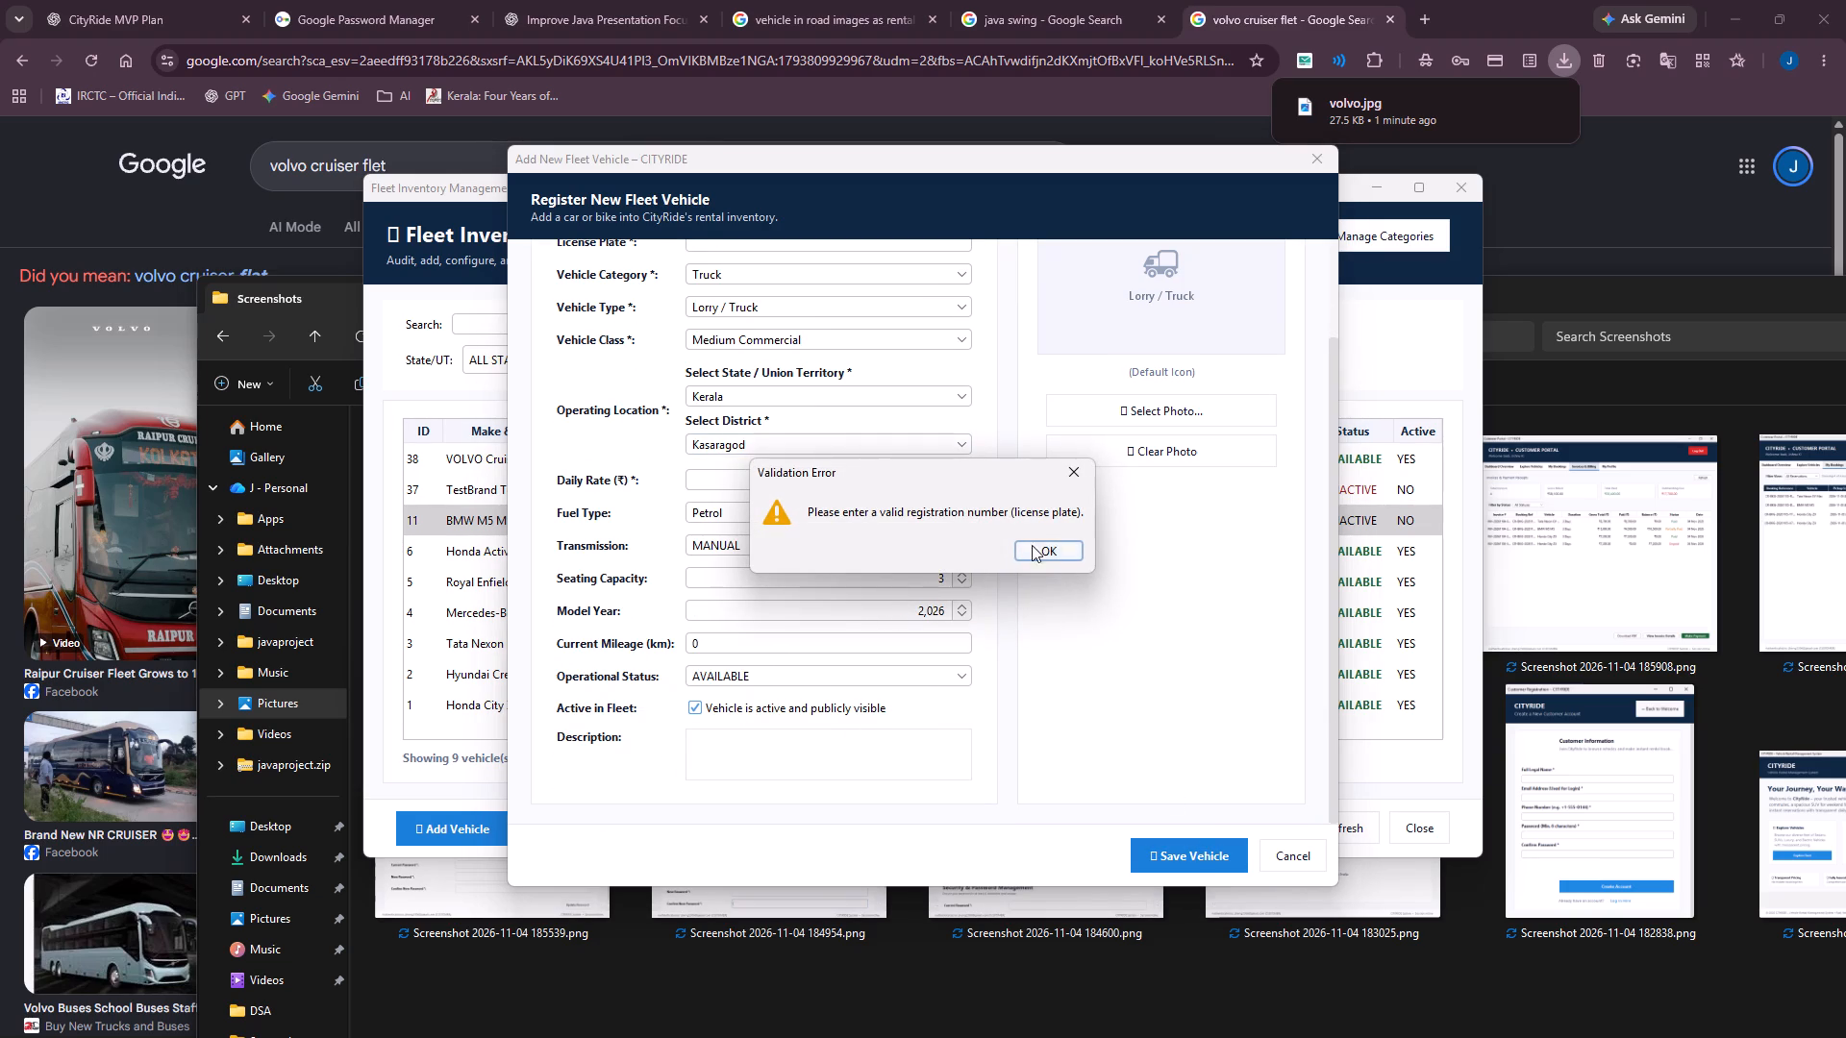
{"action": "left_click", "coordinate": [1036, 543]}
{"action": "scroll", "coordinate": [879, 540], "scroll_direction": "up", "scroll_amount": 2}
{"action": "left_click", "coordinate": [785, 327]}
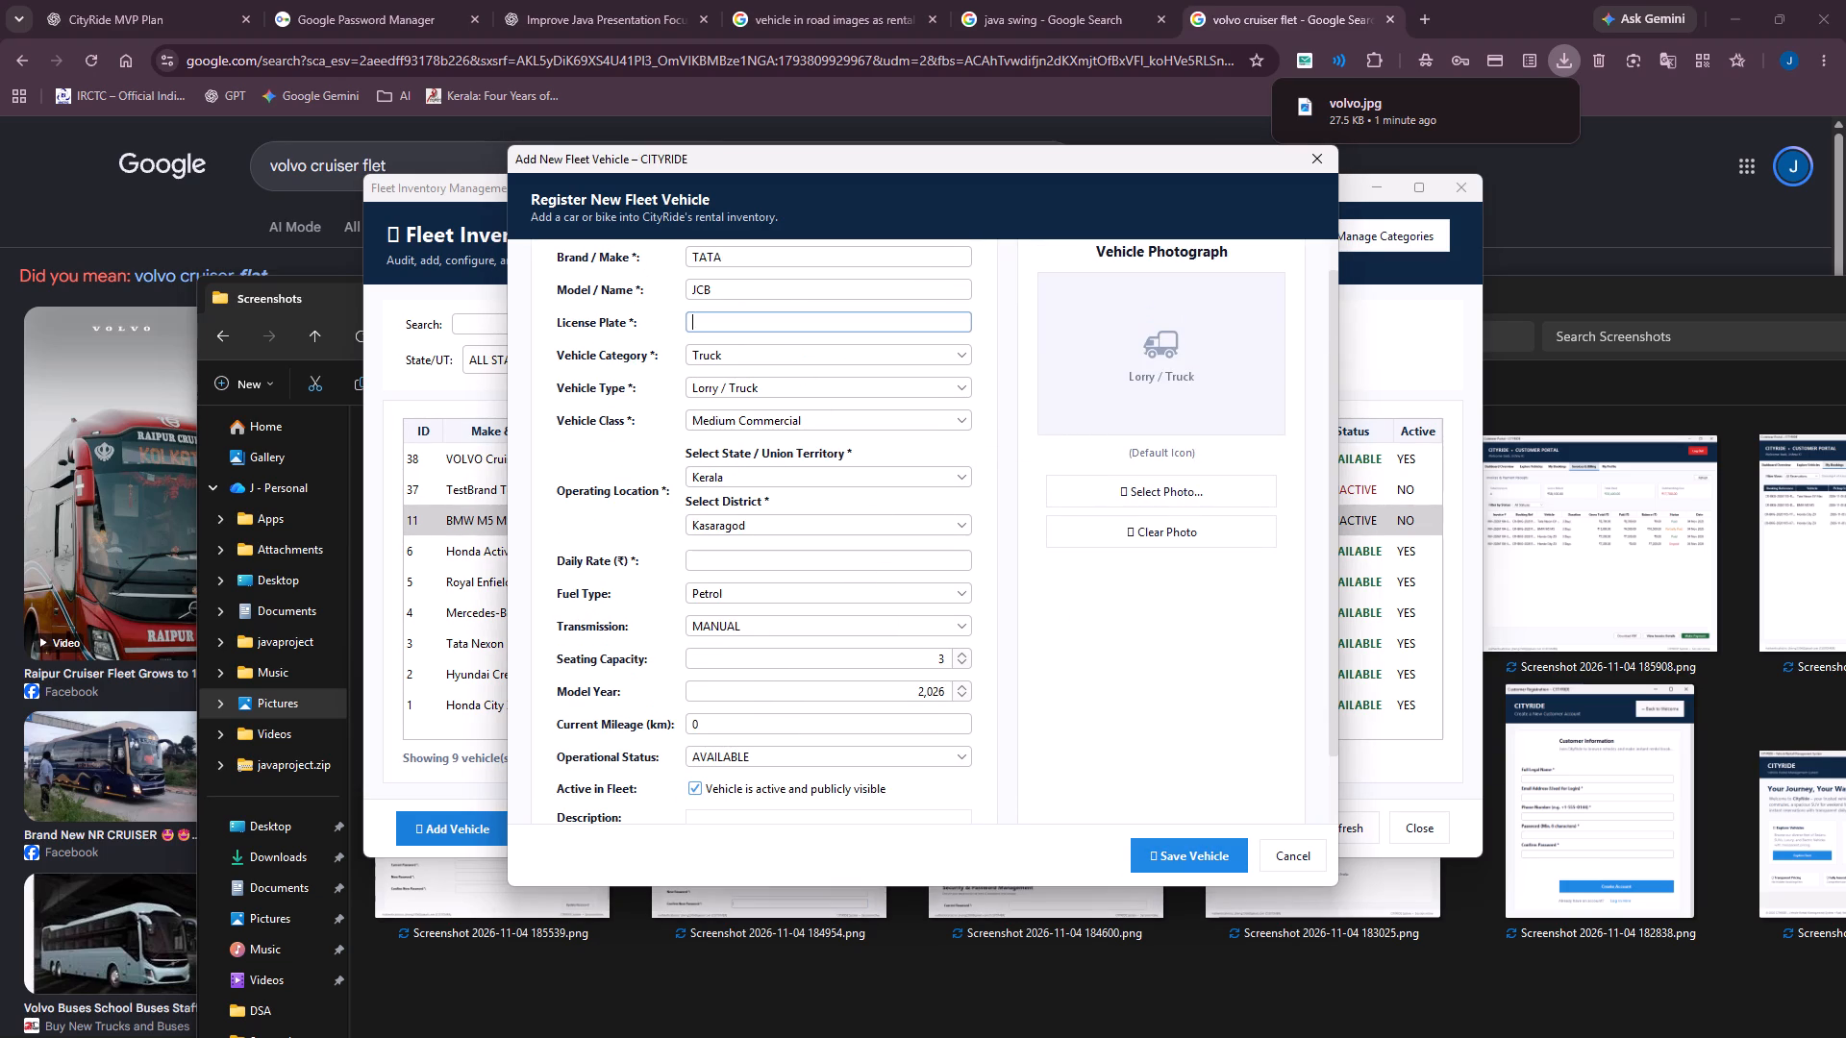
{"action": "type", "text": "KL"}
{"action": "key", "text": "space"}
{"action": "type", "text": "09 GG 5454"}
{"action": "left_click", "coordinate": [1190, 853]}
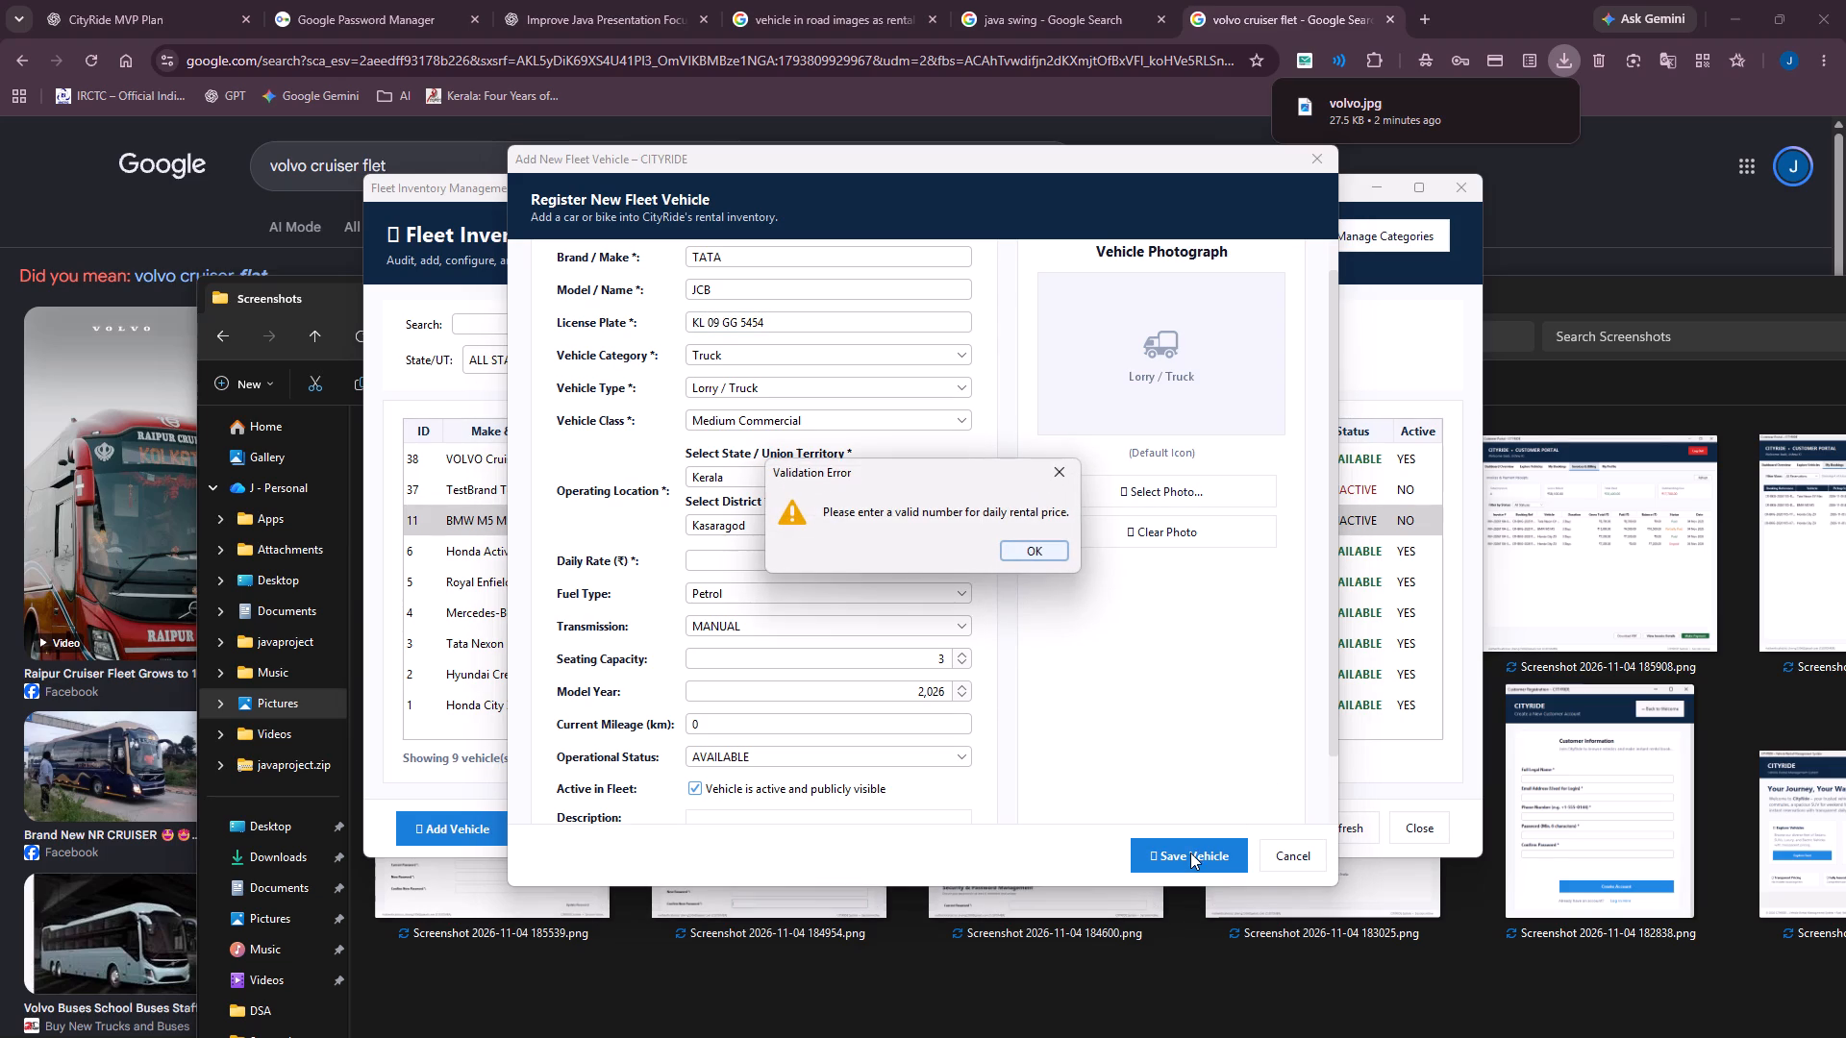
{"action": "left_click", "coordinate": [1032, 551]}
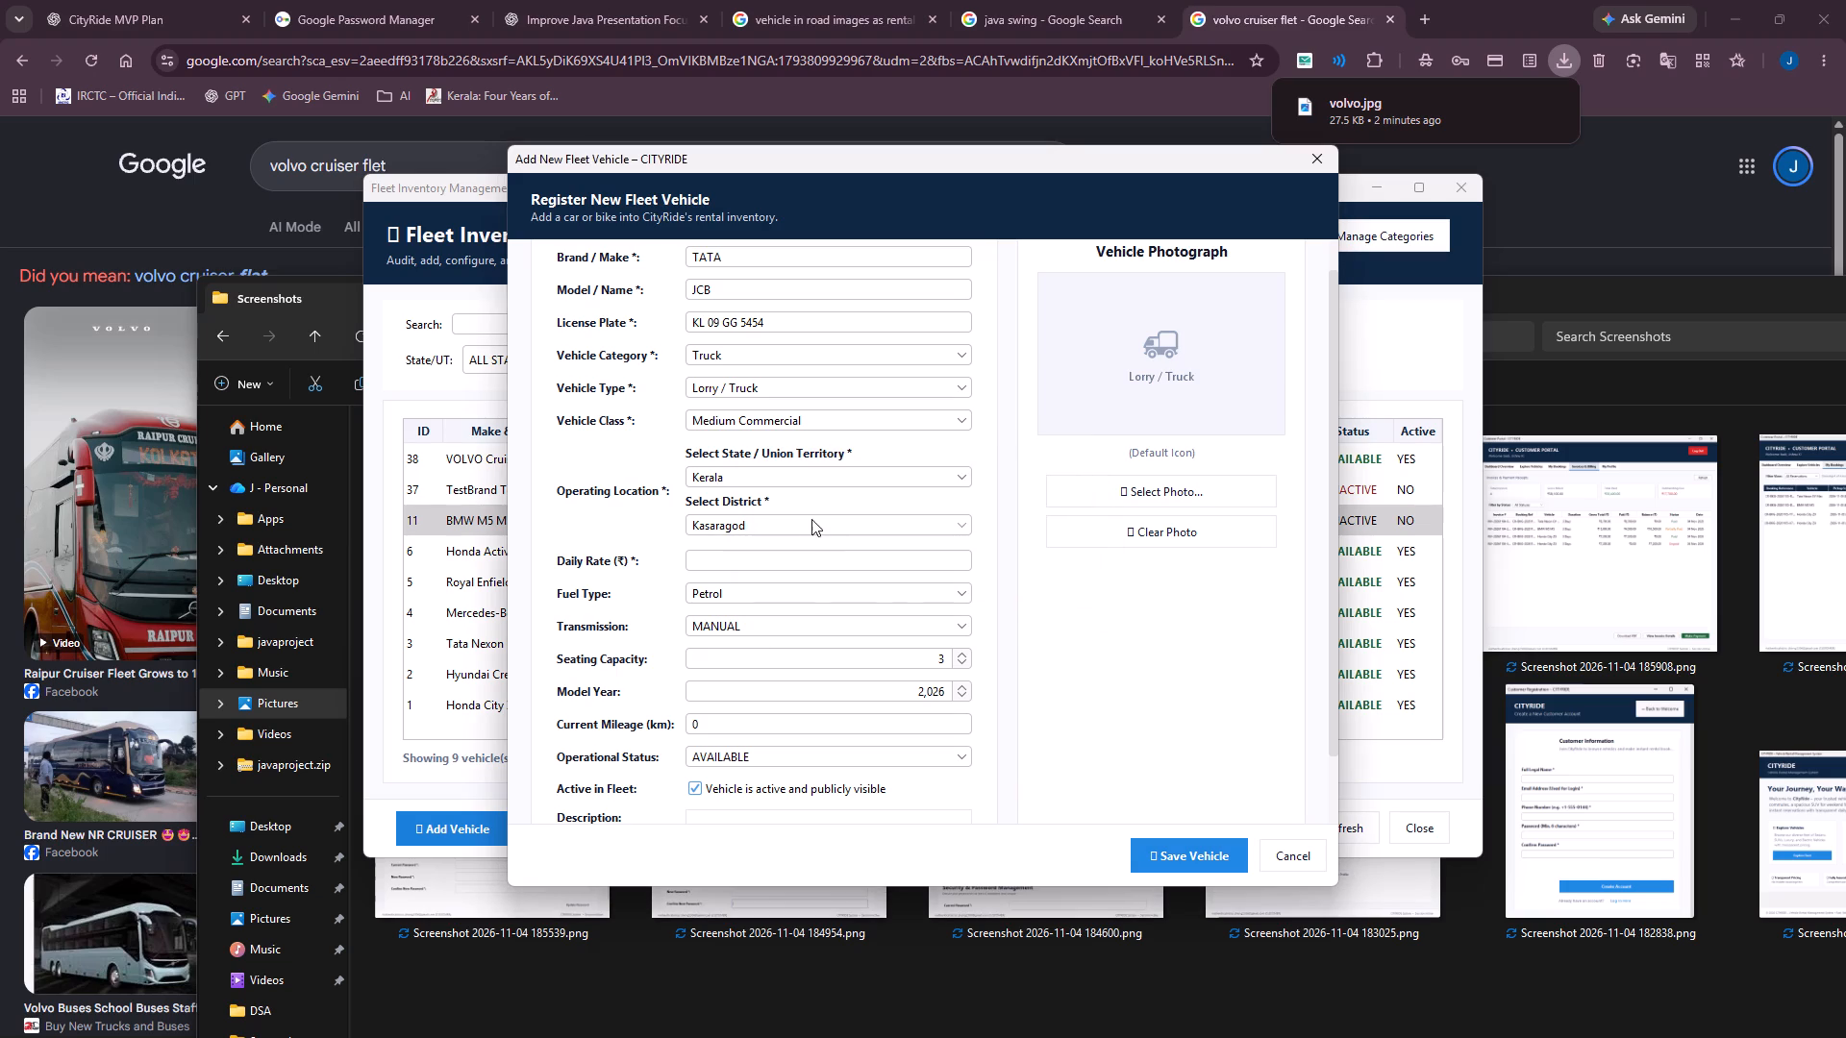
Set the TATA JCB's daily rate to ₹2000 and save the vehicle to the fleet.
{"action": "left_click", "coordinate": [789, 566]}
{"action": "type", "text": "2000"}
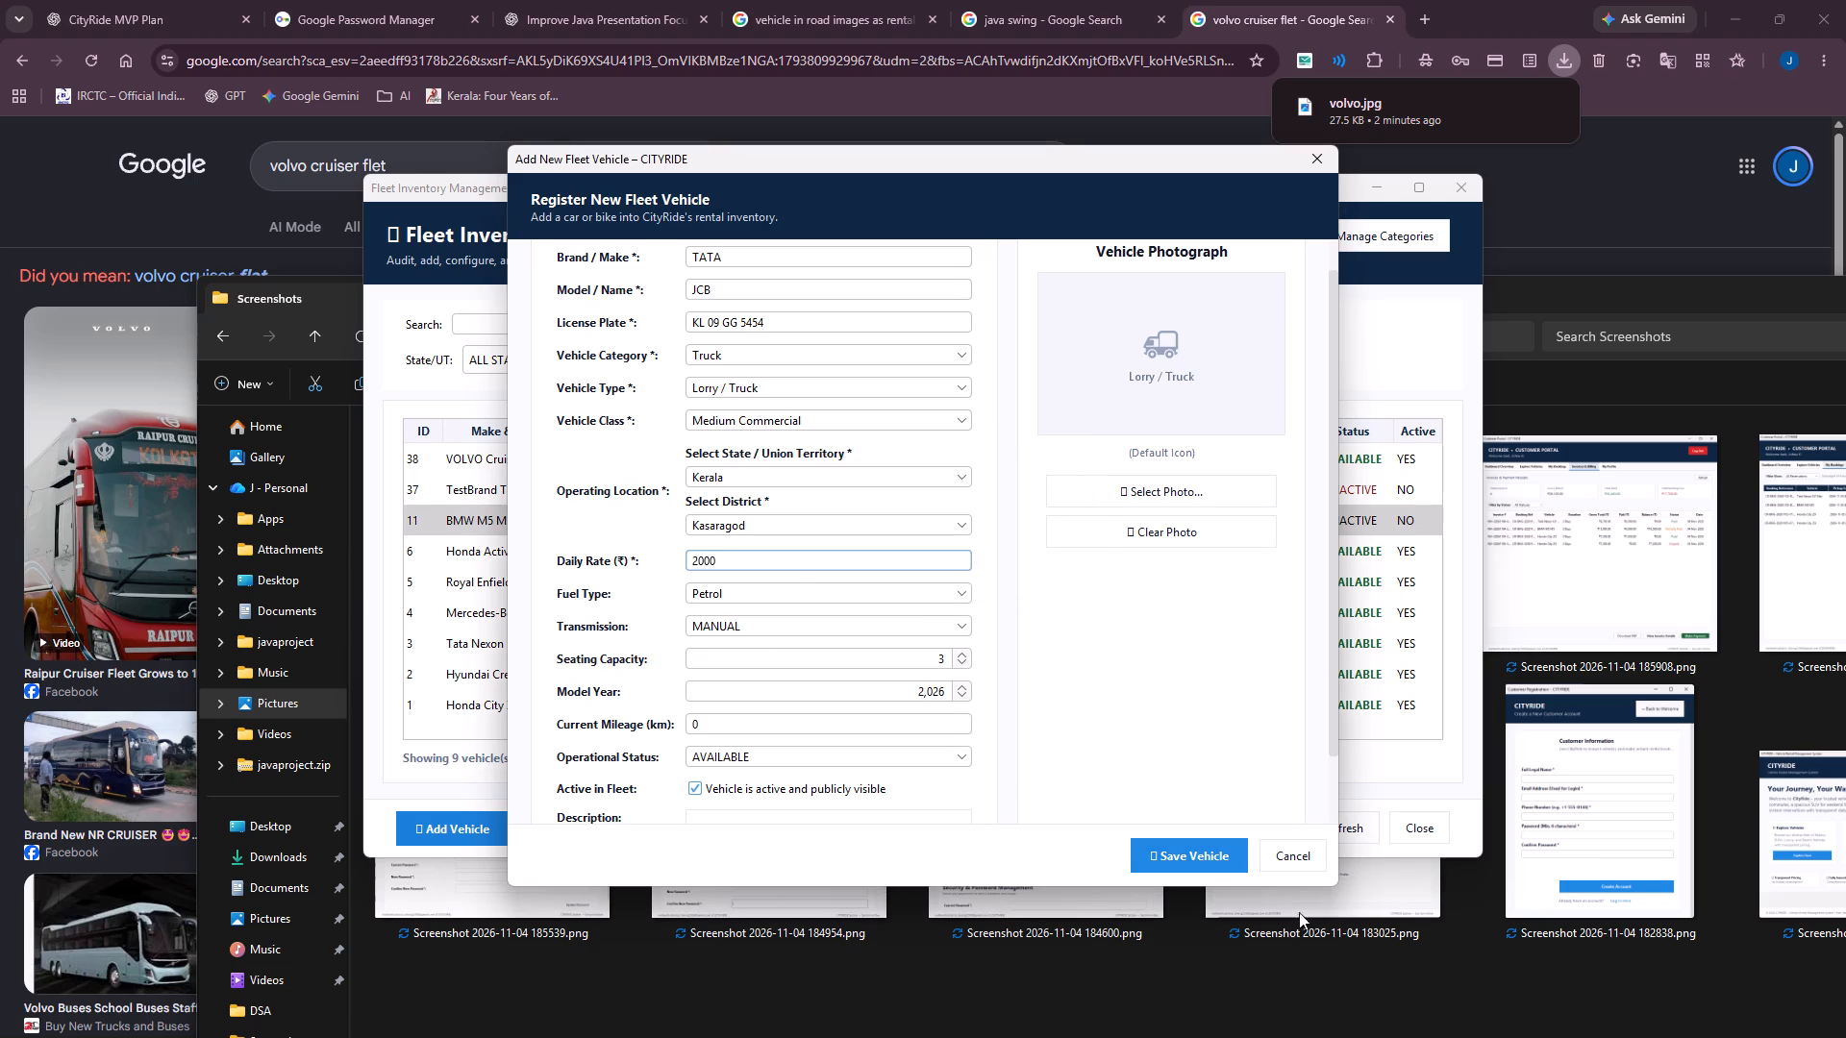
{"action": "left_click", "coordinate": [1201, 851]}
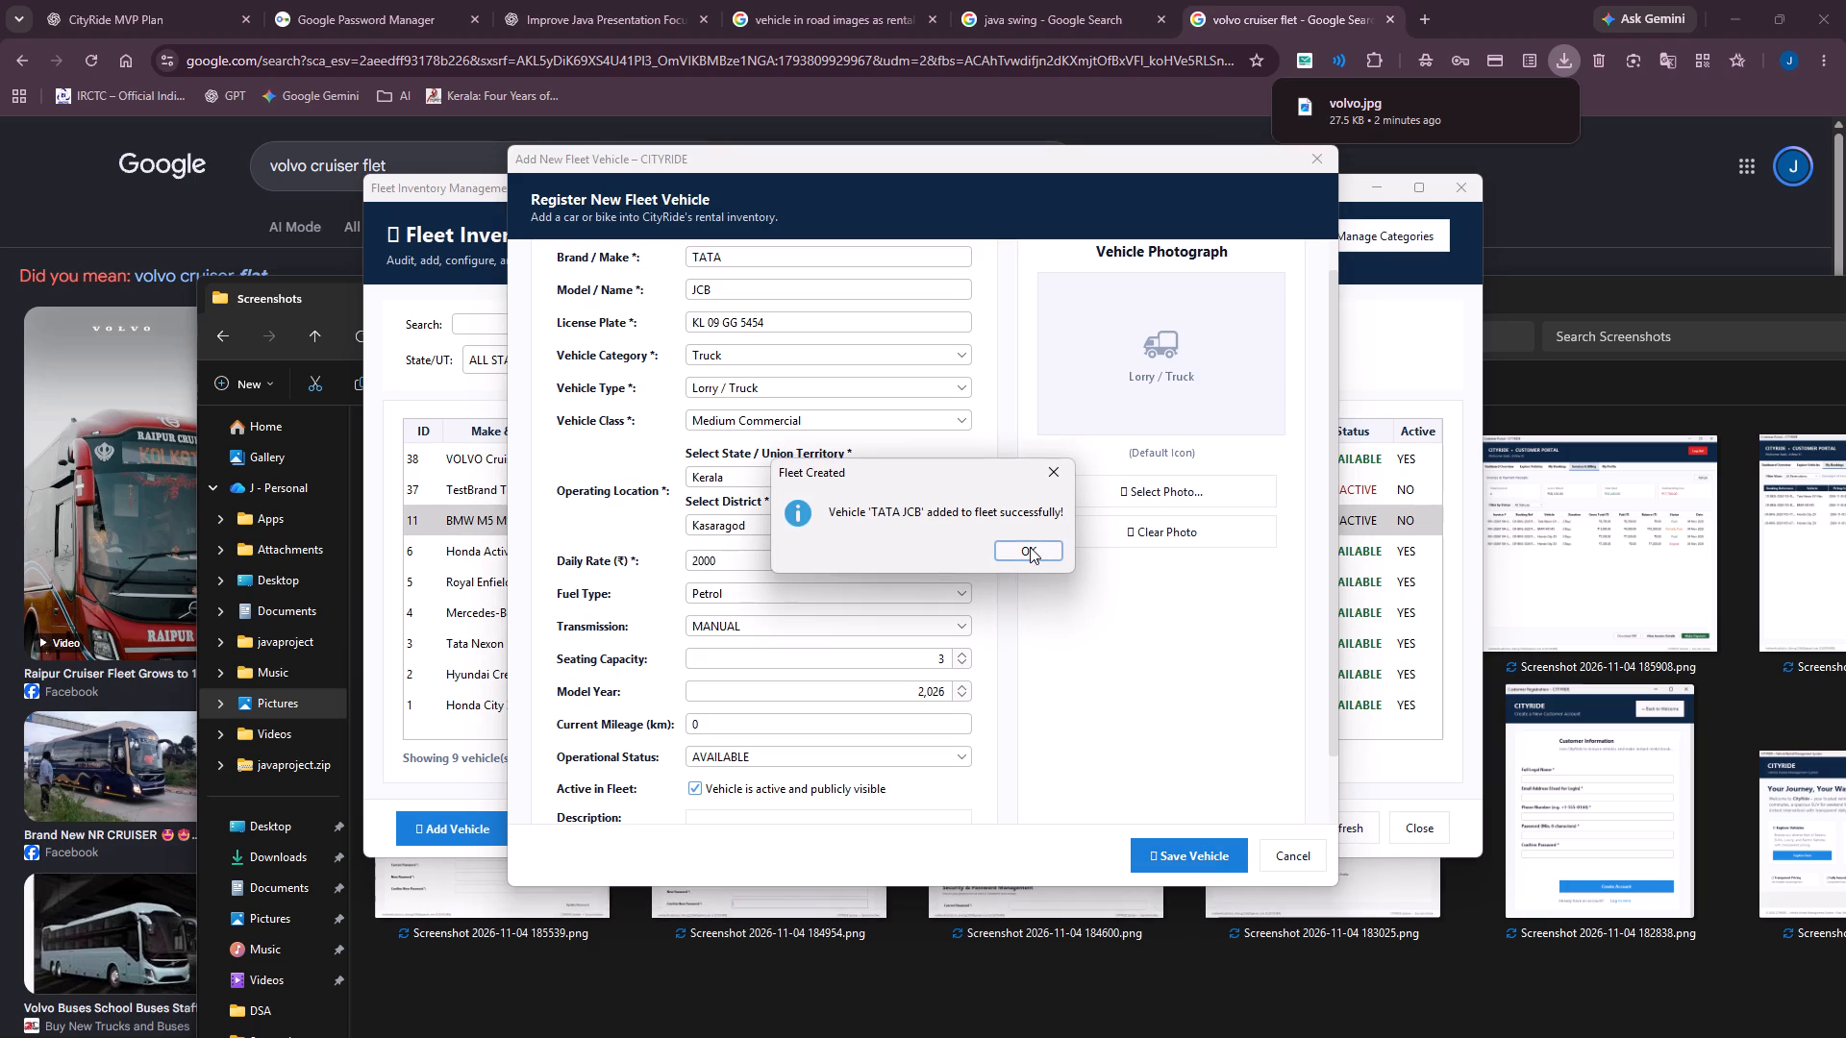
{"action": "left_click", "coordinate": [1030, 547]}
{"action": "scroll", "coordinate": [810, 727], "scroll_direction": "up", "scroll_amount": 3}
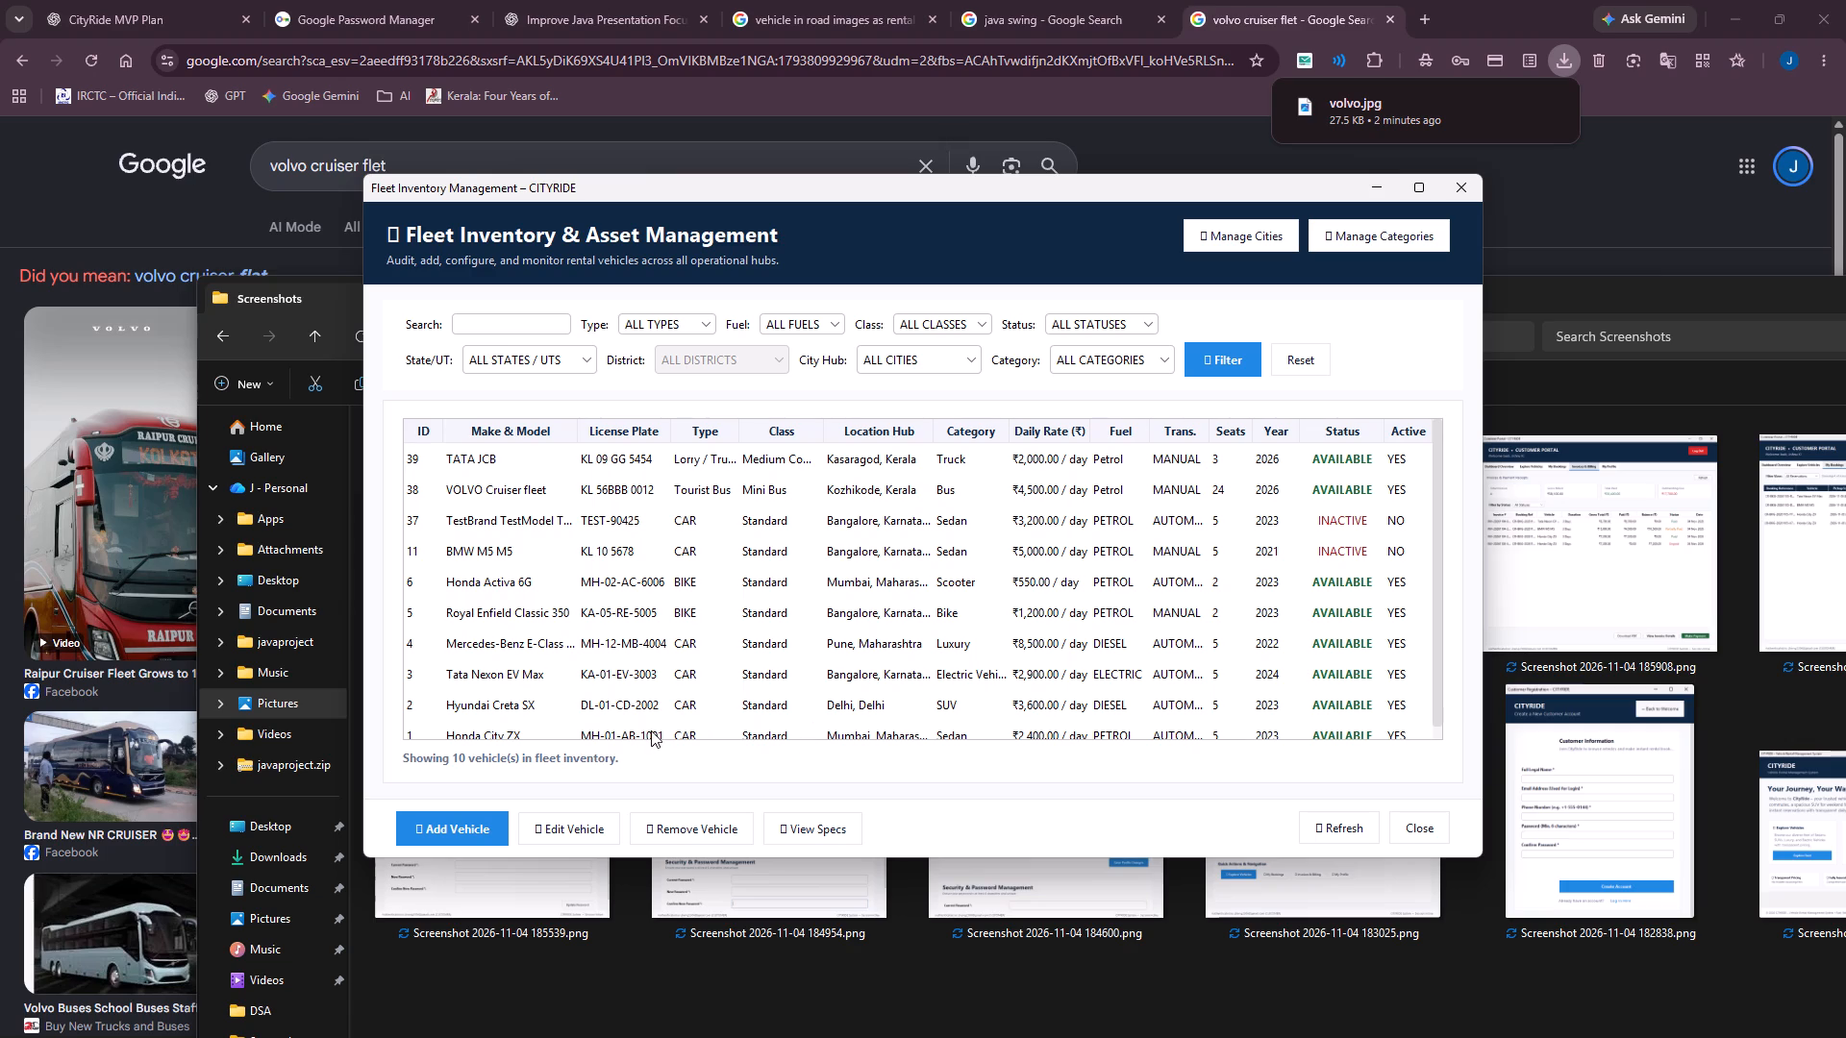
{"action": "left_click", "coordinate": [461, 827]}
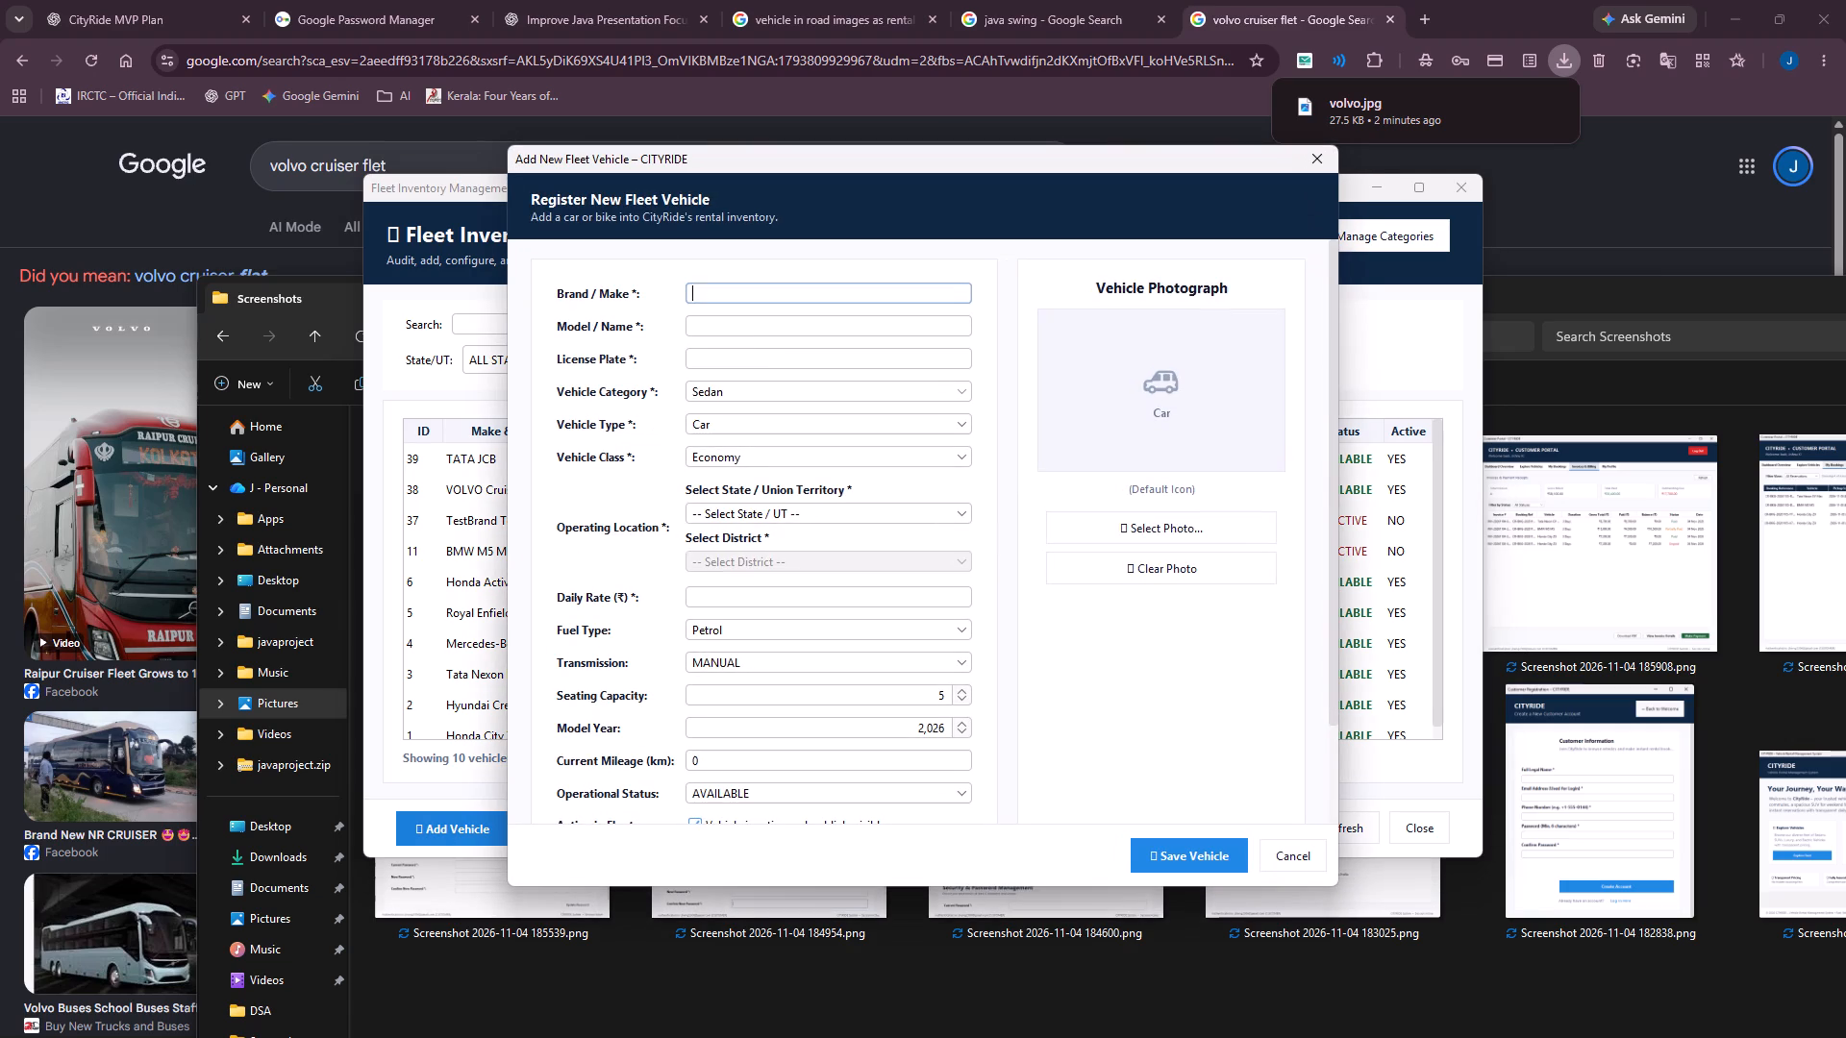
{"action": "type", "text": "HERCULES"}
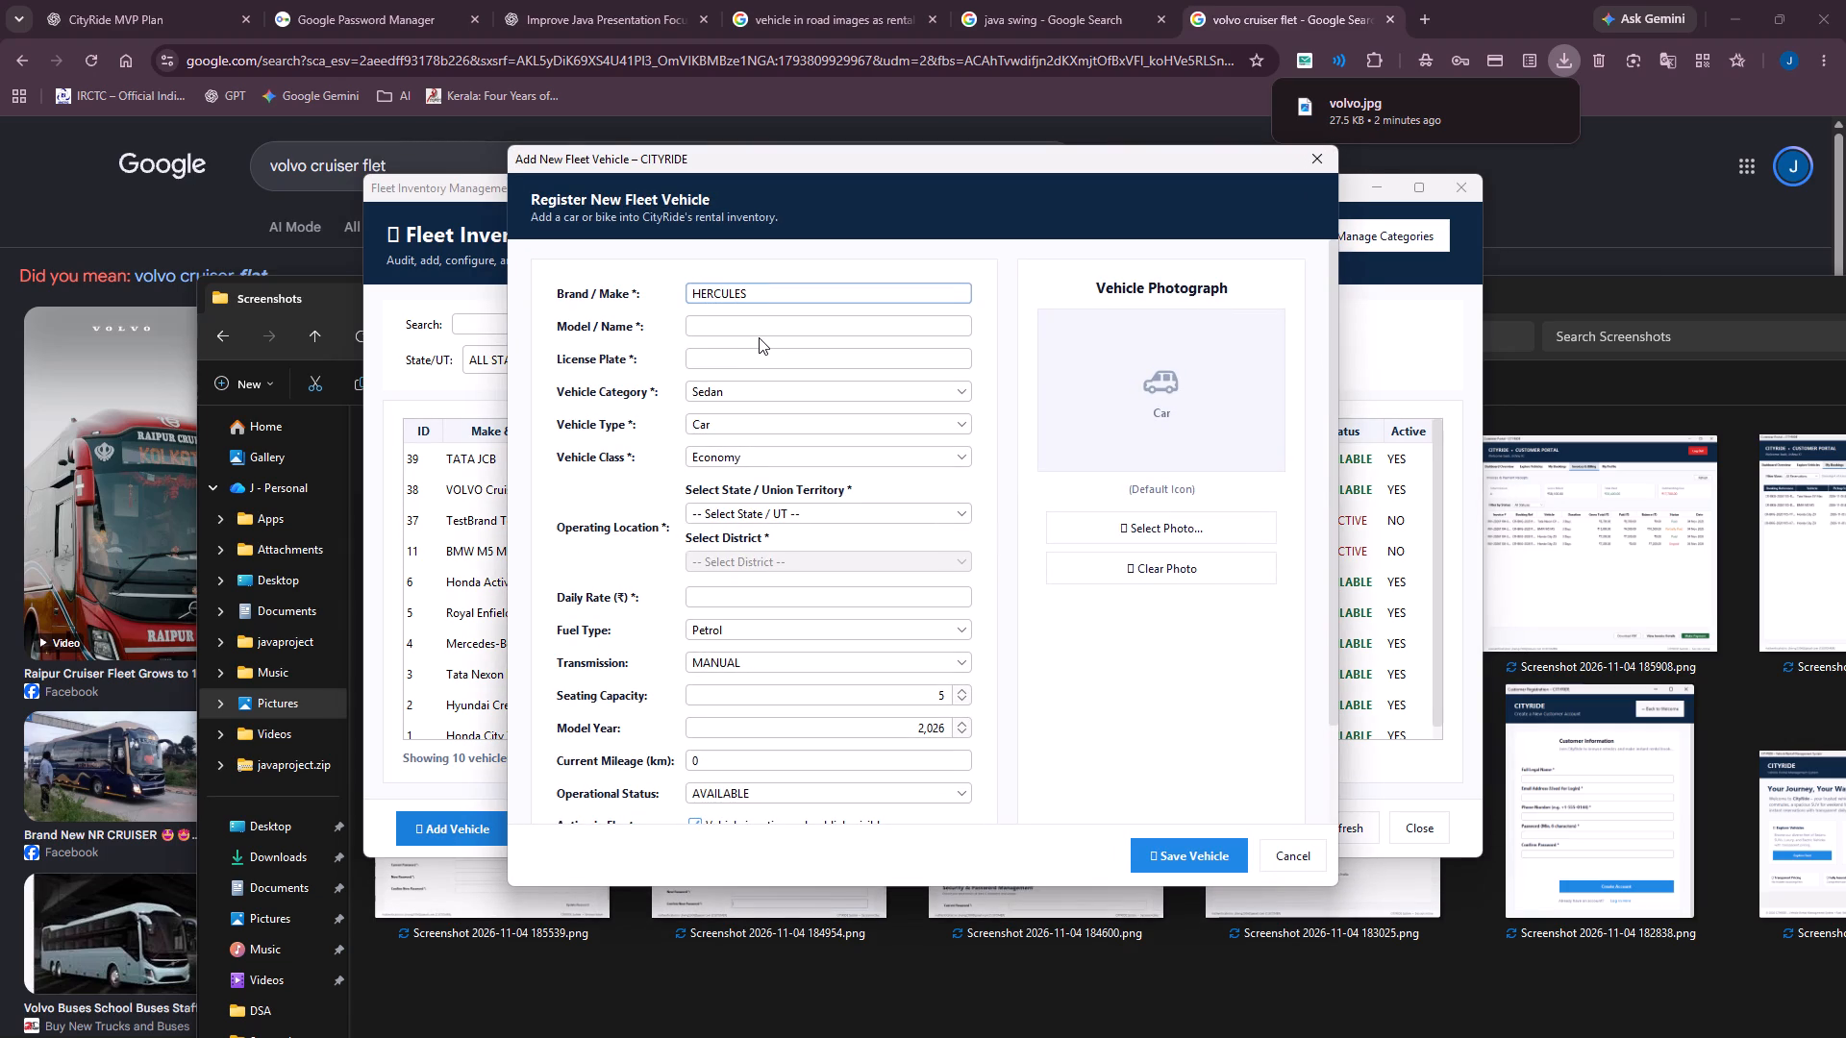
{"action": "left_click", "coordinate": [759, 327]}
{"action": "type", "text": "CYCLE"}
{"action": "left_click", "coordinate": [733, 342]}
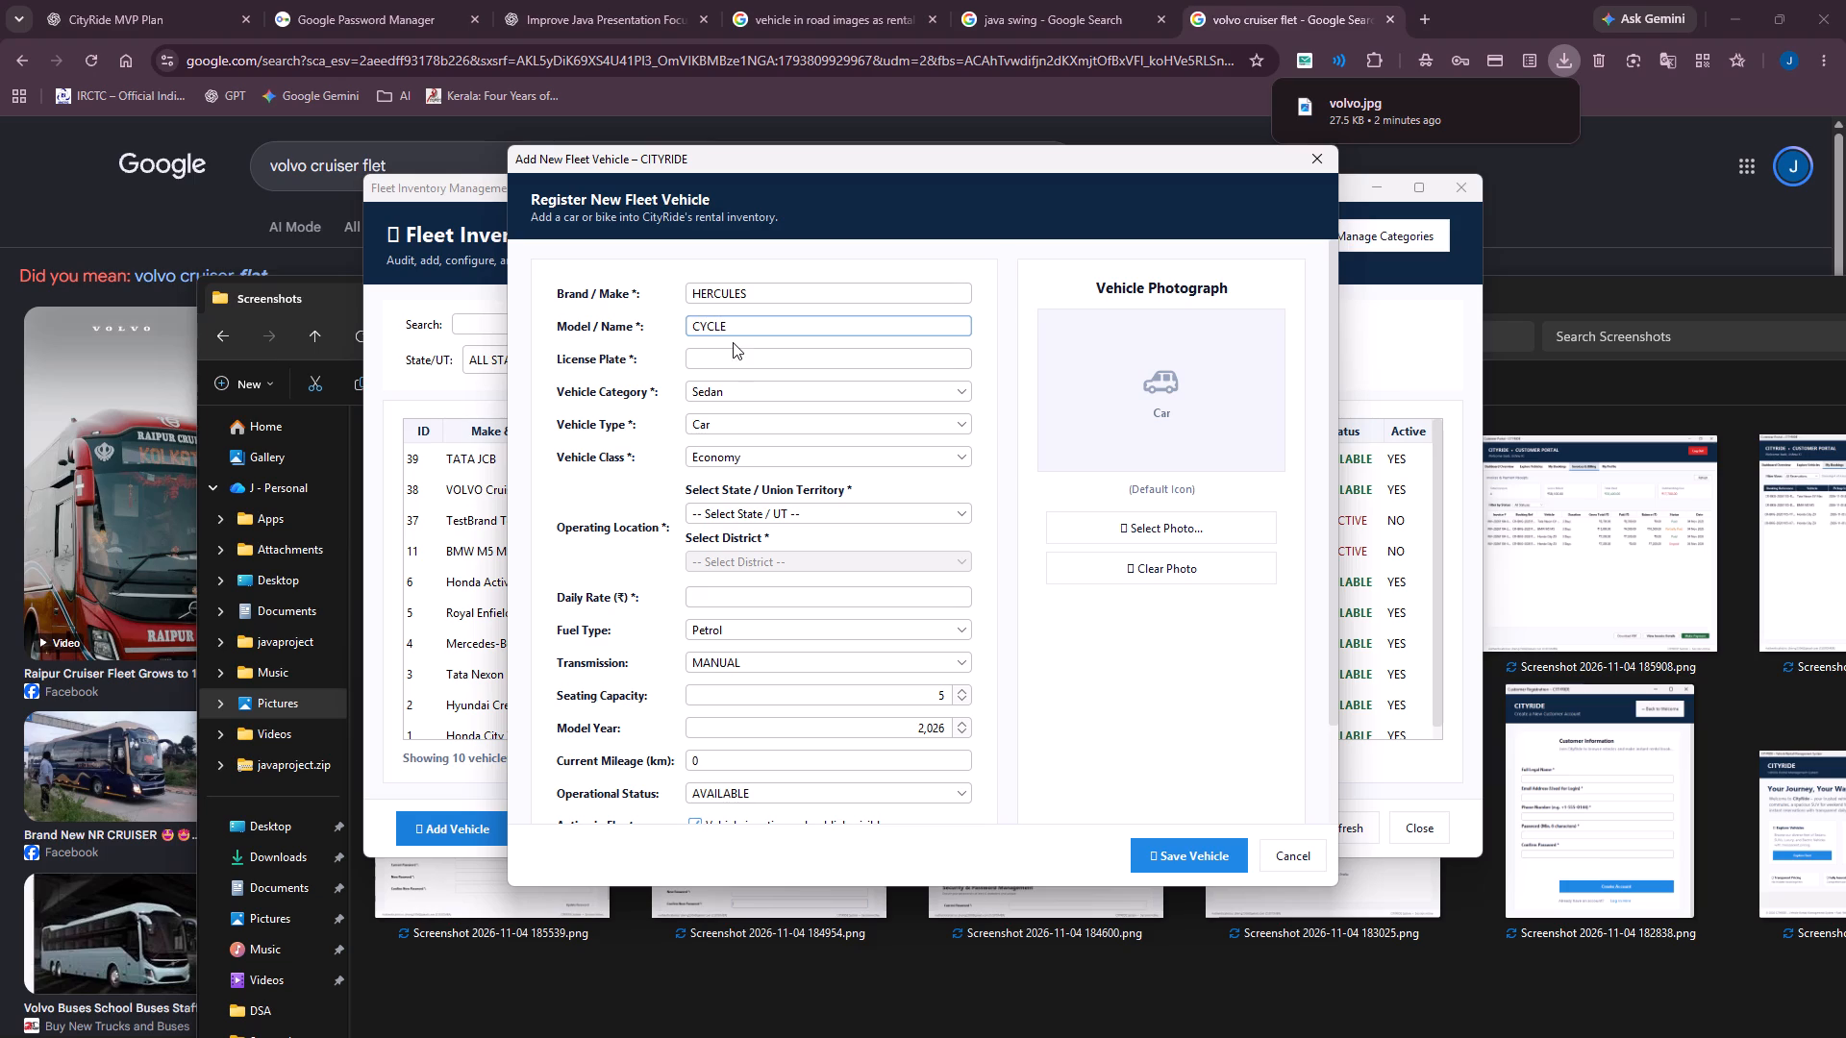
{"action": "left_click", "coordinate": [716, 363]}
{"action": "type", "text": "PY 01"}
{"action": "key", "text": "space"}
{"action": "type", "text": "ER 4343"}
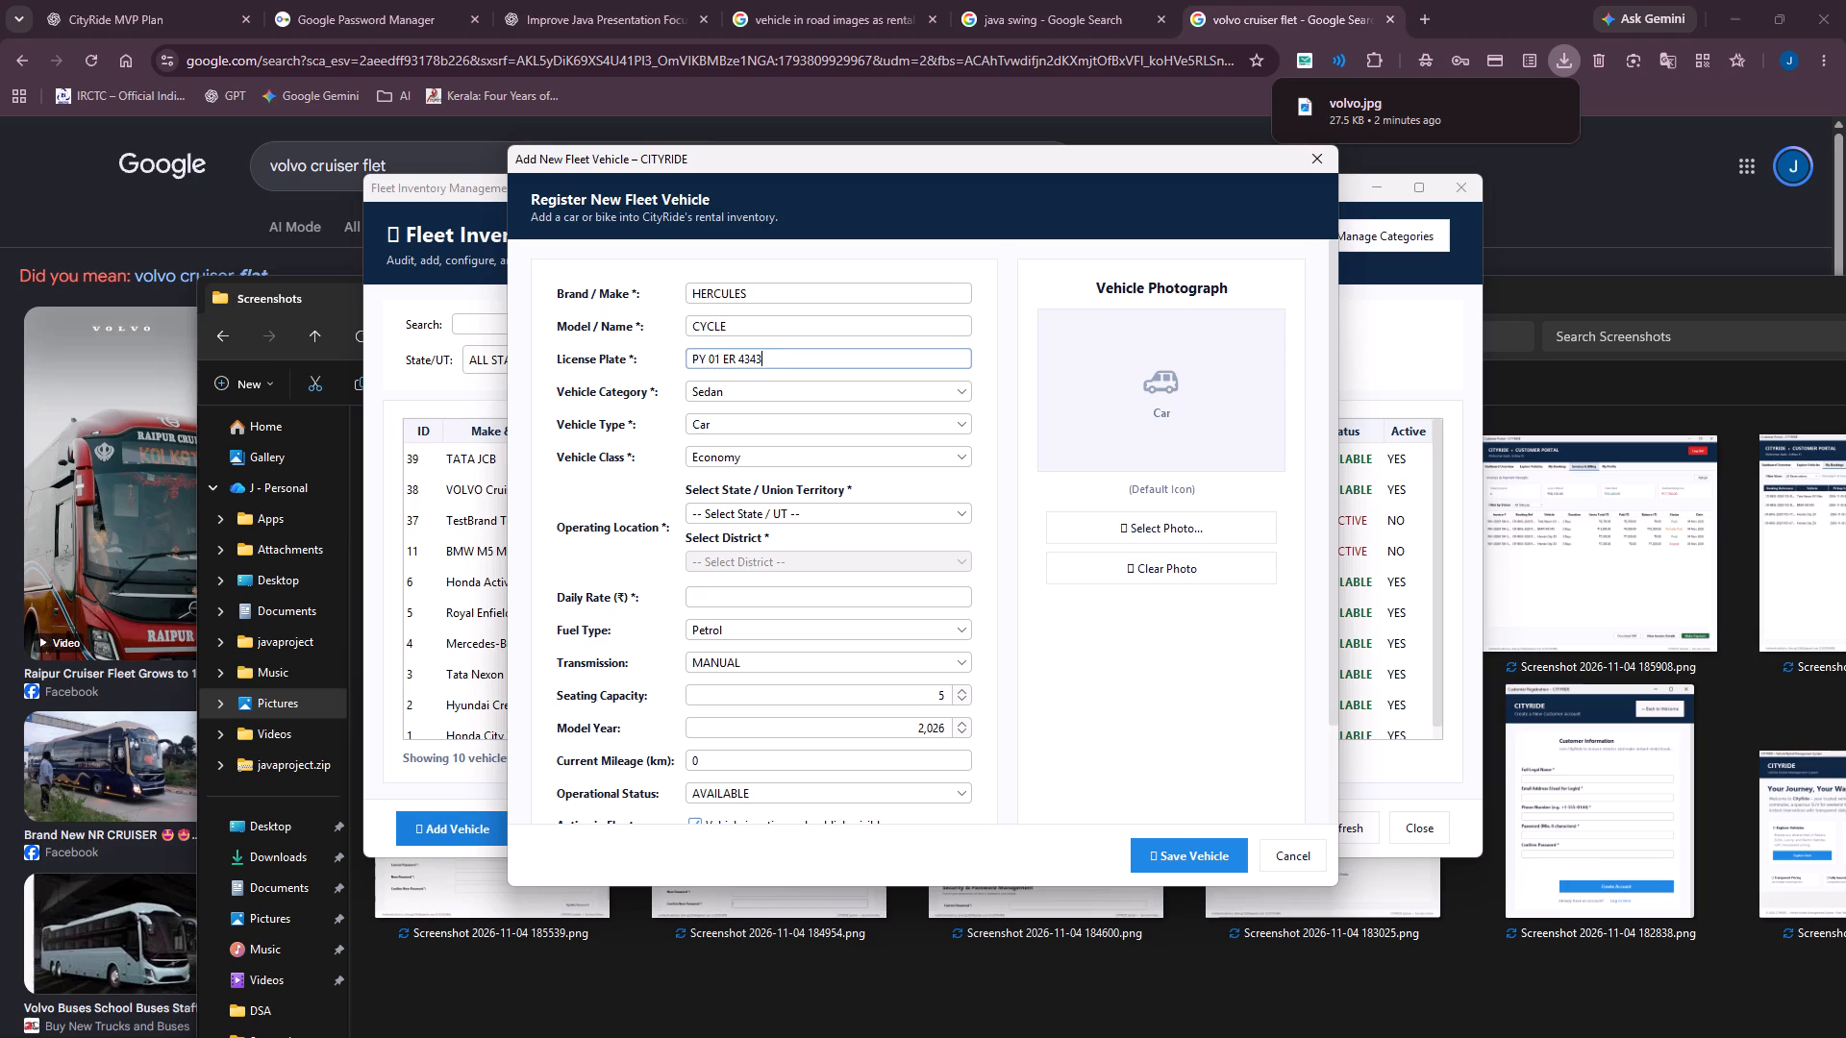
Set the HERCULES CYCLE's vehicle type to Bike and its vehicle class to Standard.
{"action": "left_click", "coordinate": [756, 425]}
{"action": "left_click", "coordinate": [741, 464]}
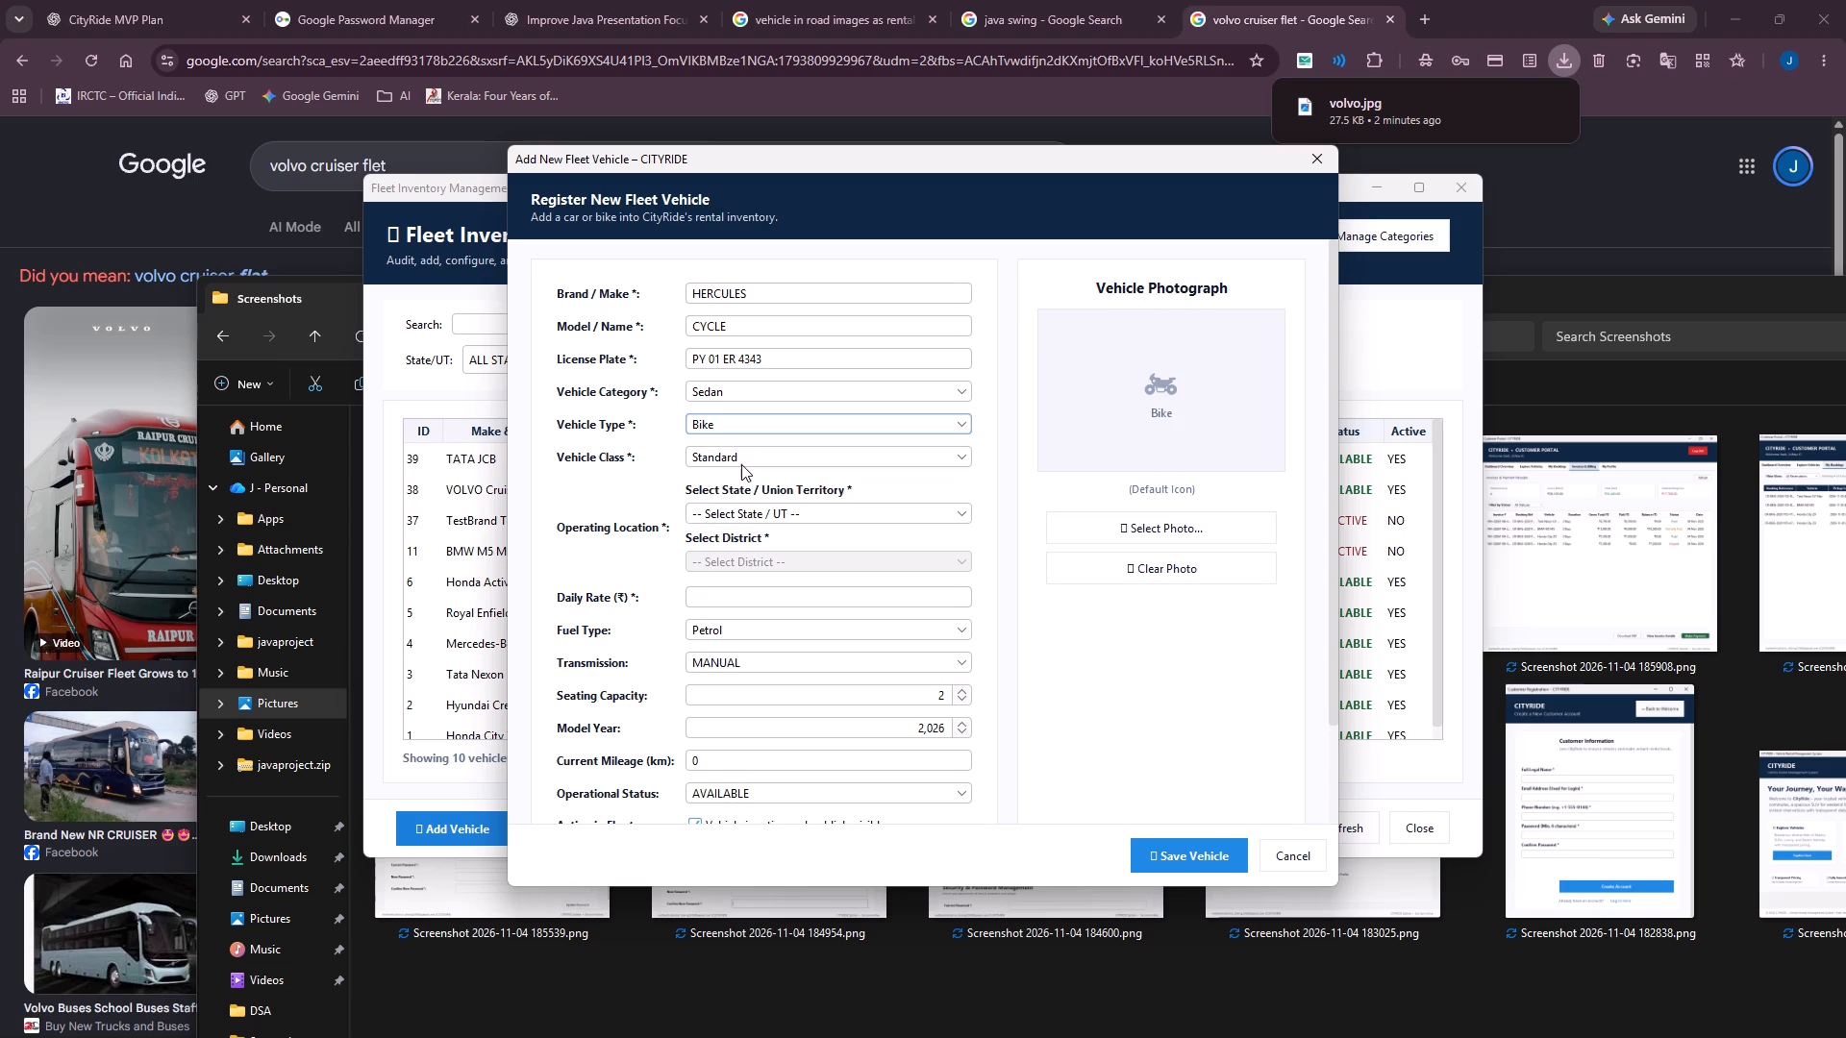
{"action": "left_click", "coordinate": [756, 456]}
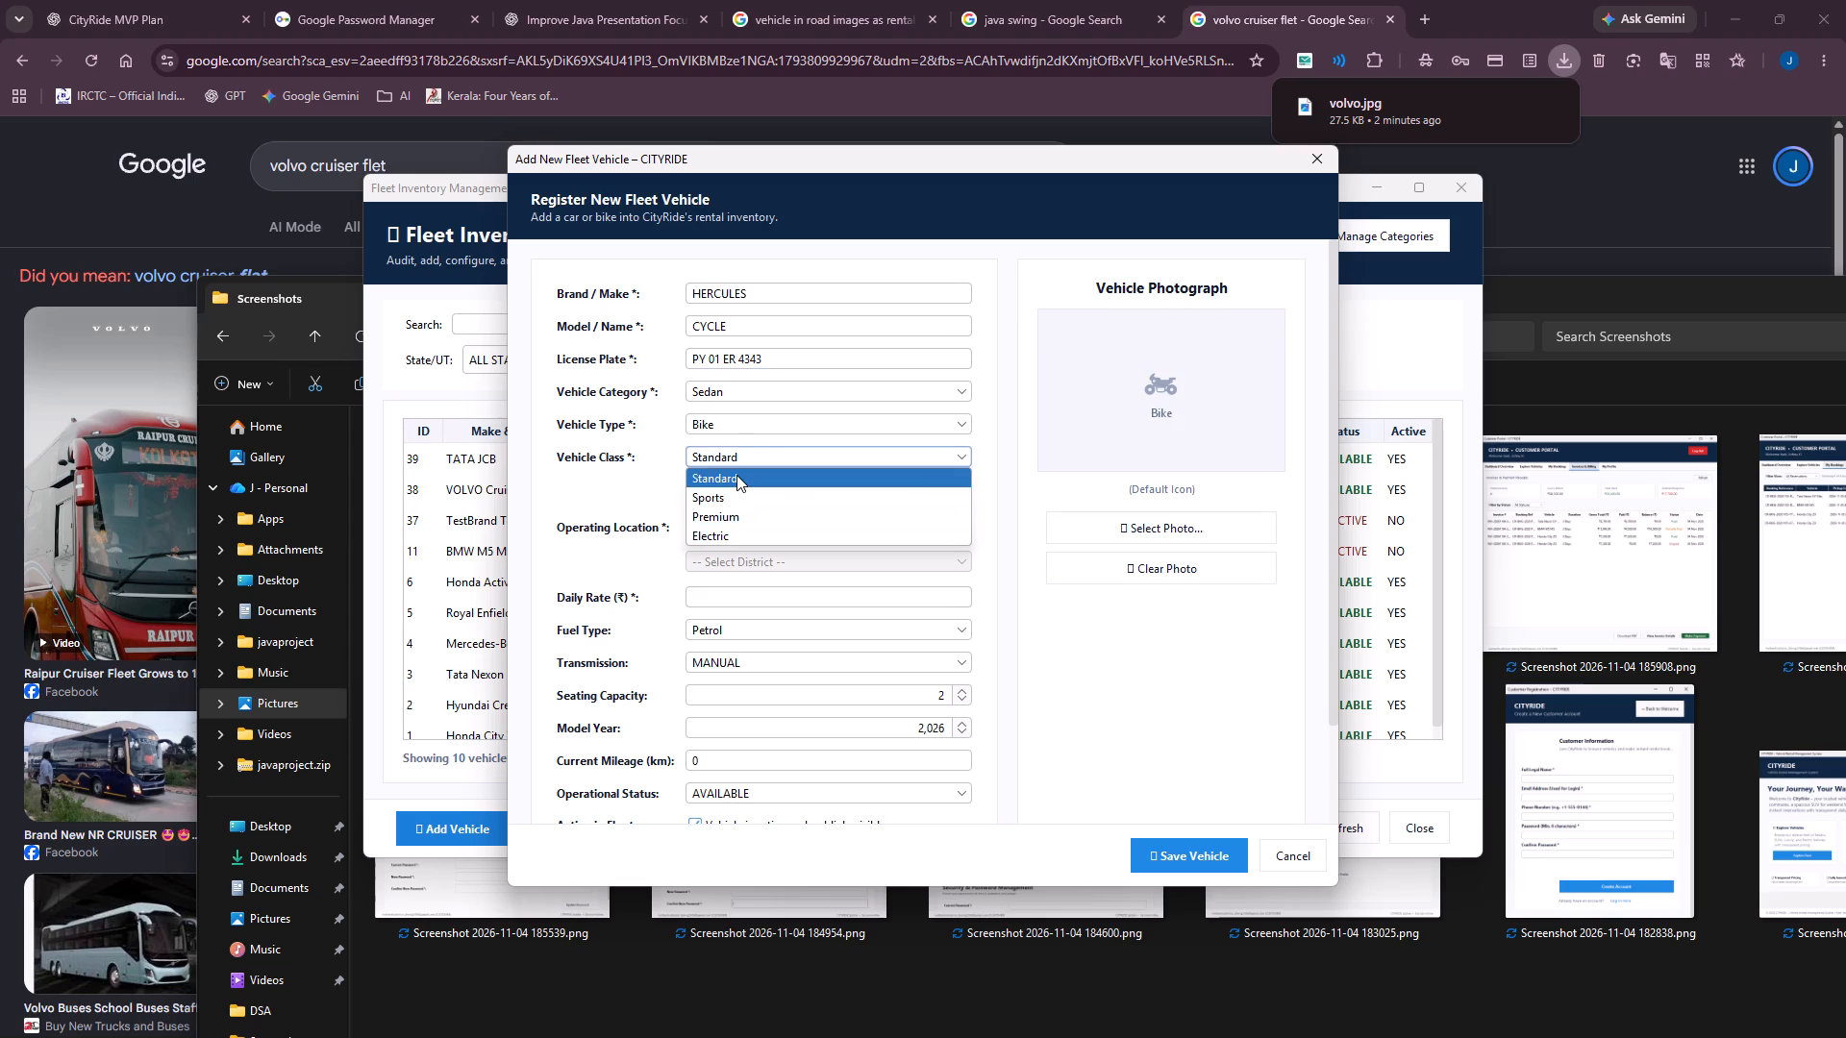
{"action": "left_click", "coordinate": [736, 475]}
Set the HERCULES CYCLE's operating location to the state of Kerala and the district of Kasaragod.
{"action": "left_click", "coordinate": [744, 506]}
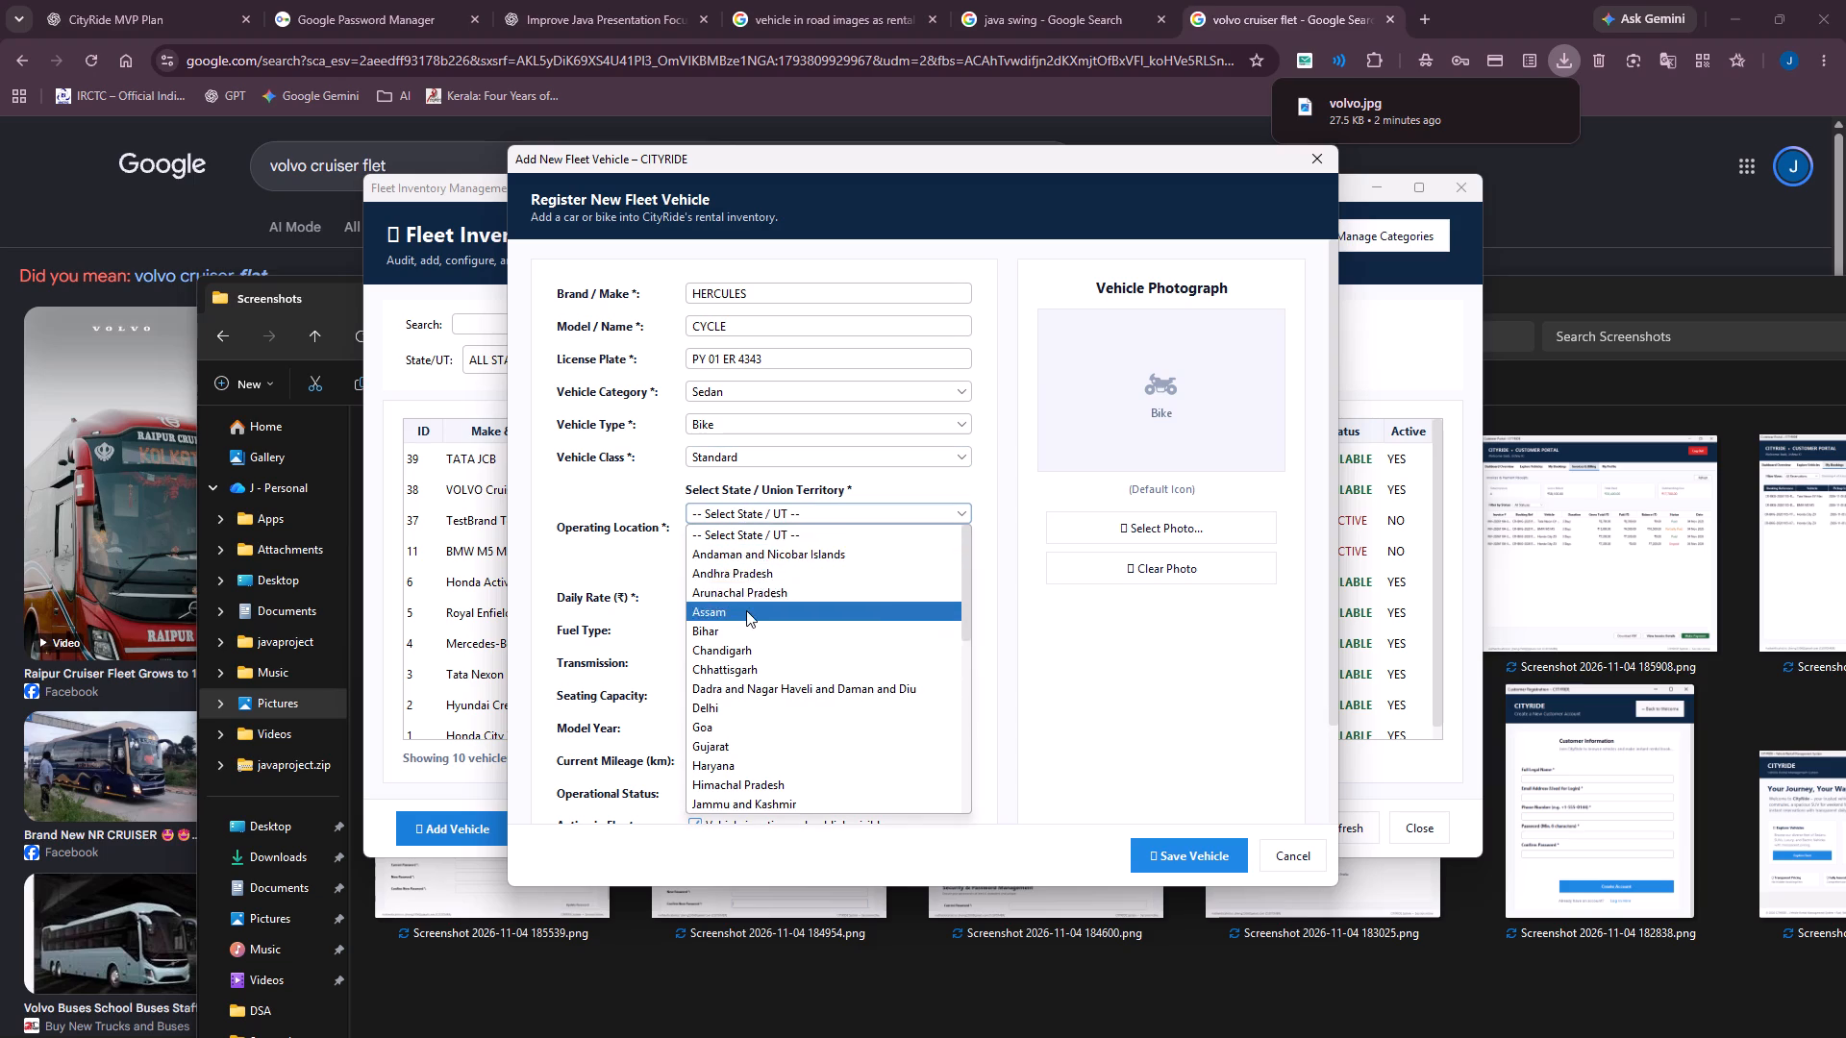
{"action": "scroll", "coordinate": [746, 610], "scroll_direction": "down", "scroll_amount": 4}
{"action": "left_click", "coordinate": [769, 636]}
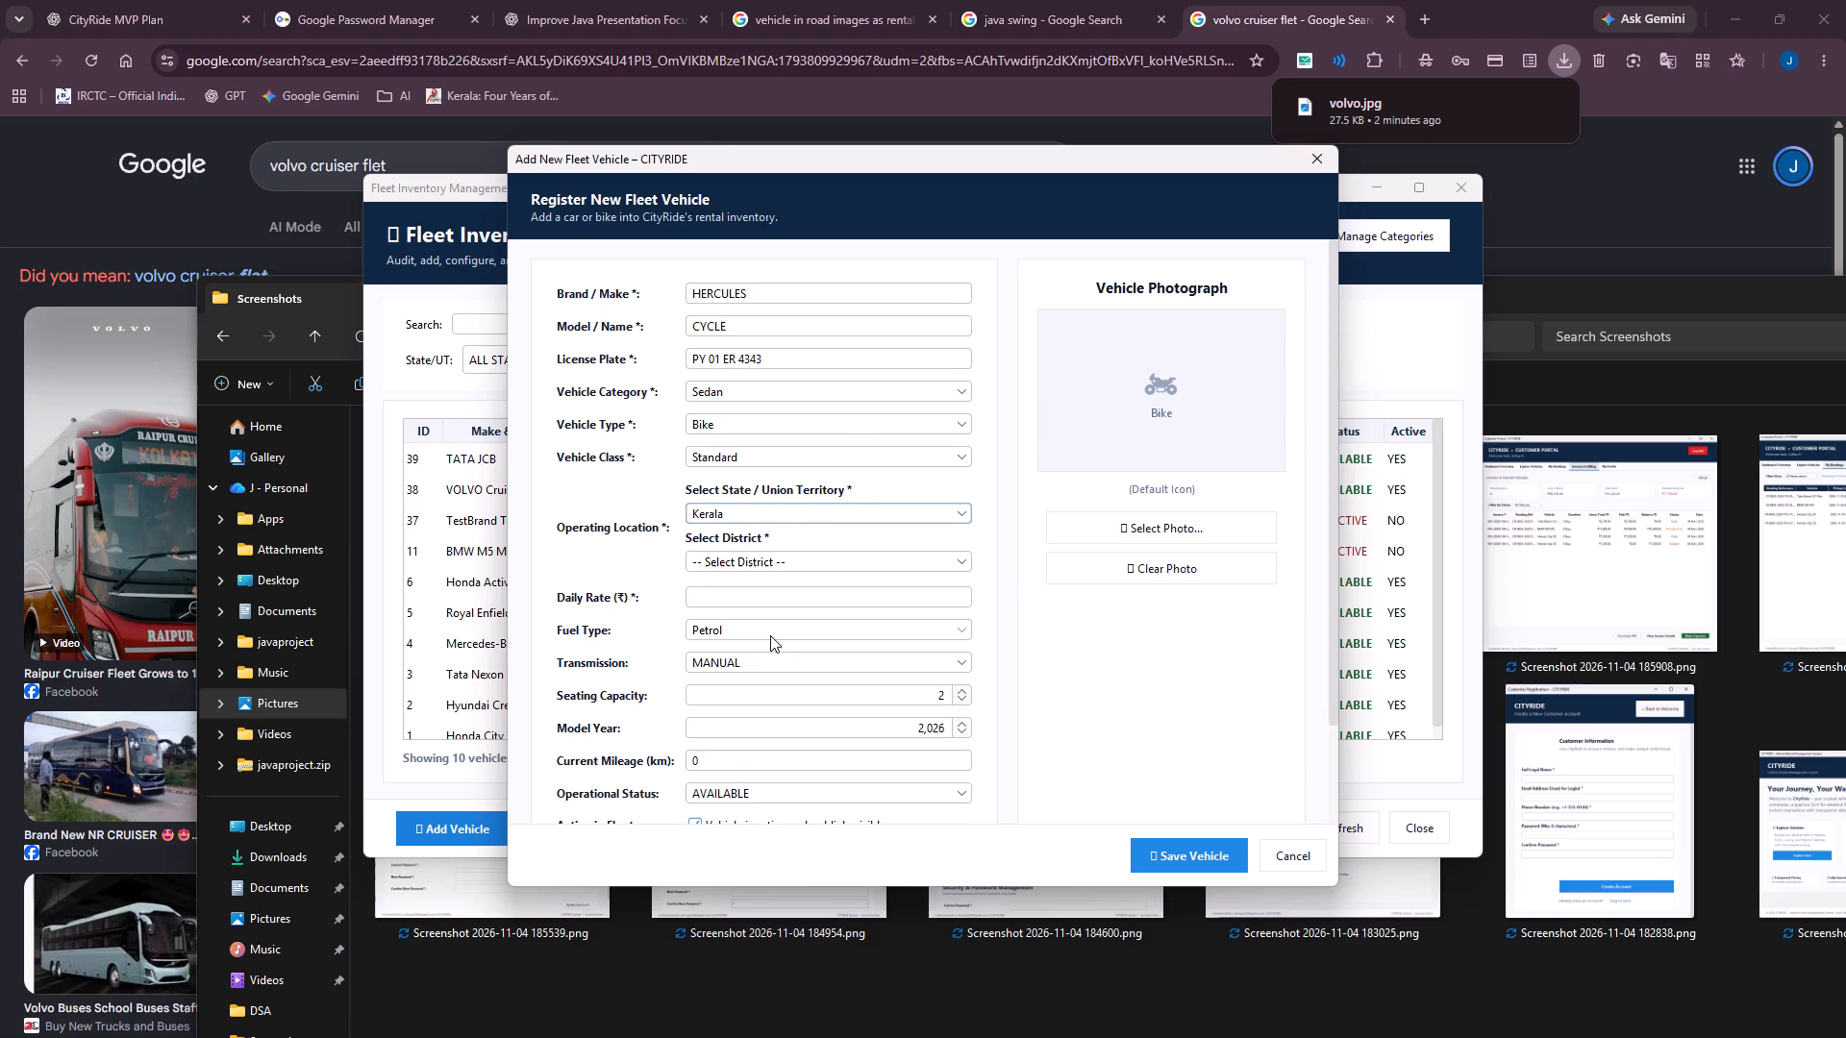
{"action": "left_click", "coordinate": [761, 574]}
{"action": "left_click", "coordinate": [764, 568]}
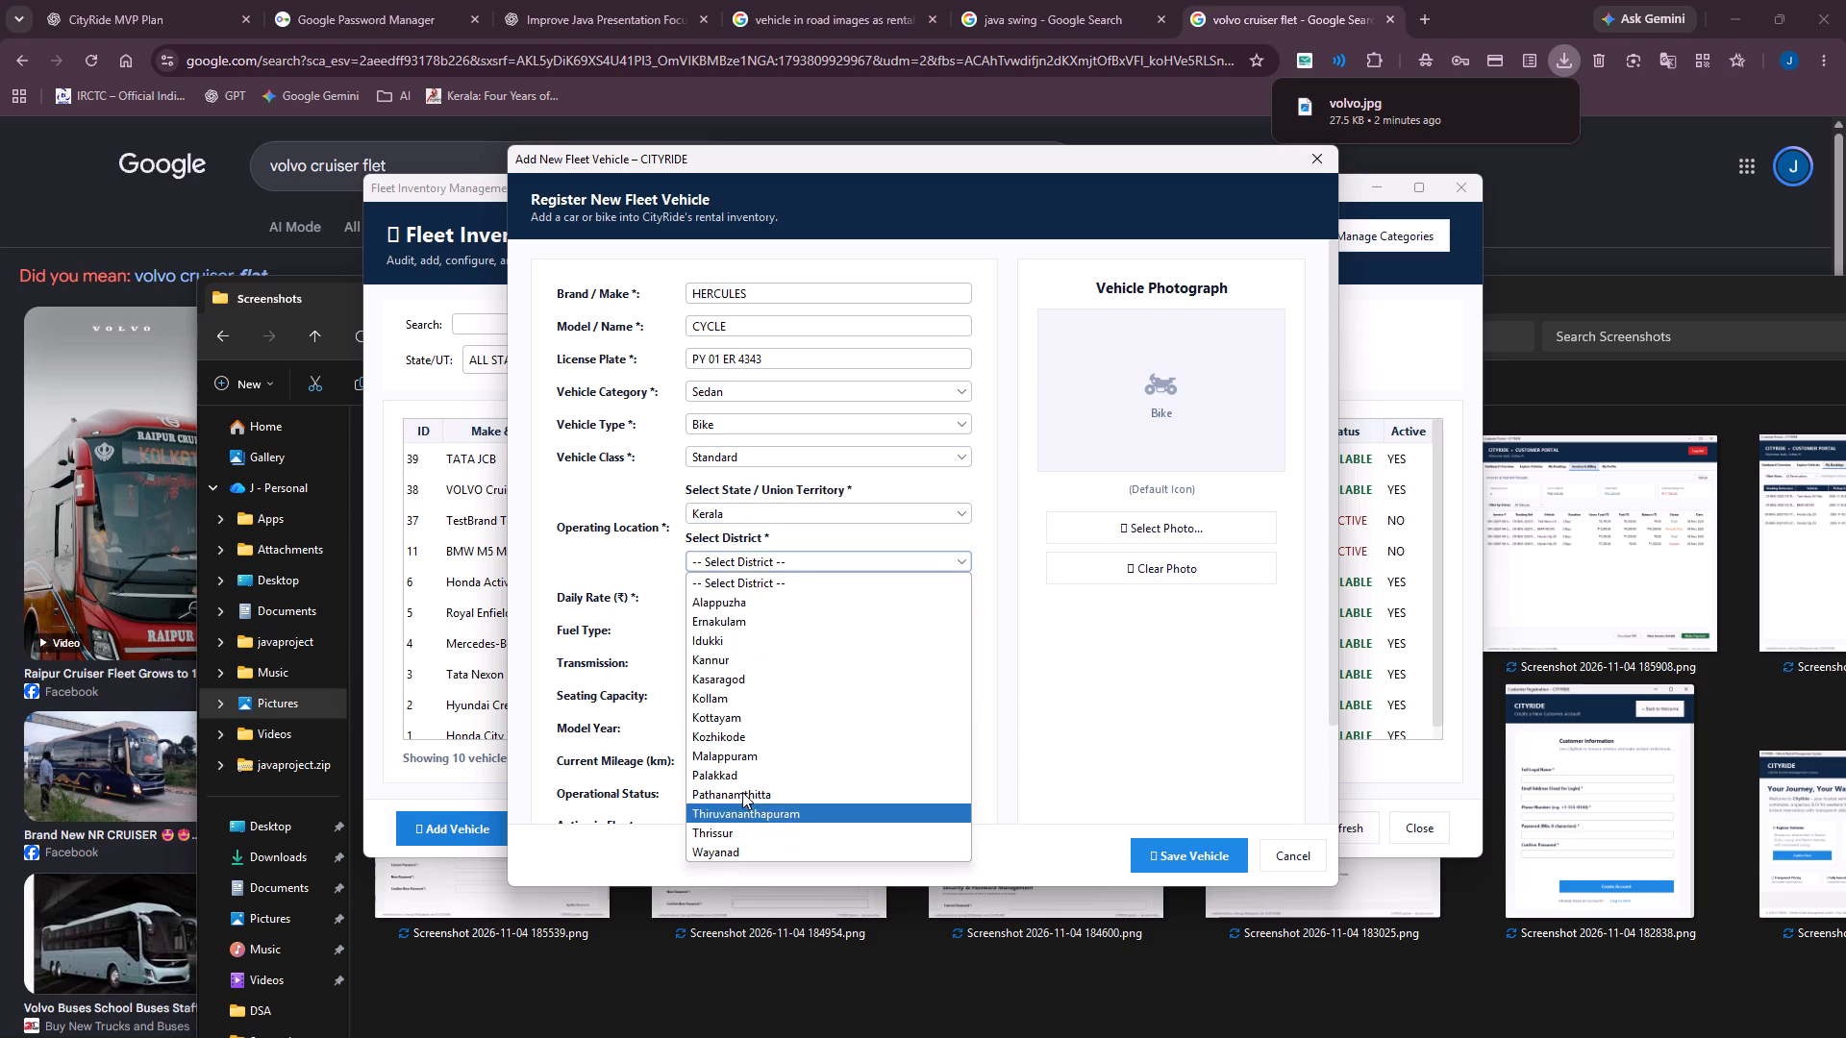
{"action": "scroll", "coordinate": [735, 655], "scroll_direction": "down", "scroll_amount": 1}
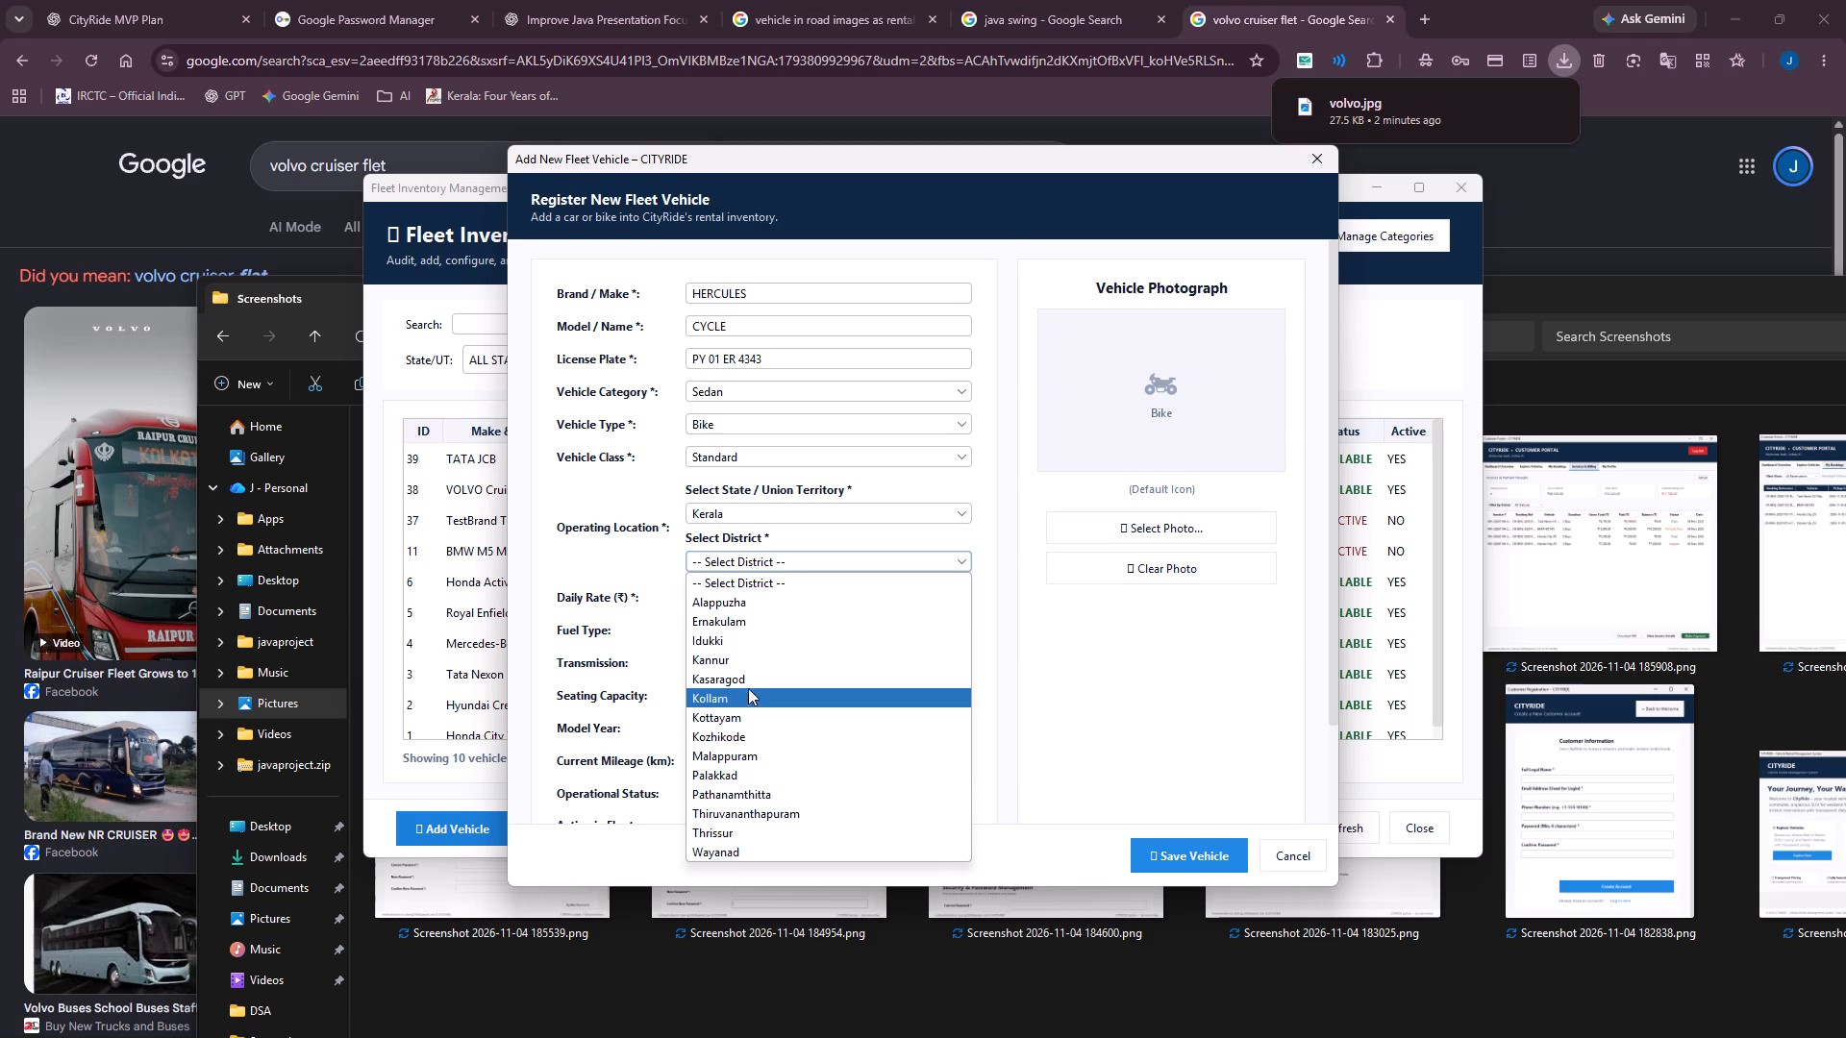
{"action": "left_click", "coordinate": [748, 685]}
Give the HERCULES CYCLE a daily rate of ₹300 and fuel type Hybrid, and save it to the fleet.
{"action": "left_click", "coordinate": [761, 598]}
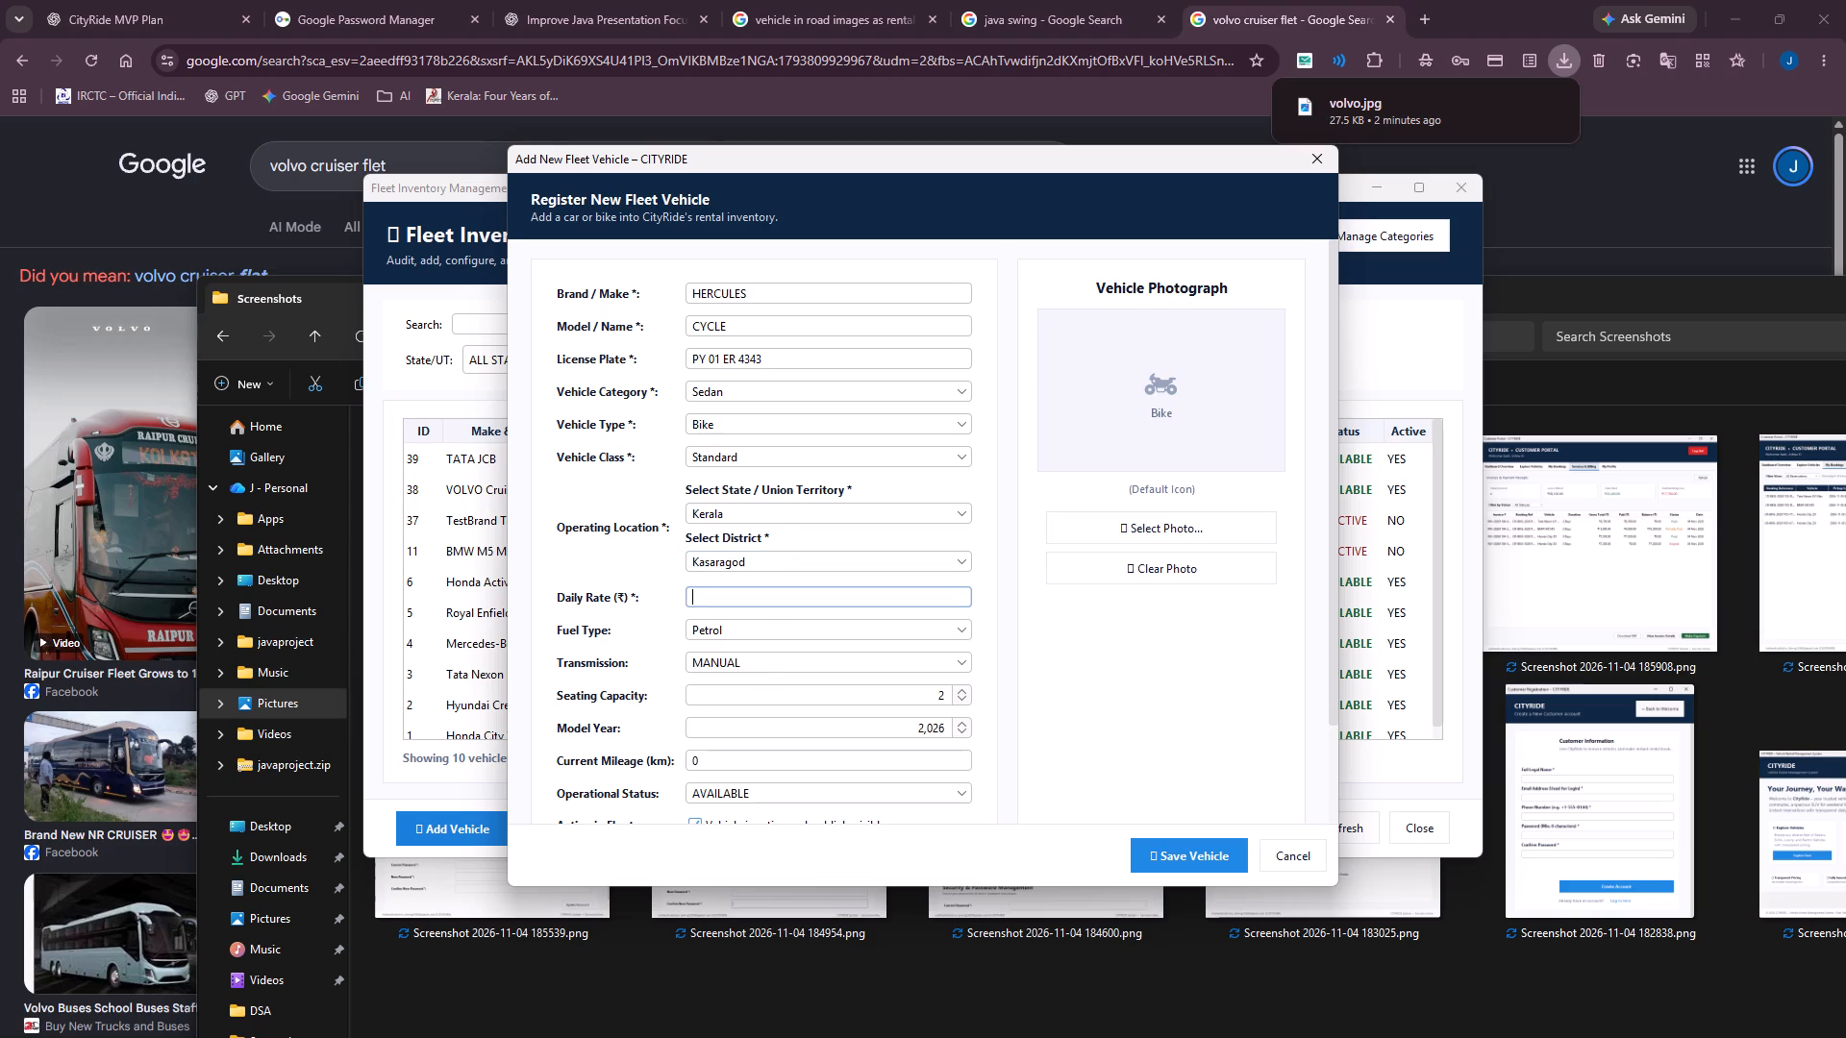
{"action": "type", "text": "300"}
{"action": "left_click", "coordinate": [779, 630]}
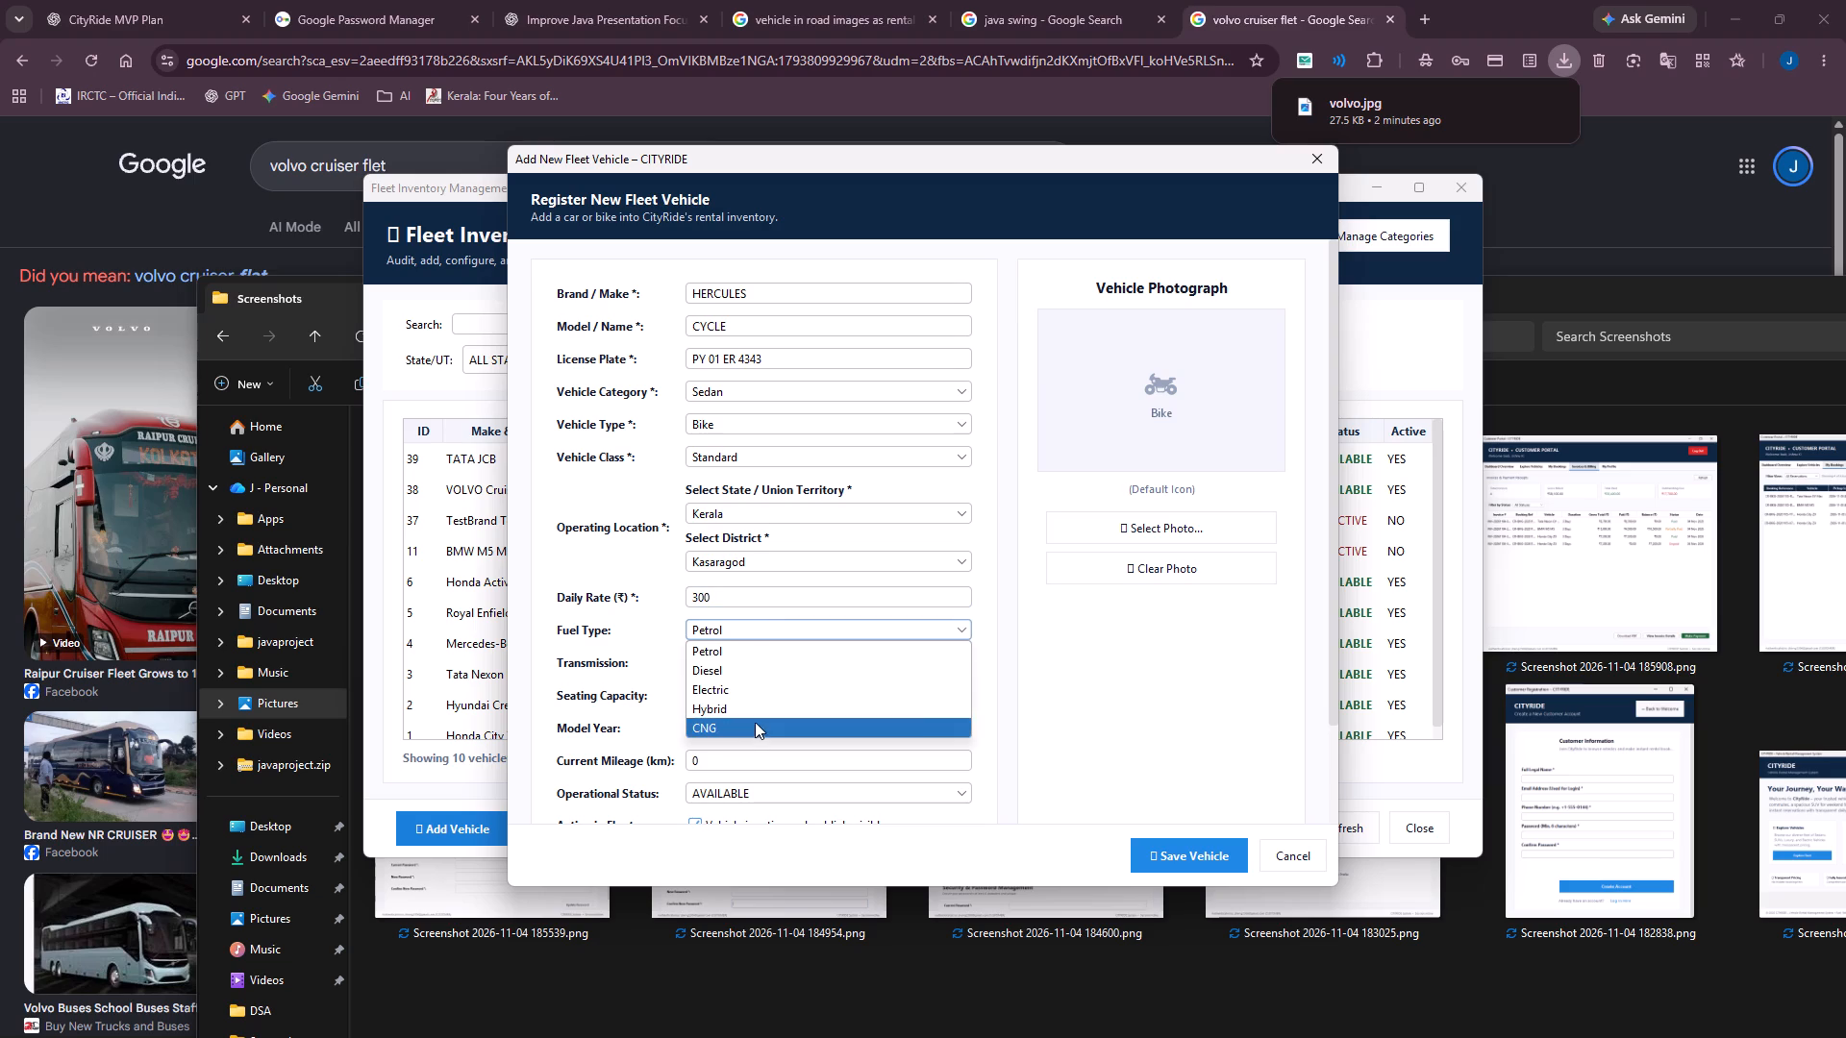
{"action": "left_click", "coordinate": [754, 711]}
{"action": "scroll", "coordinate": [753, 729], "scroll_direction": "down", "scroll_amount": 4}
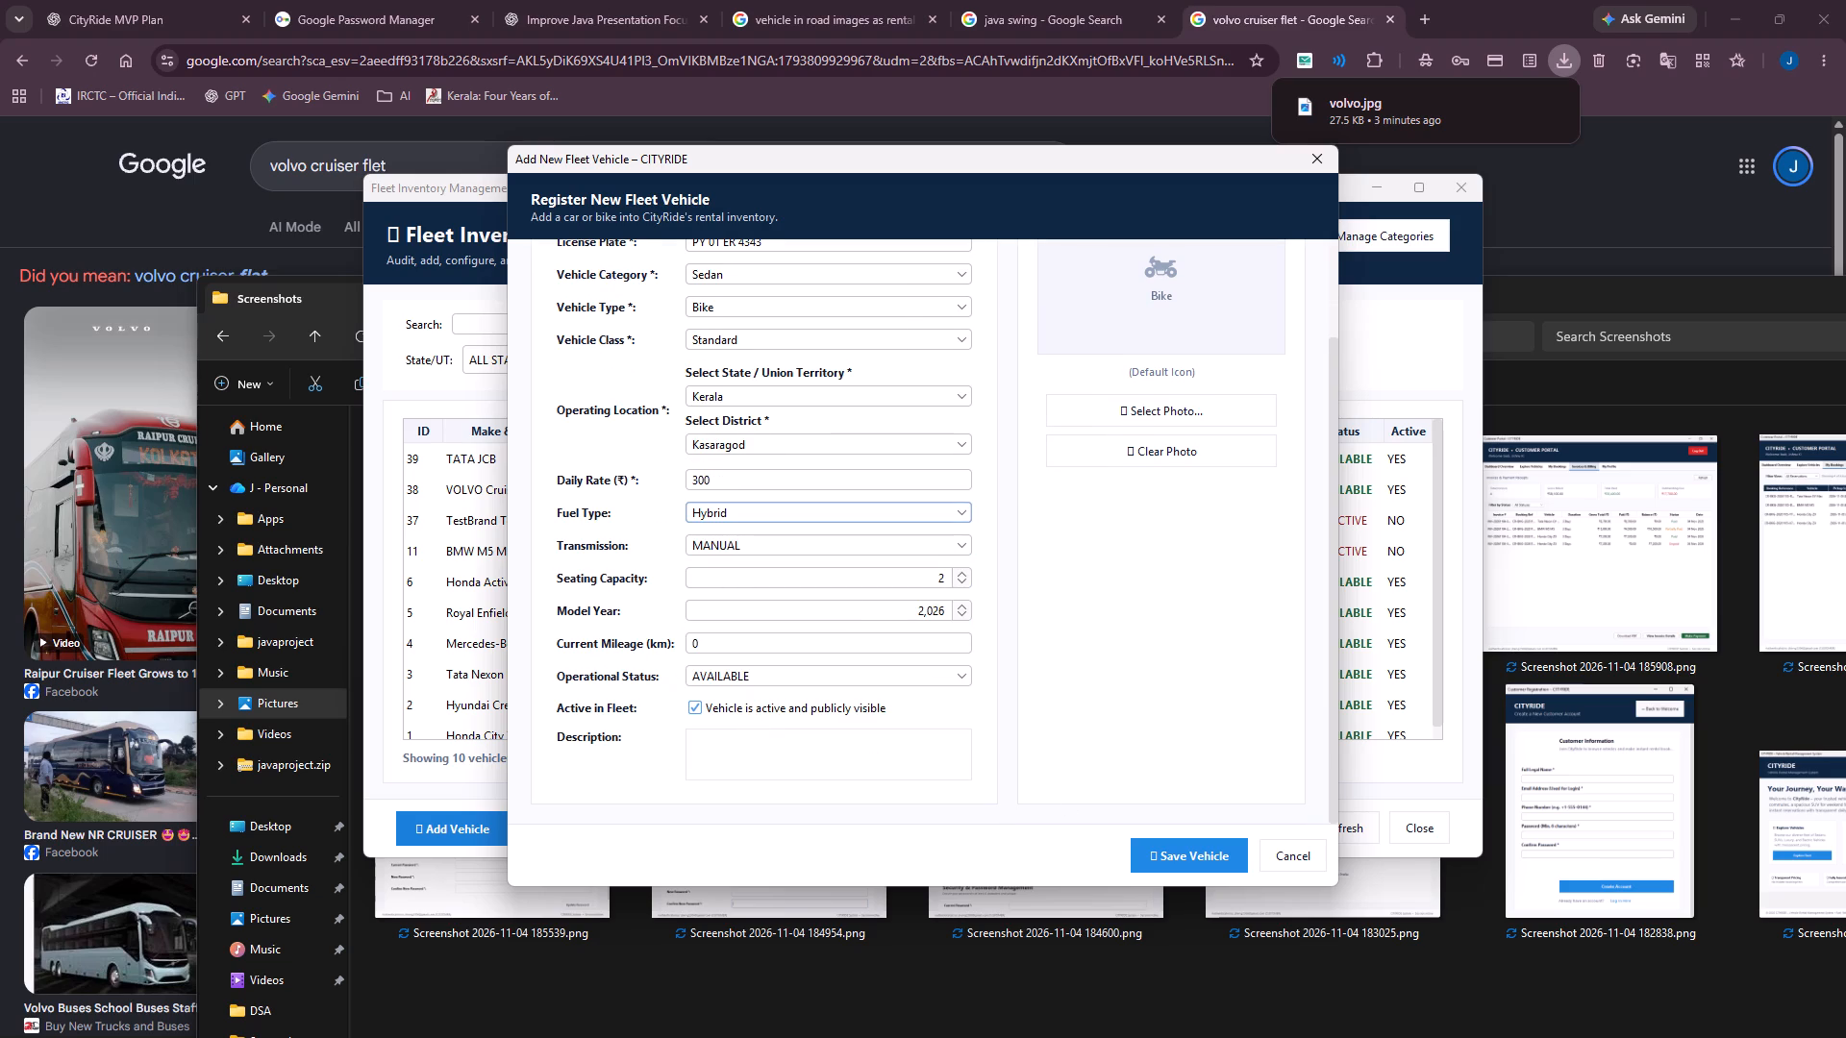
{"action": "left_click", "coordinate": [1175, 847]}
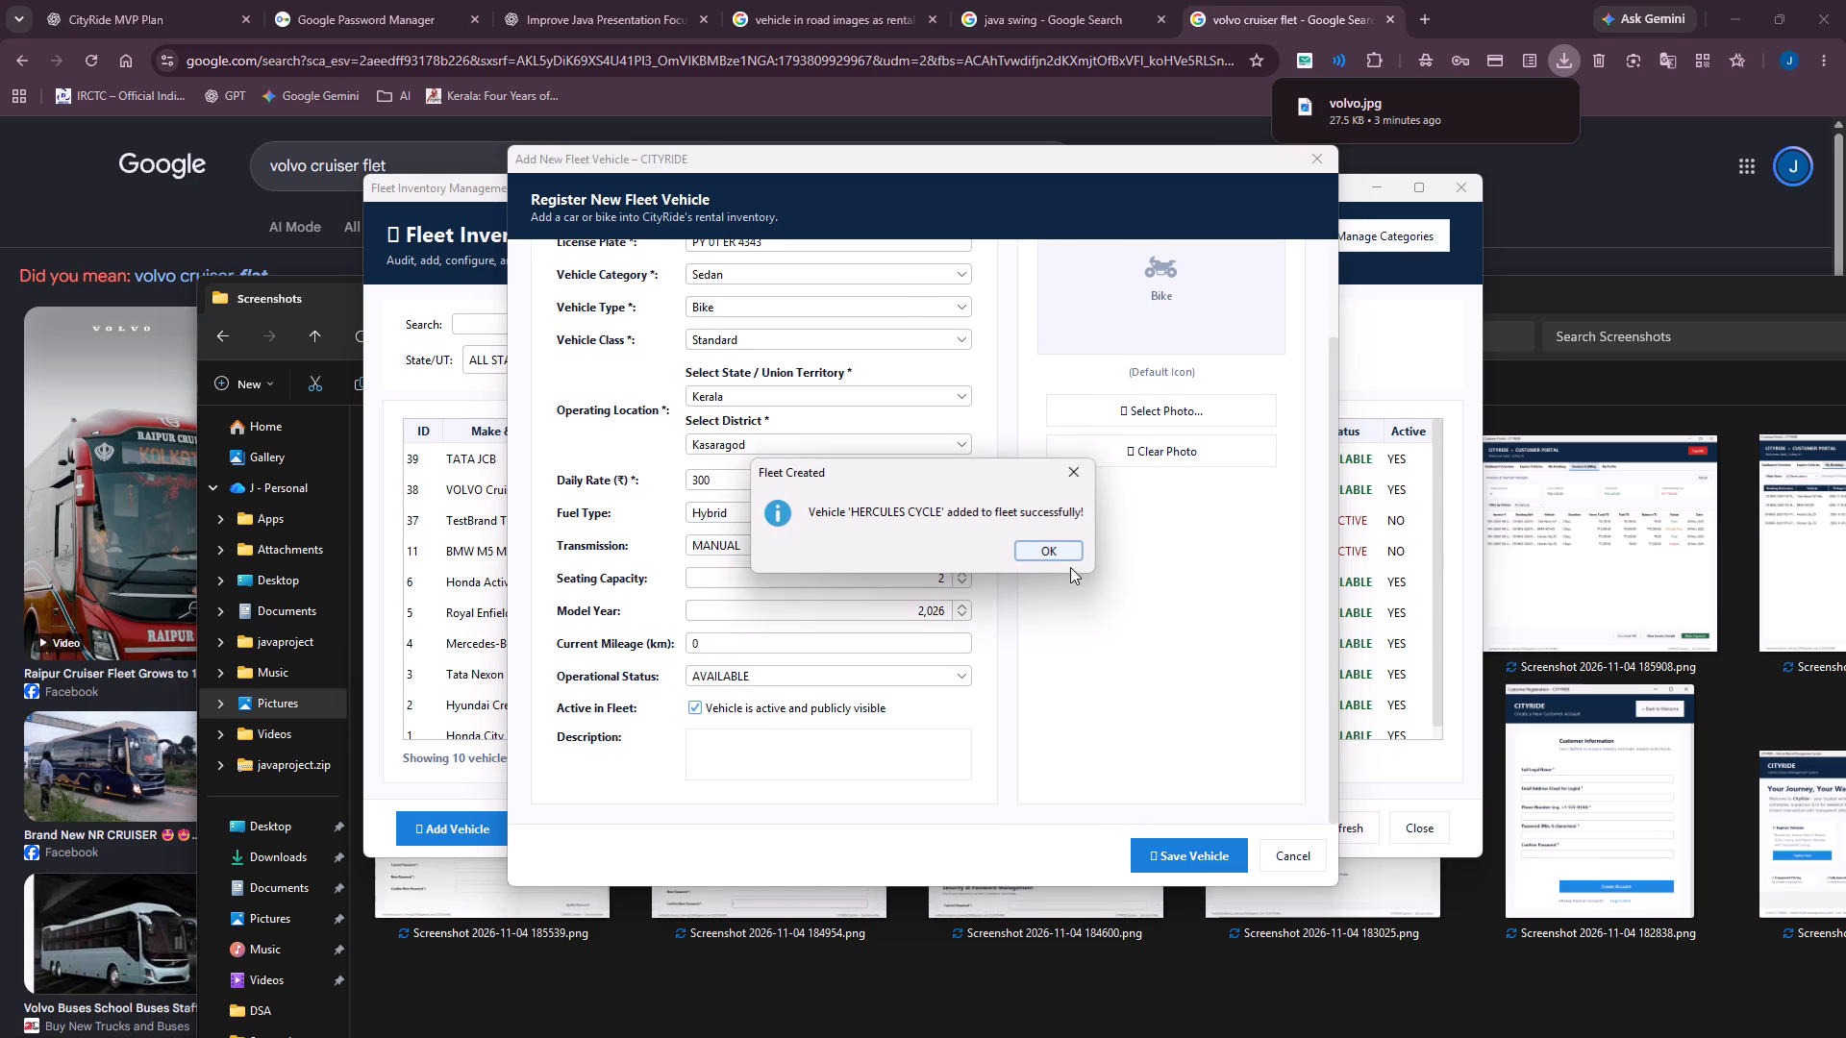
{"action": "left_click", "coordinate": [1052, 547]}
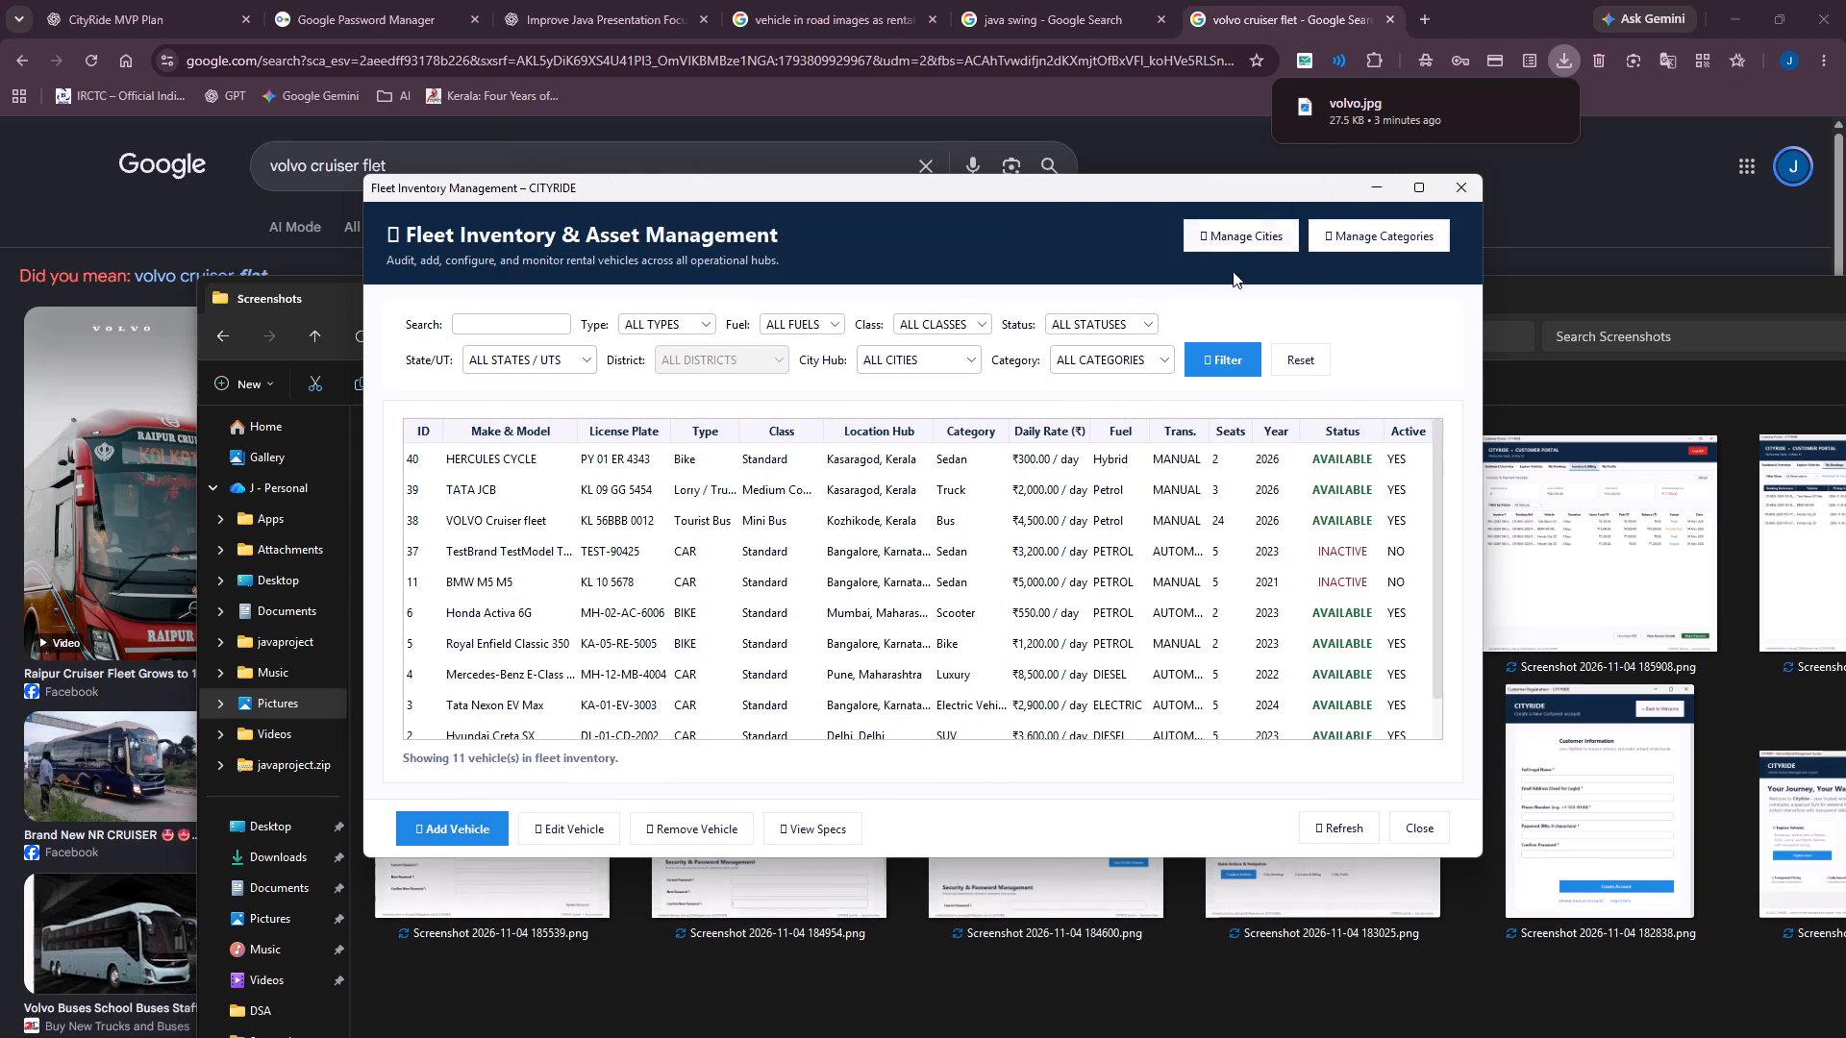
Review the fleet inventory list from the HERCULES CYCLE entry down to the oldest vehicle.
{"action": "scroll", "coordinate": [1050, 523], "scroll_direction": "up", "scroll_amount": 2}
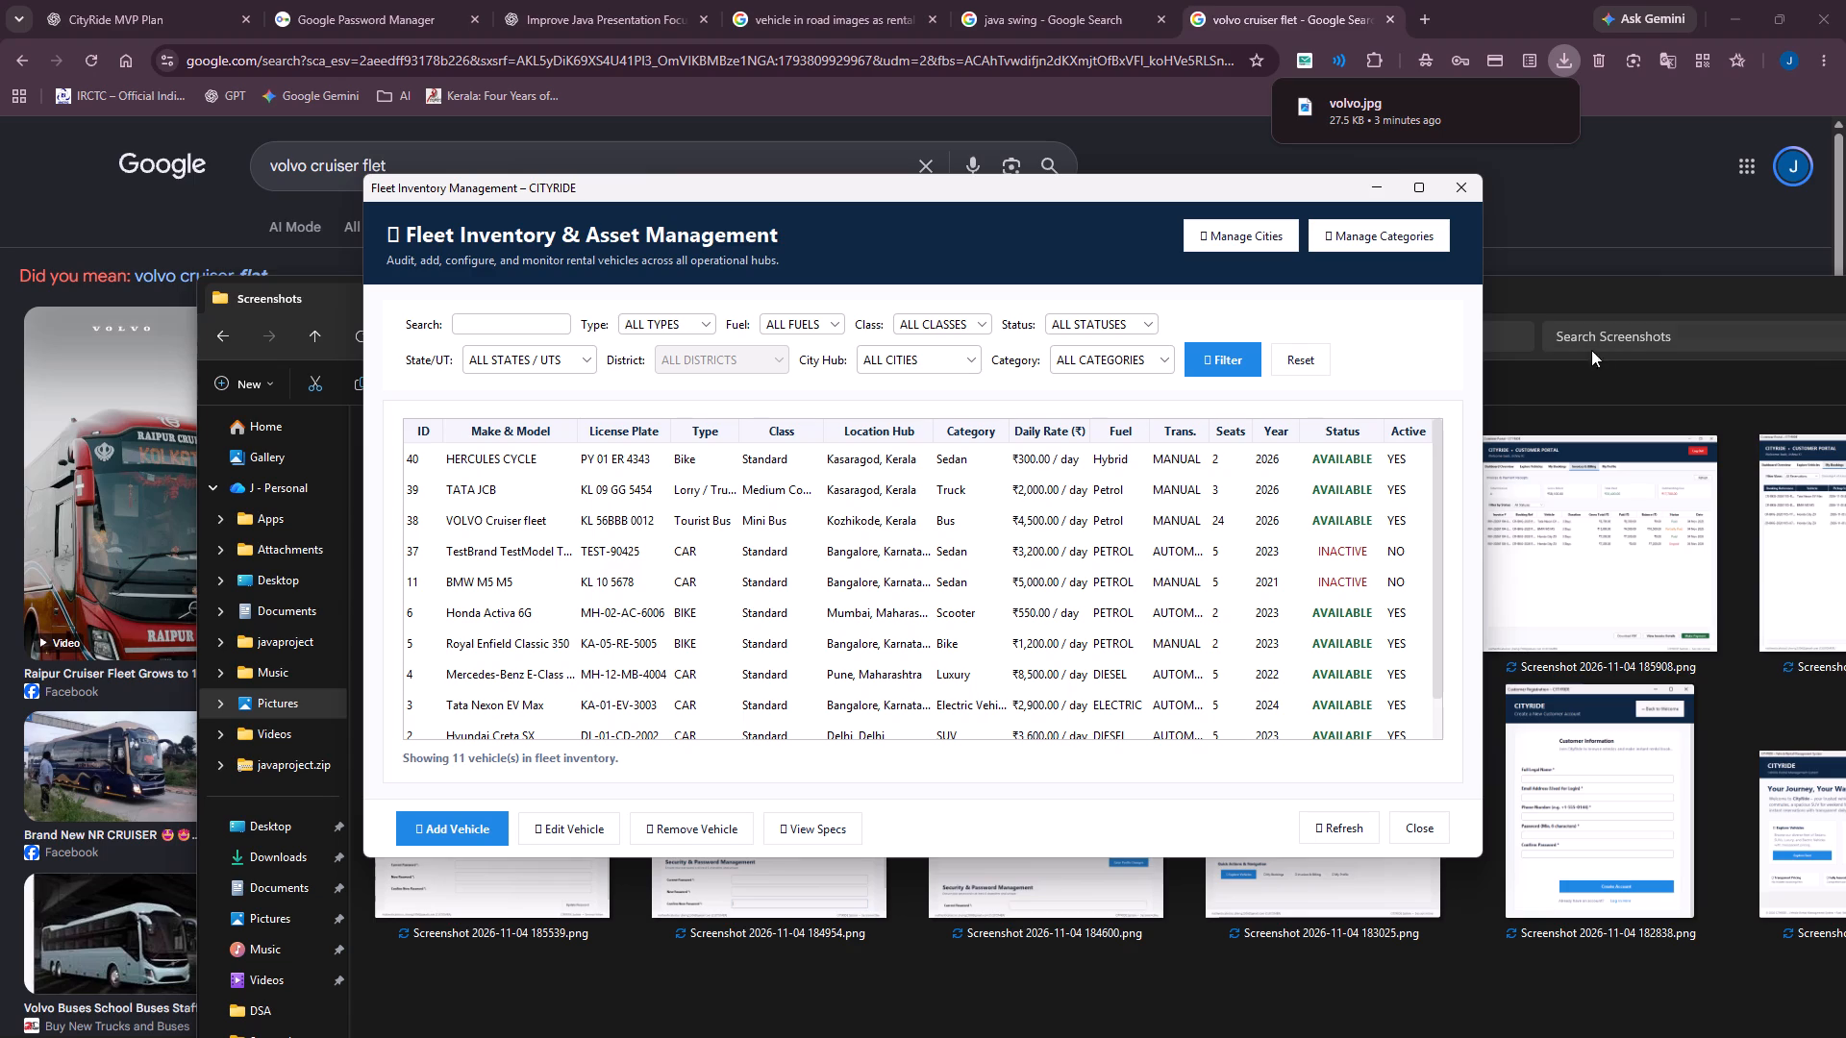
{"action": "scroll", "coordinate": [890, 711], "scroll_direction": "up", "scroll_amount": 3}
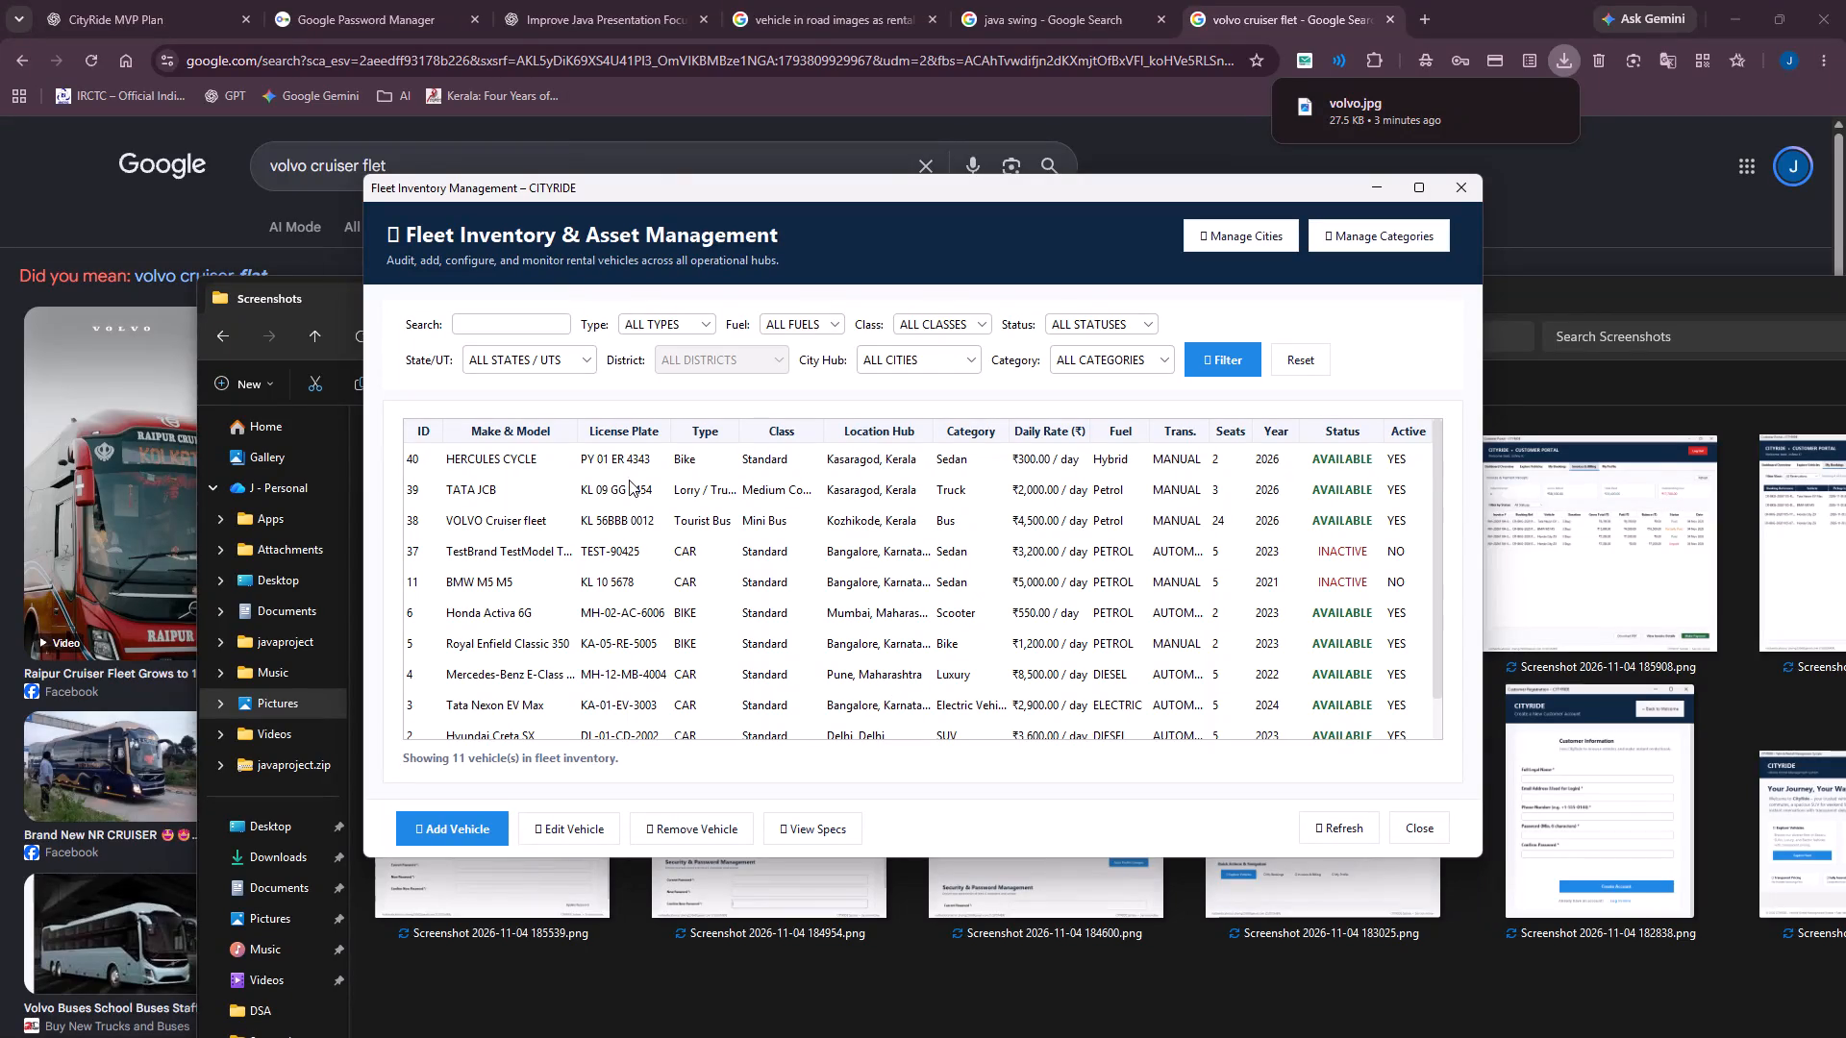
{"action": "left_click", "coordinate": [605, 464]}
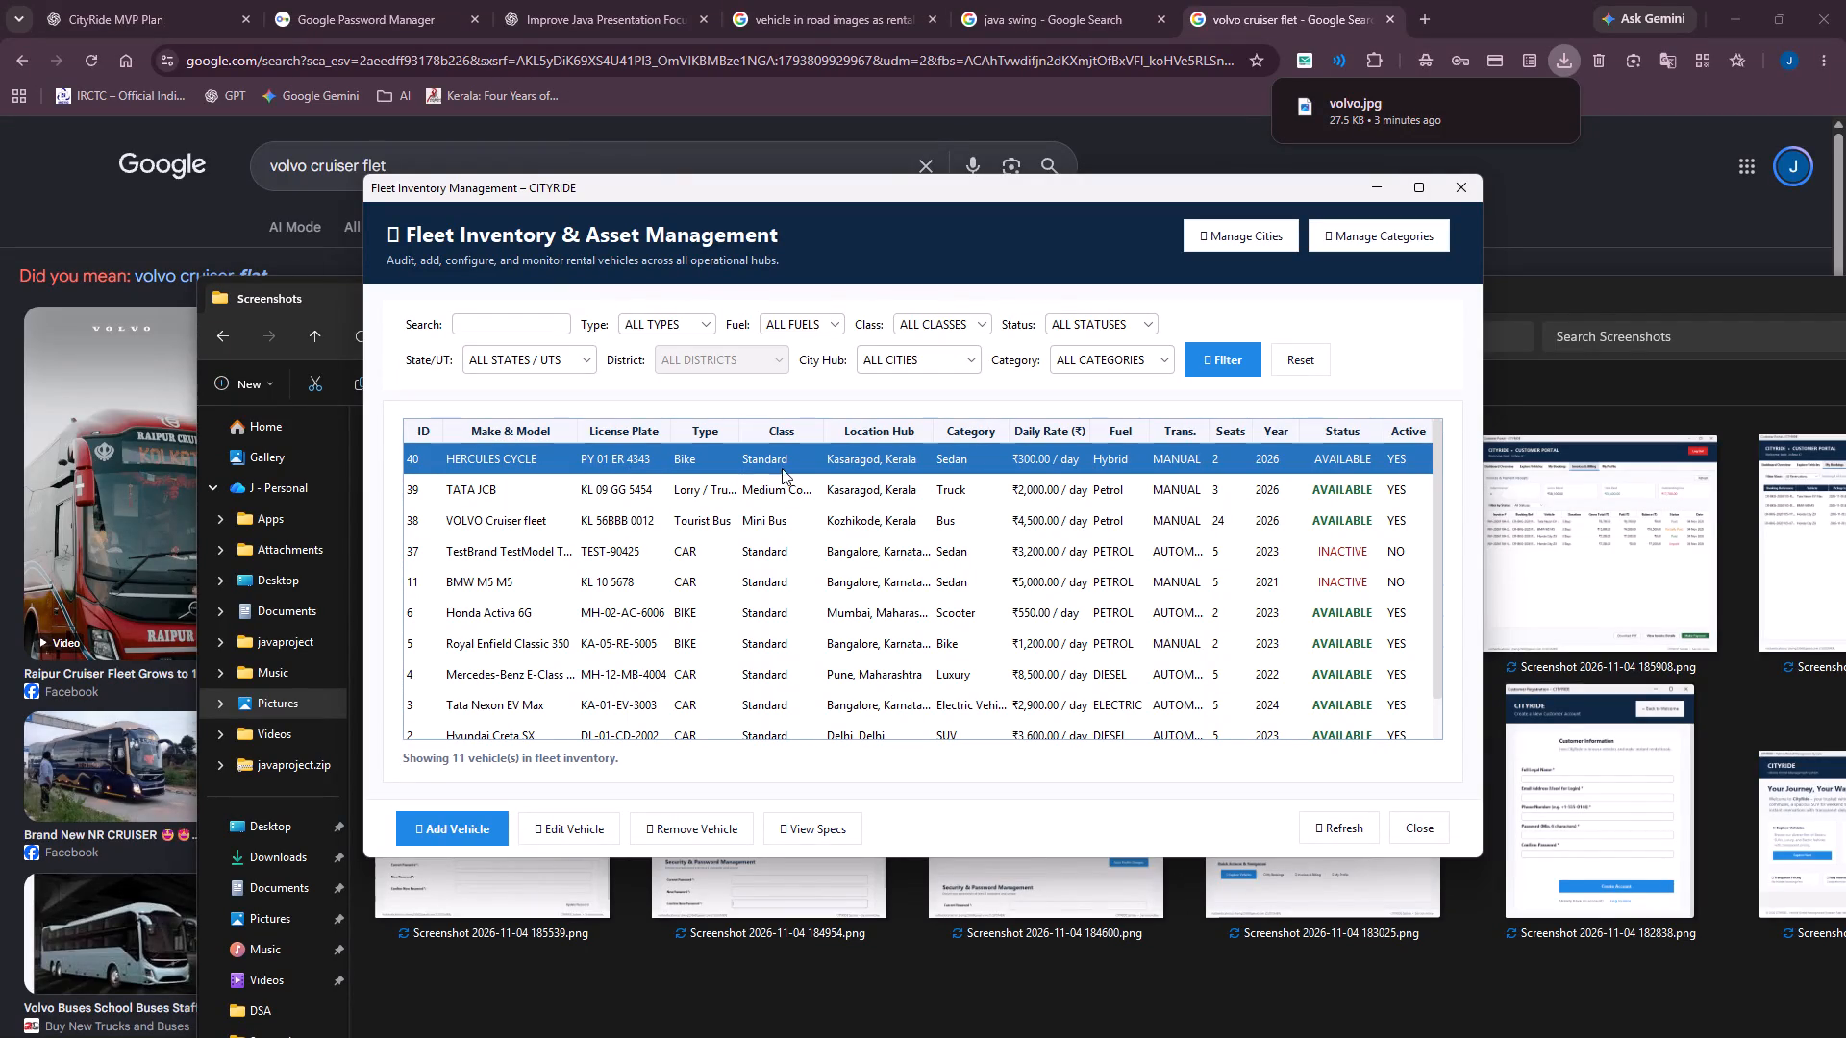
{"action": "scroll", "coordinate": [569, 552], "scroll_direction": "down", "scroll_amount": 6}
{"action": "scroll", "coordinate": [569, 552], "scroll_direction": "up", "scroll_amount": 1}
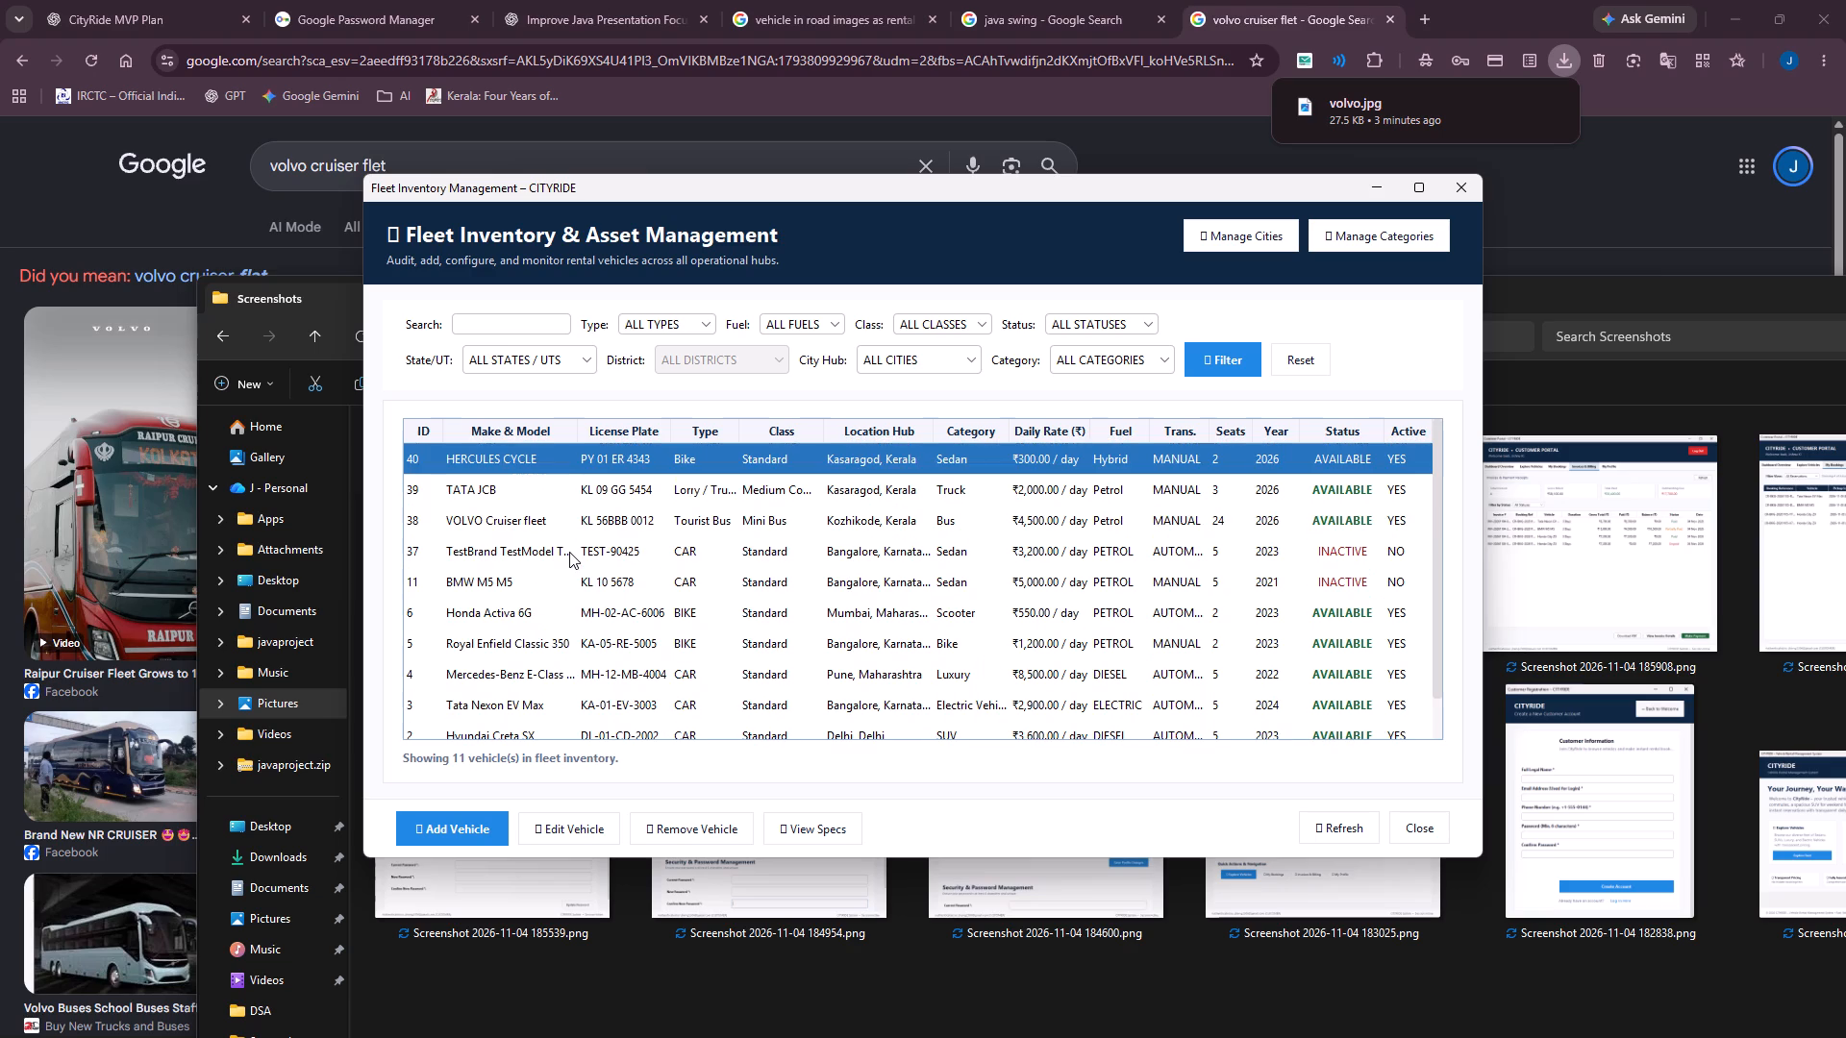
{"action": "scroll", "coordinate": [569, 552], "scroll_direction": "up", "scroll_amount": 3}
{"action": "scroll", "coordinate": [491, 579], "scroll_direction": "down", "scroll_amount": 5}
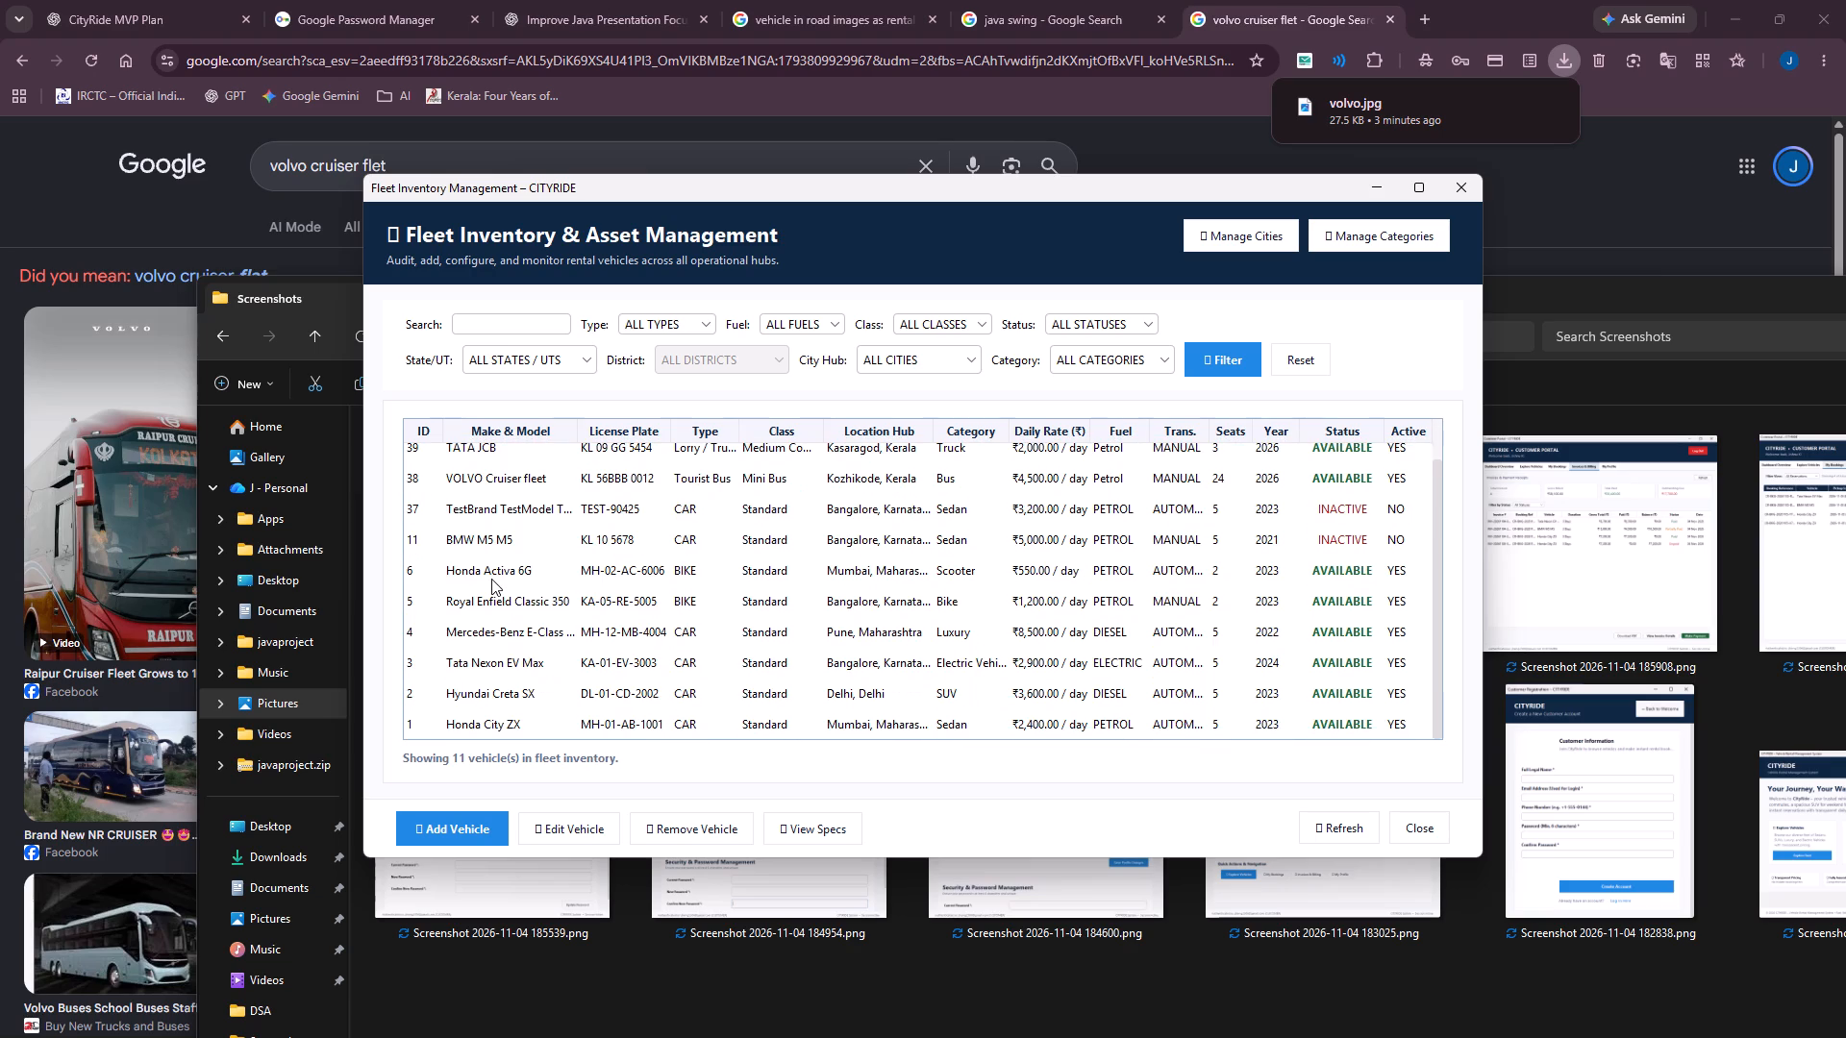
{"action": "scroll", "coordinate": [569, 702], "scroll_direction": "up", "scroll_amount": 5}
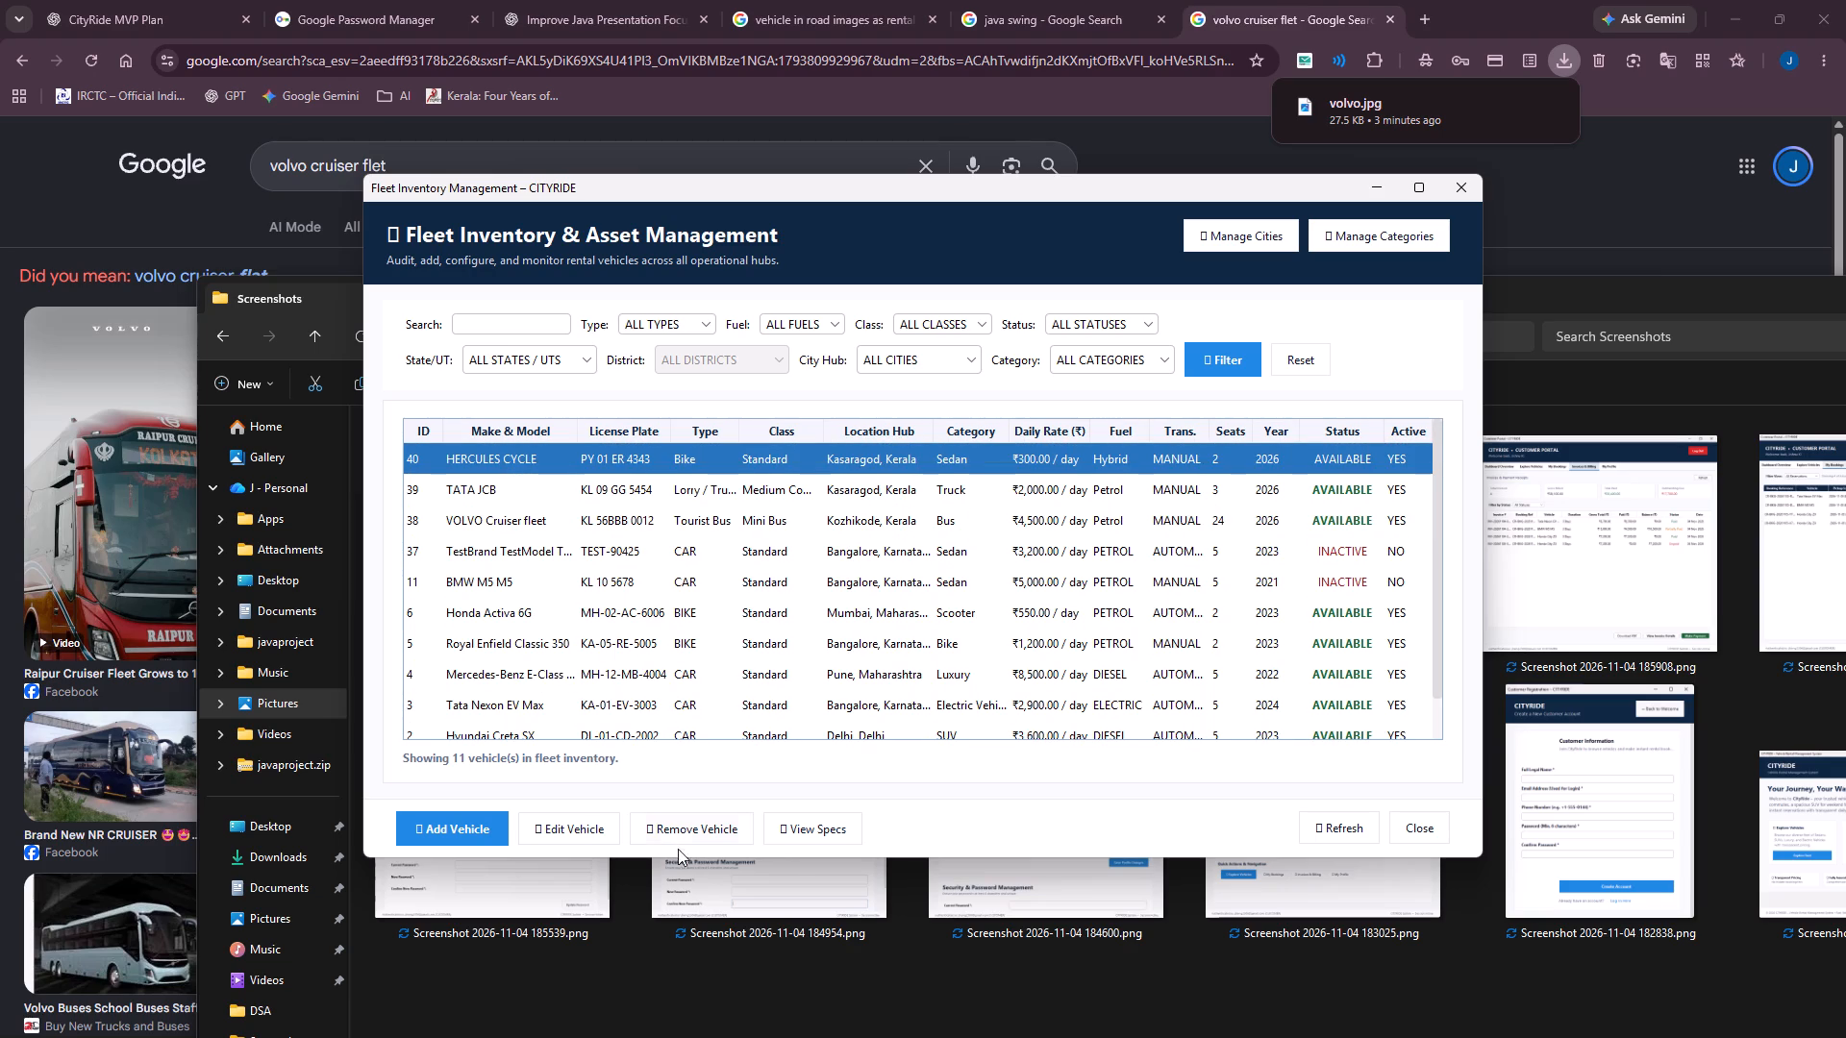
Make the Fleet Inventory Management window taller so the whole vehicle list fits without scrolling.
{"action": "left_click_drag", "start_coordinate": [796, 857], "coordinate": [806, 967]}
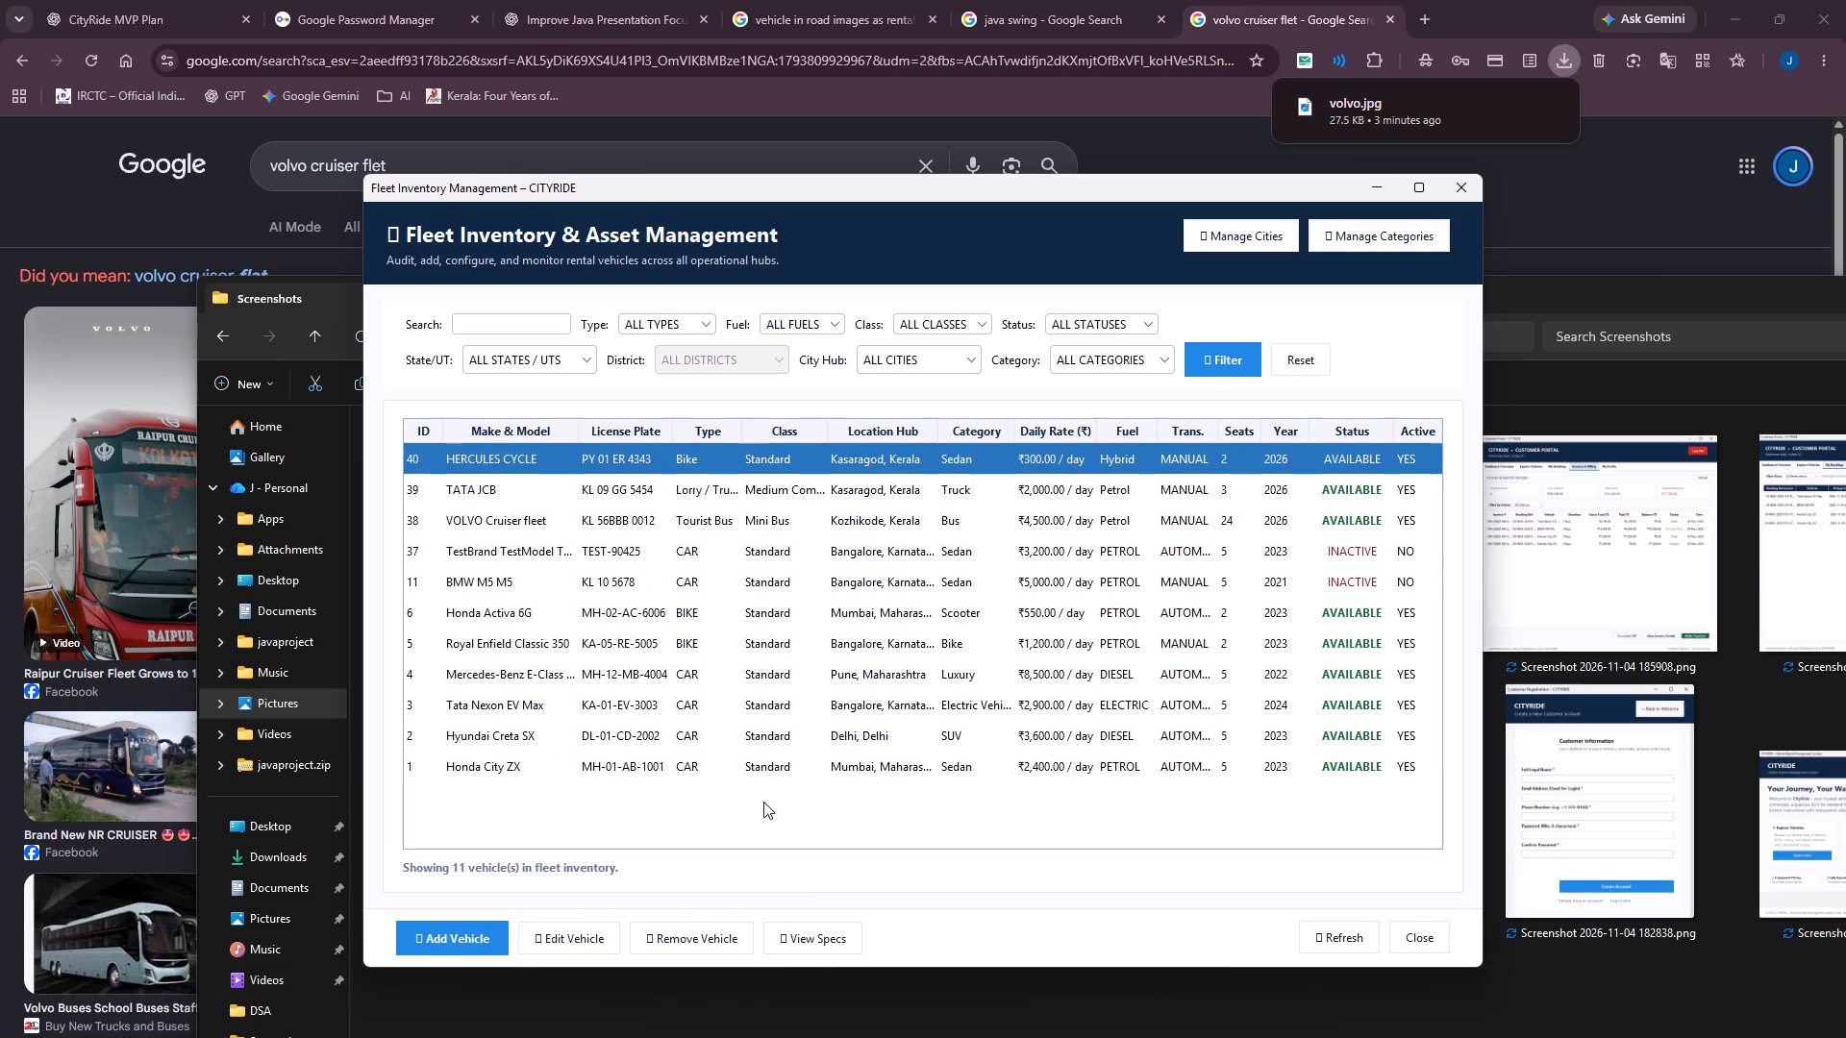
{"action": "scroll", "coordinate": [729, 690], "scroll_direction": "up", "scroll_amount": 2}
{"action": "scroll", "coordinate": [468, 564], "scroll_direction": "up", "scroll_amount": 2}
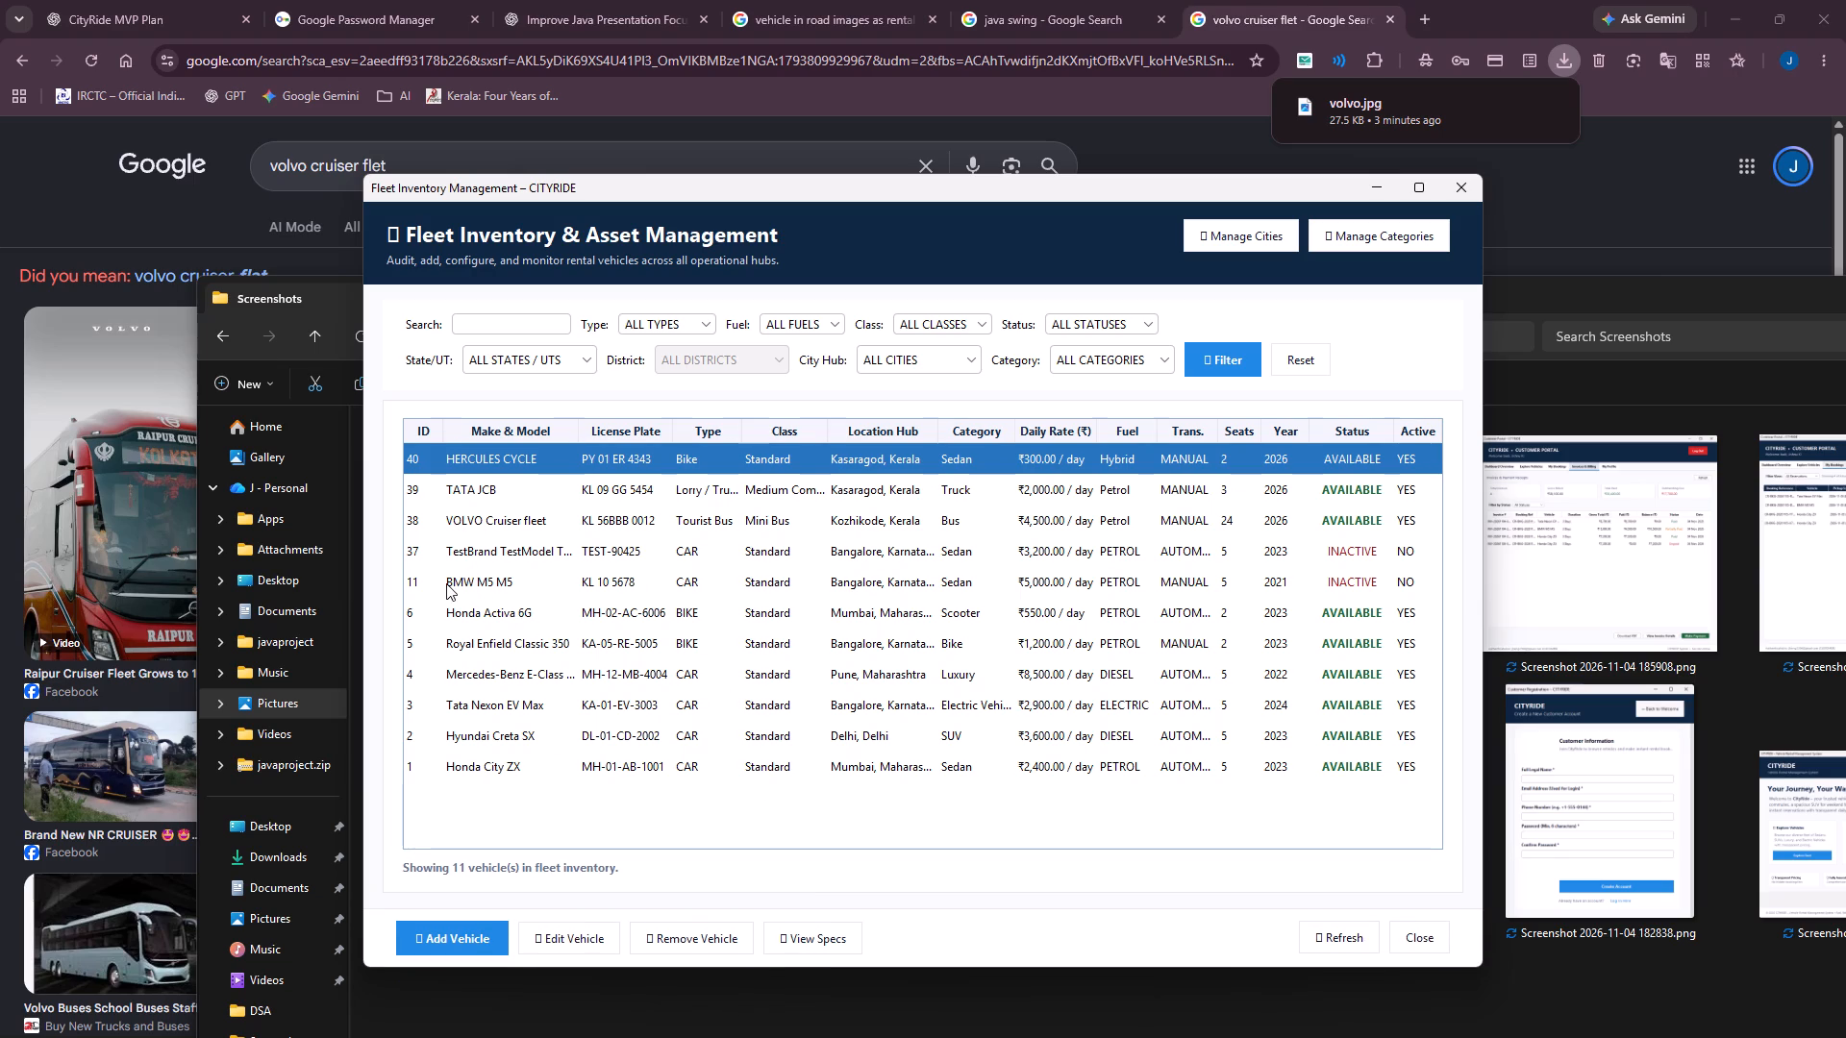
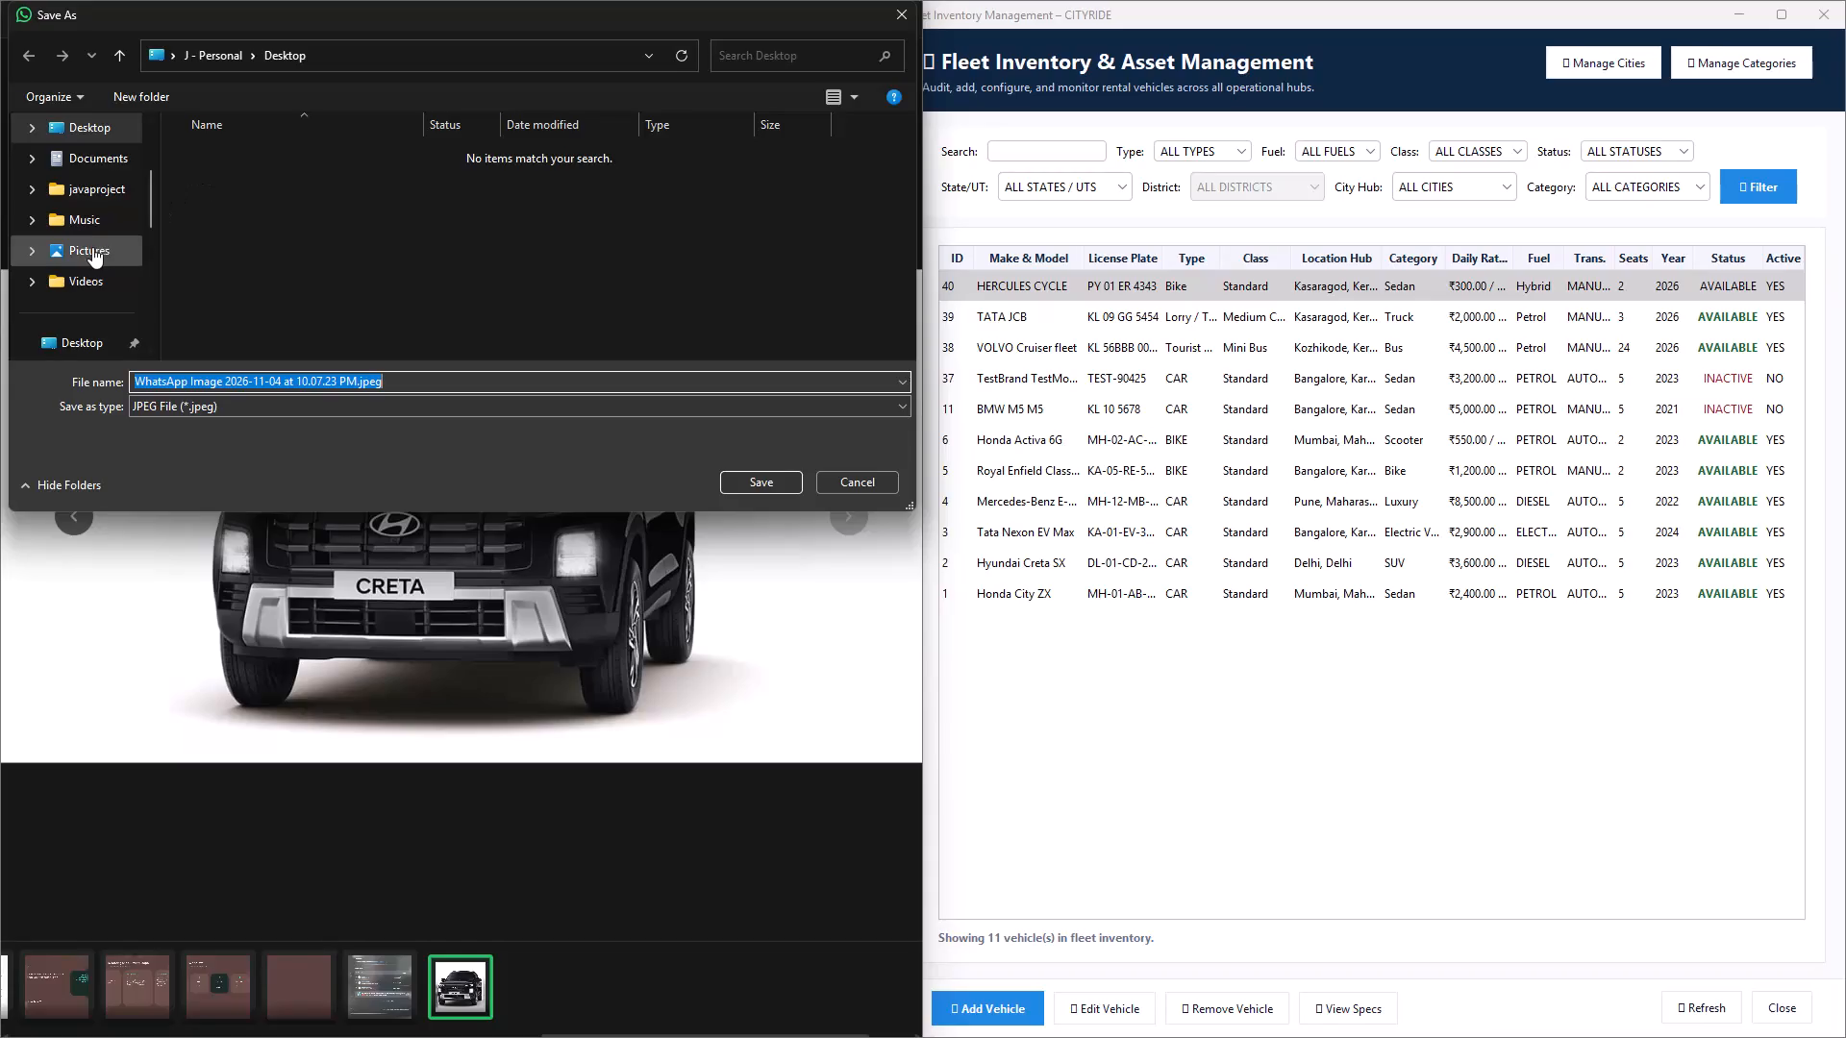
Save the Hyundai Creta photo as a JPEG named CRETASX in the javaproject folder.
{"action": "scroll", "coordinate": [92, 247], "scroll_direction": "down", "scroll_amount": 2}
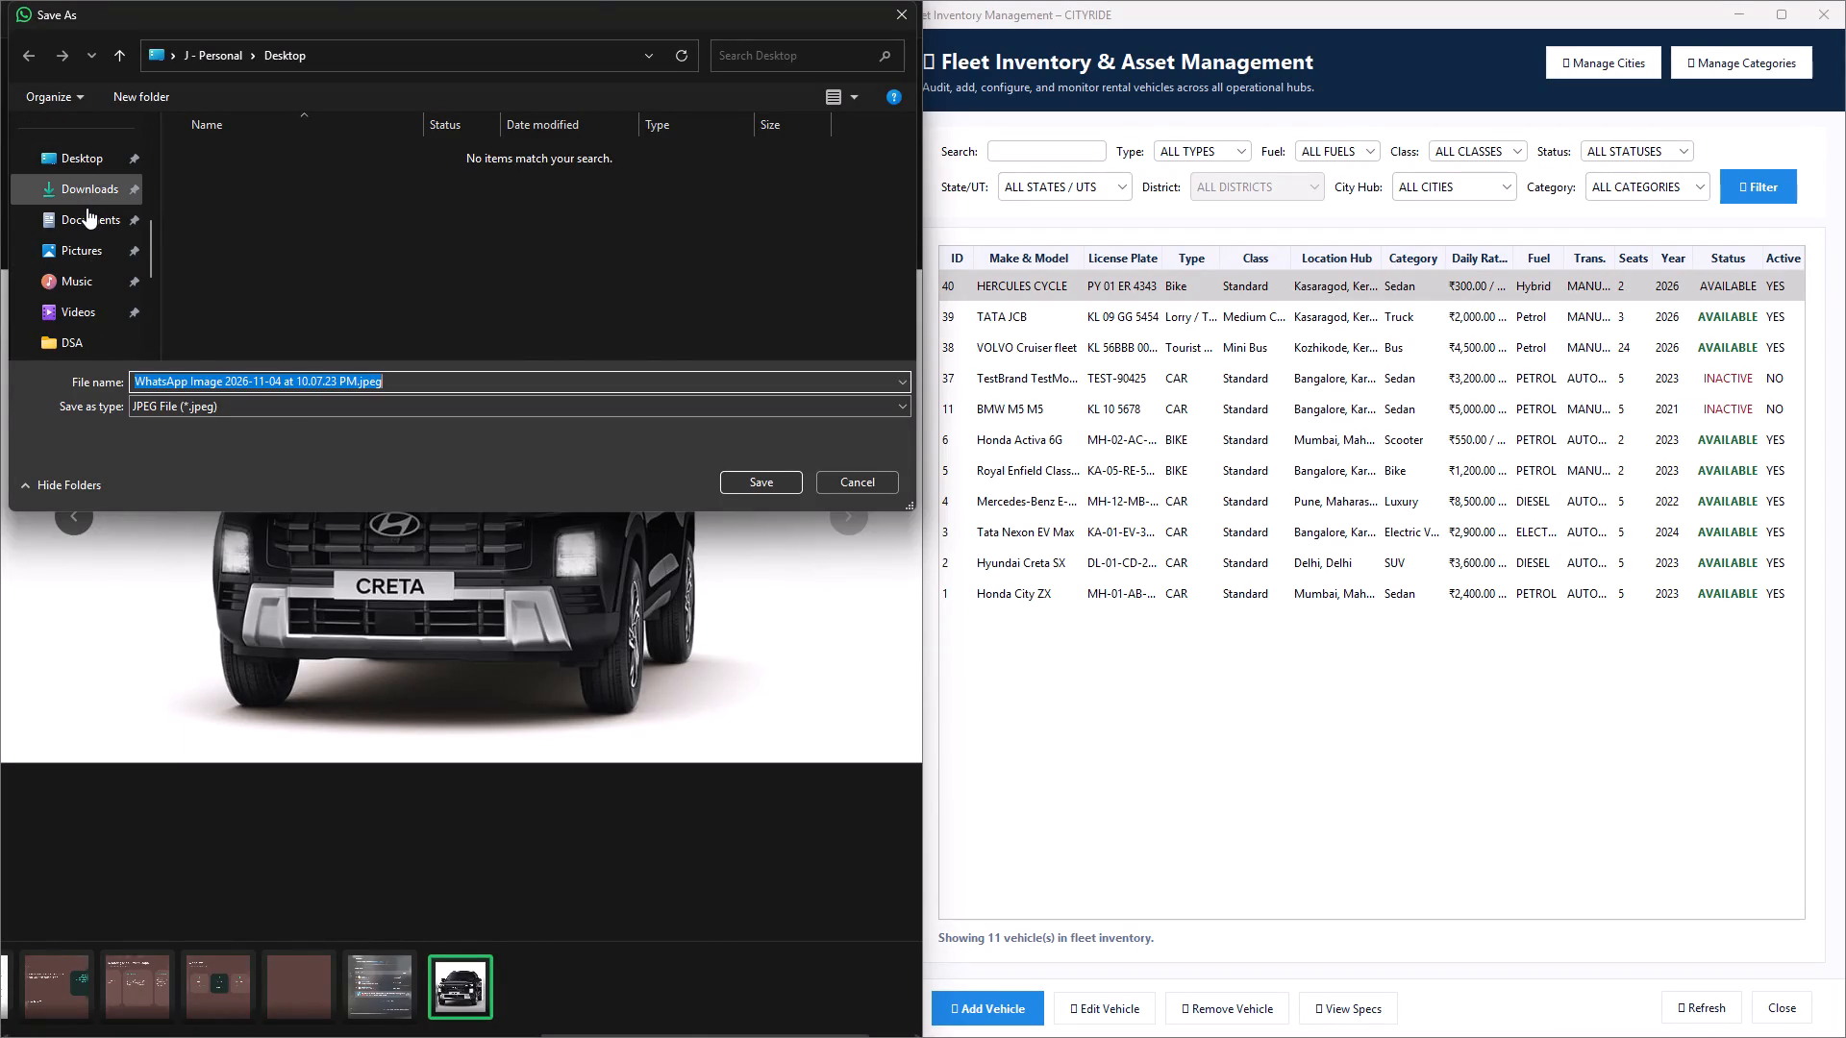
{"action": "left_click", "coordinate": [87, 208]}
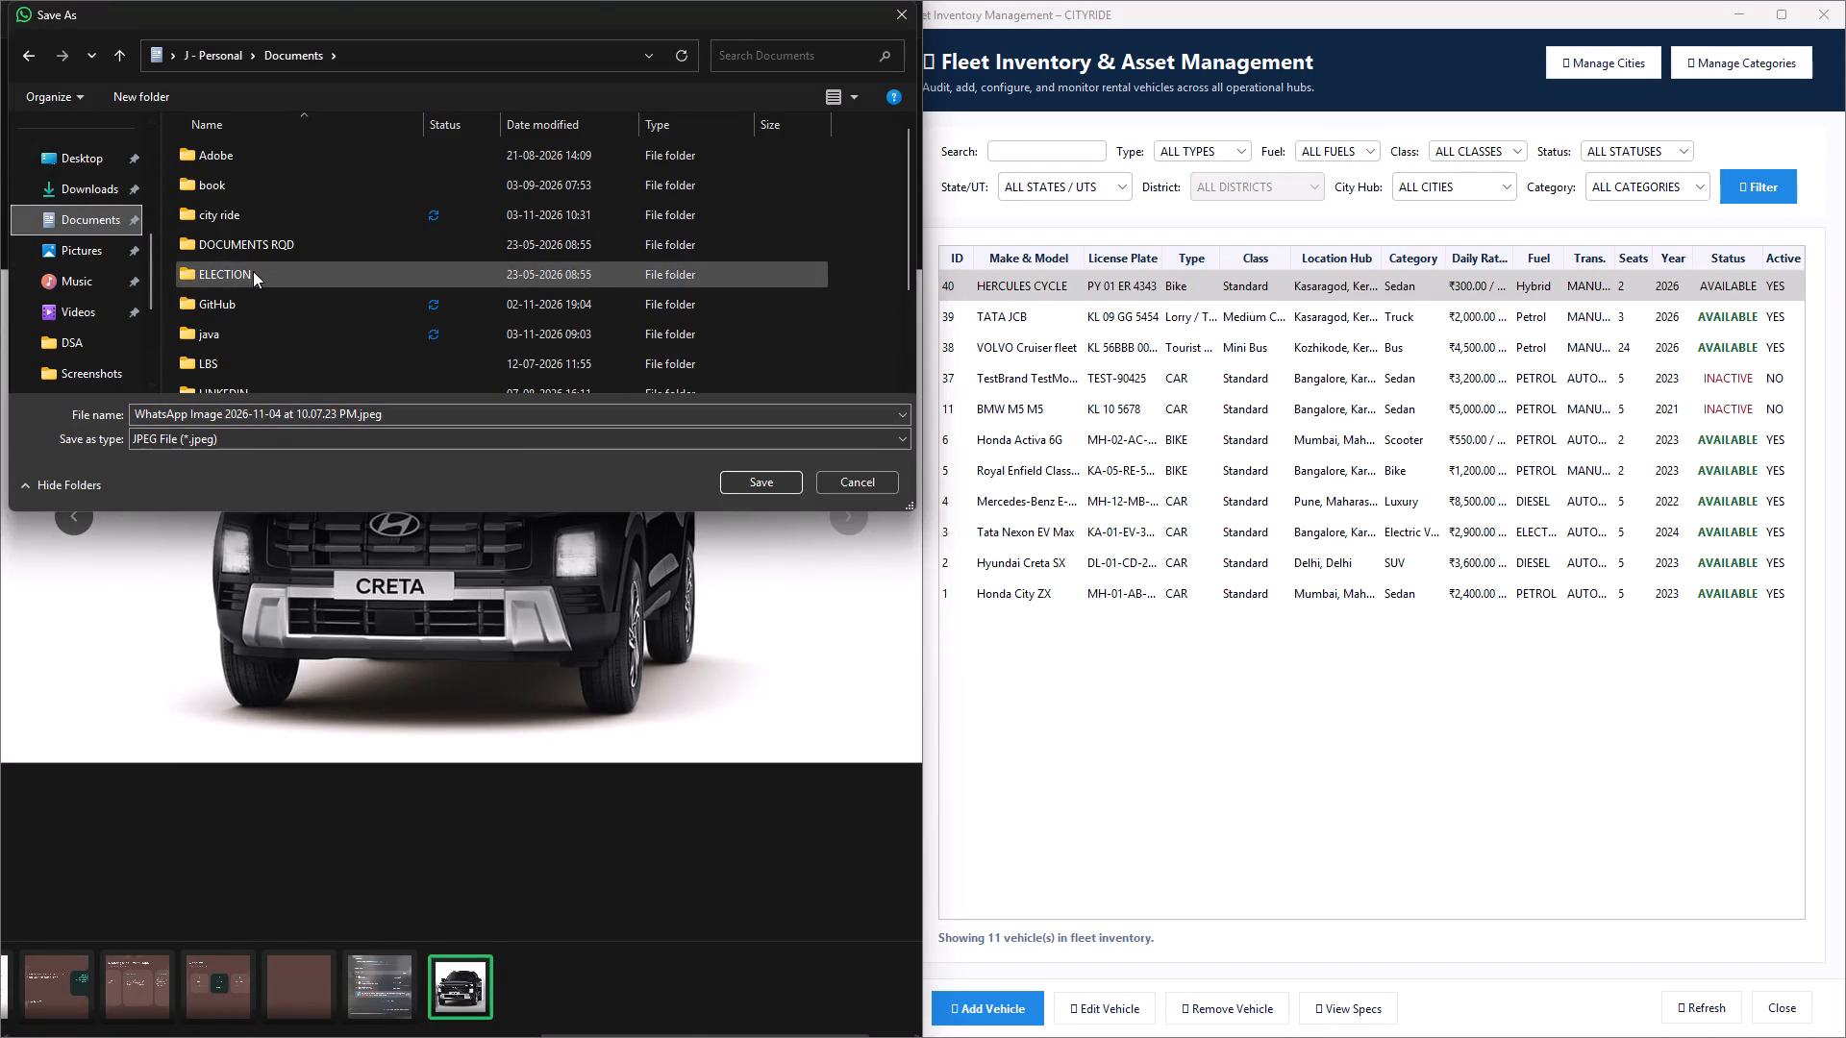
{"action": "scroll", "coordinate": [255, 272], "scroll_direction": "down", "scroll_amount": 1}
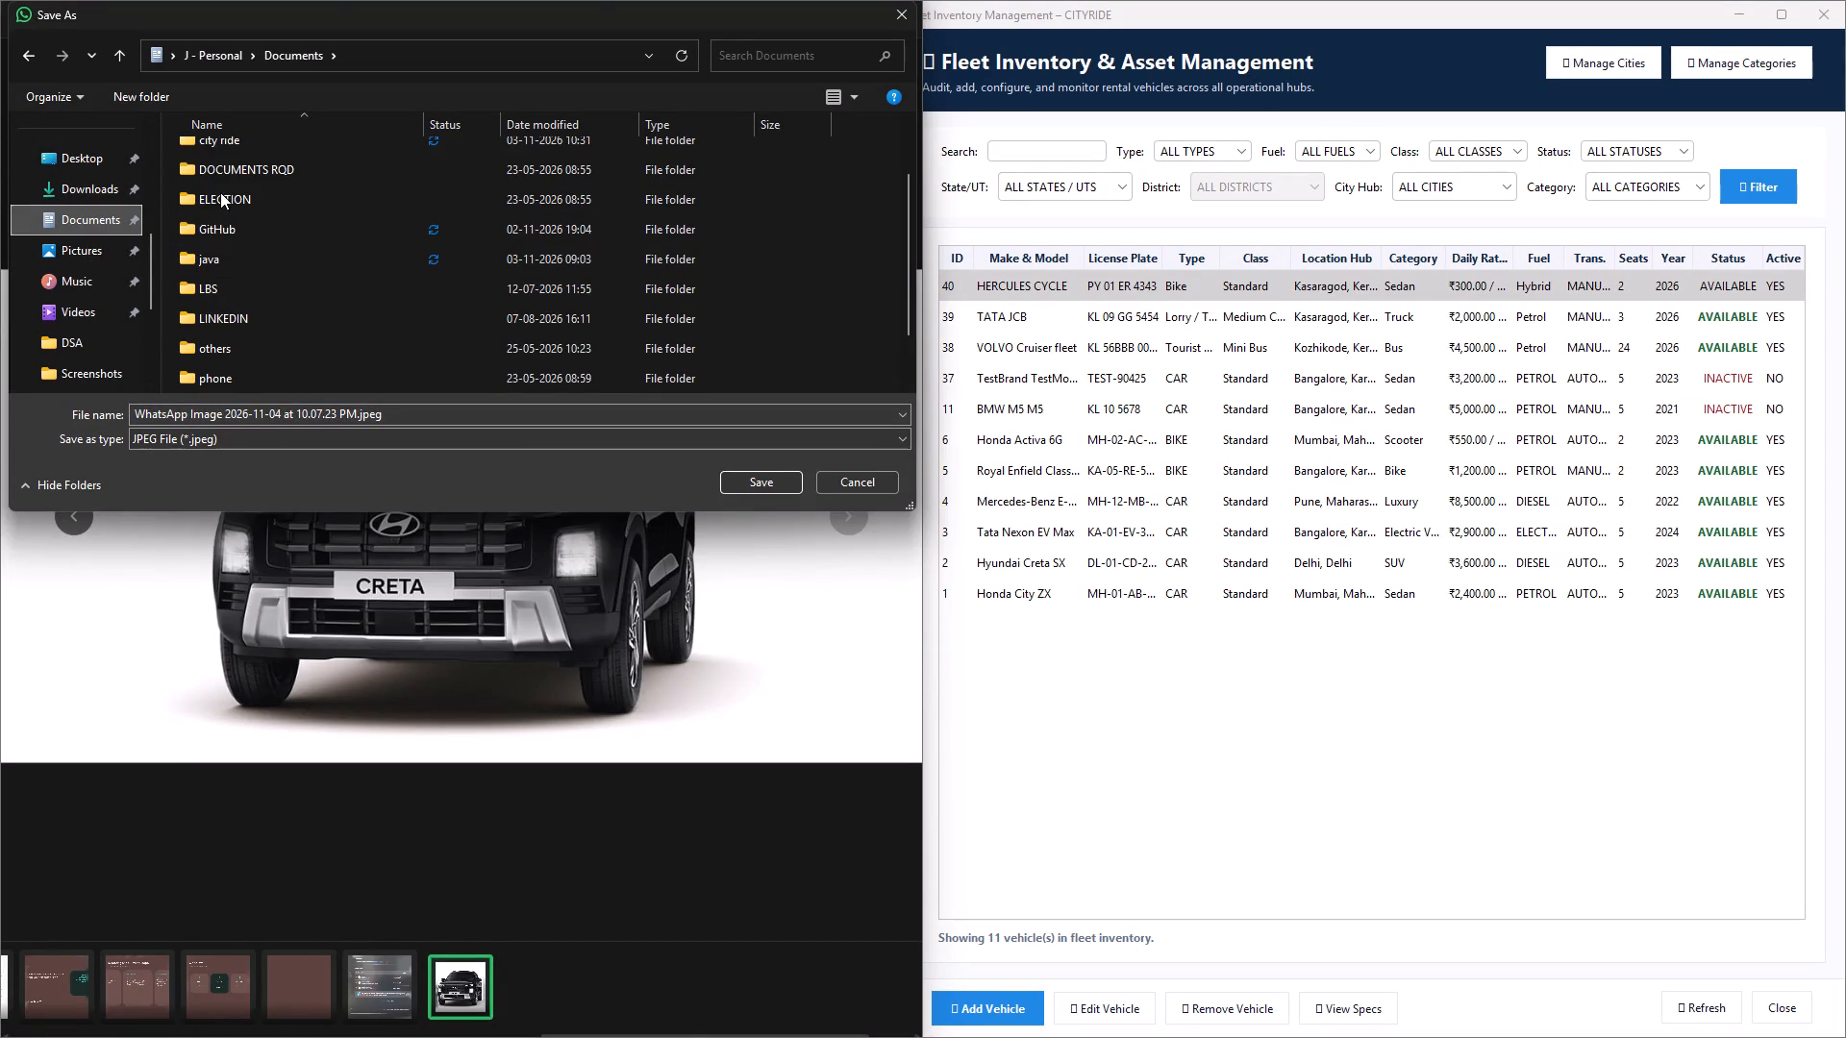
{"action": "scroll", "coordinate": [236, 275], "scroll_direction": "down", "scroll_amount": 1}
{"action": "left_click", "coordinate": [206, 62]}
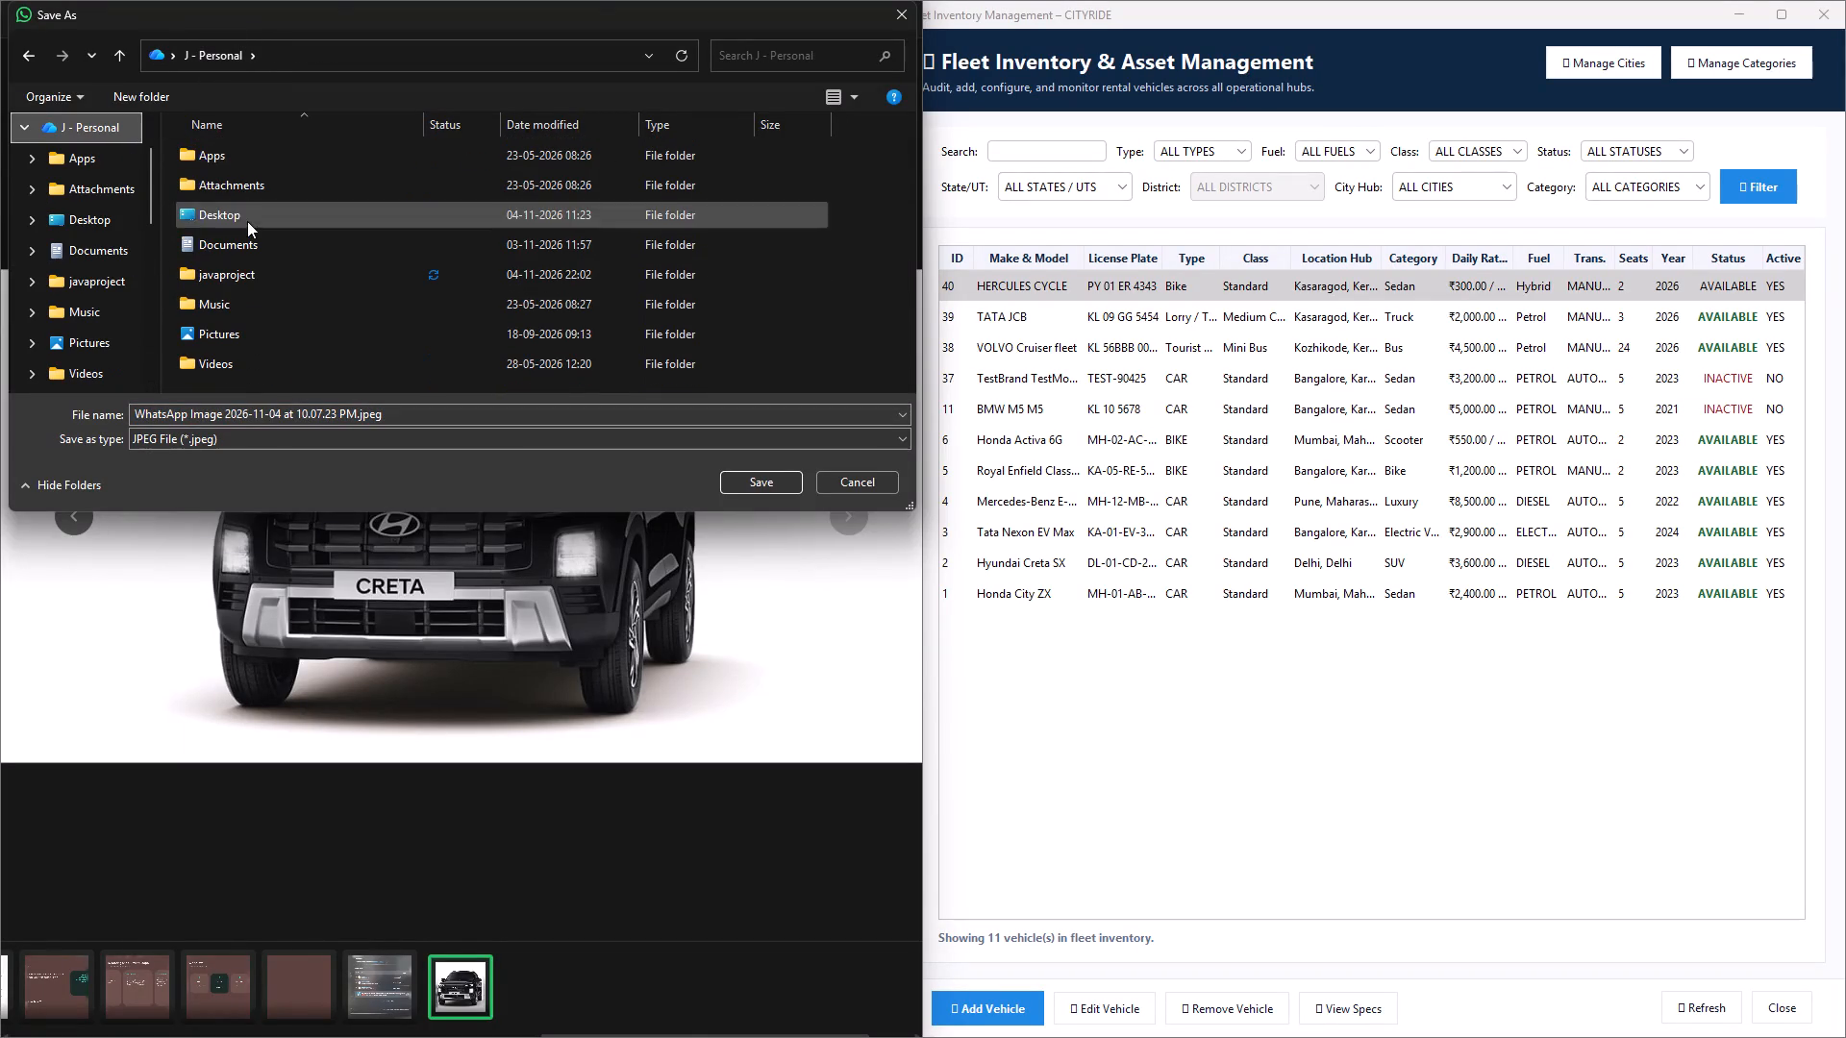
{"action": "double_click", "coordinate": [237, 278]}
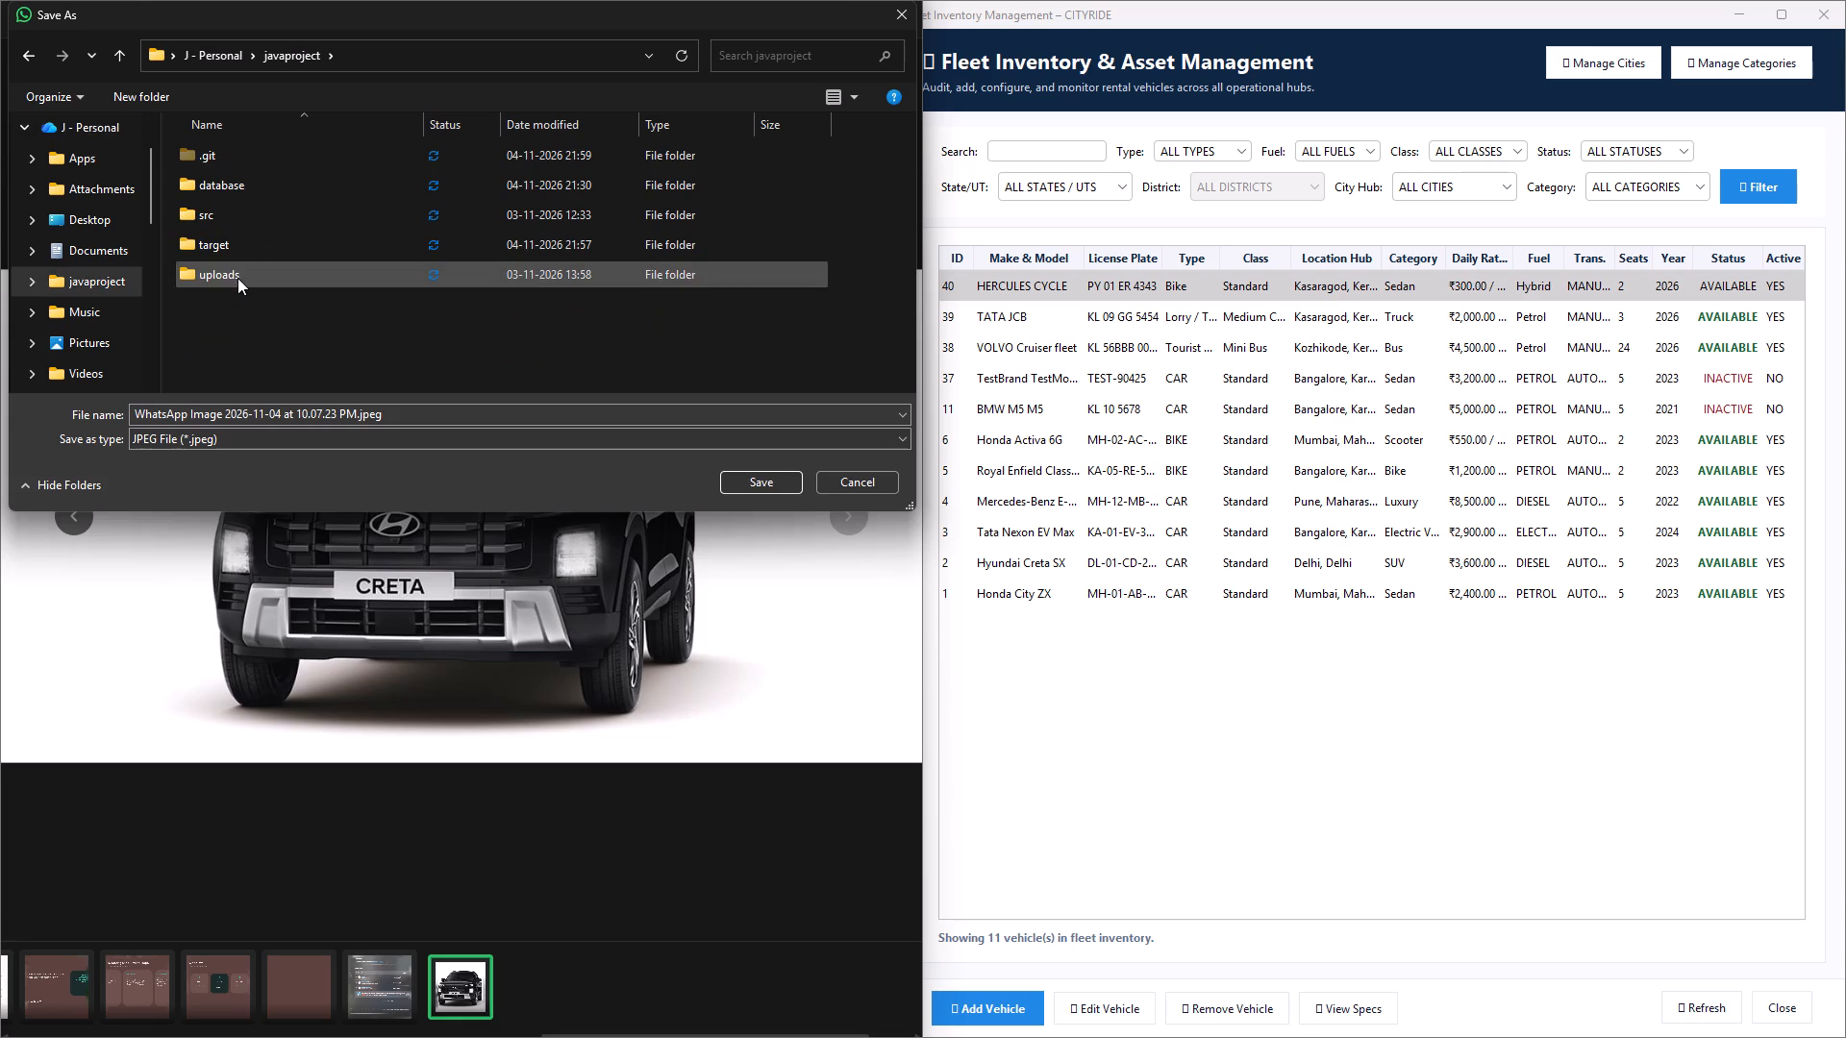
{"action": "left_click", "coordinate": [262, 418]}
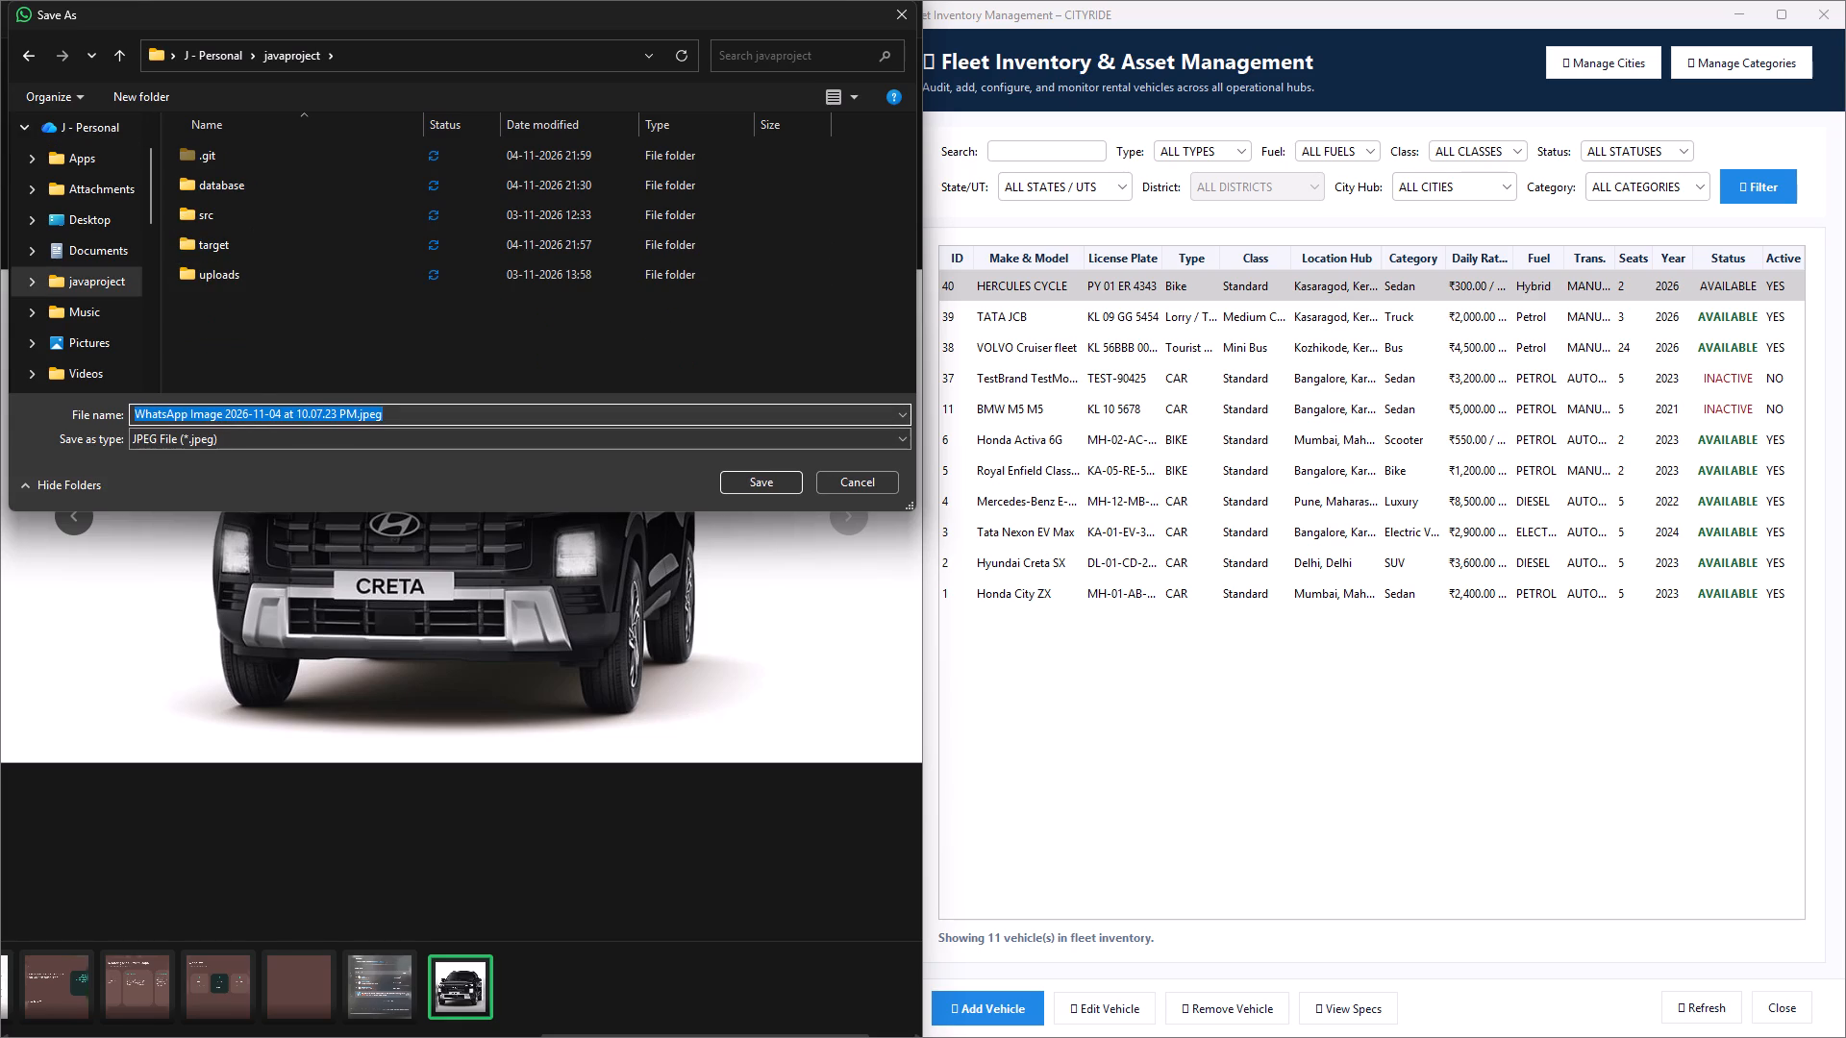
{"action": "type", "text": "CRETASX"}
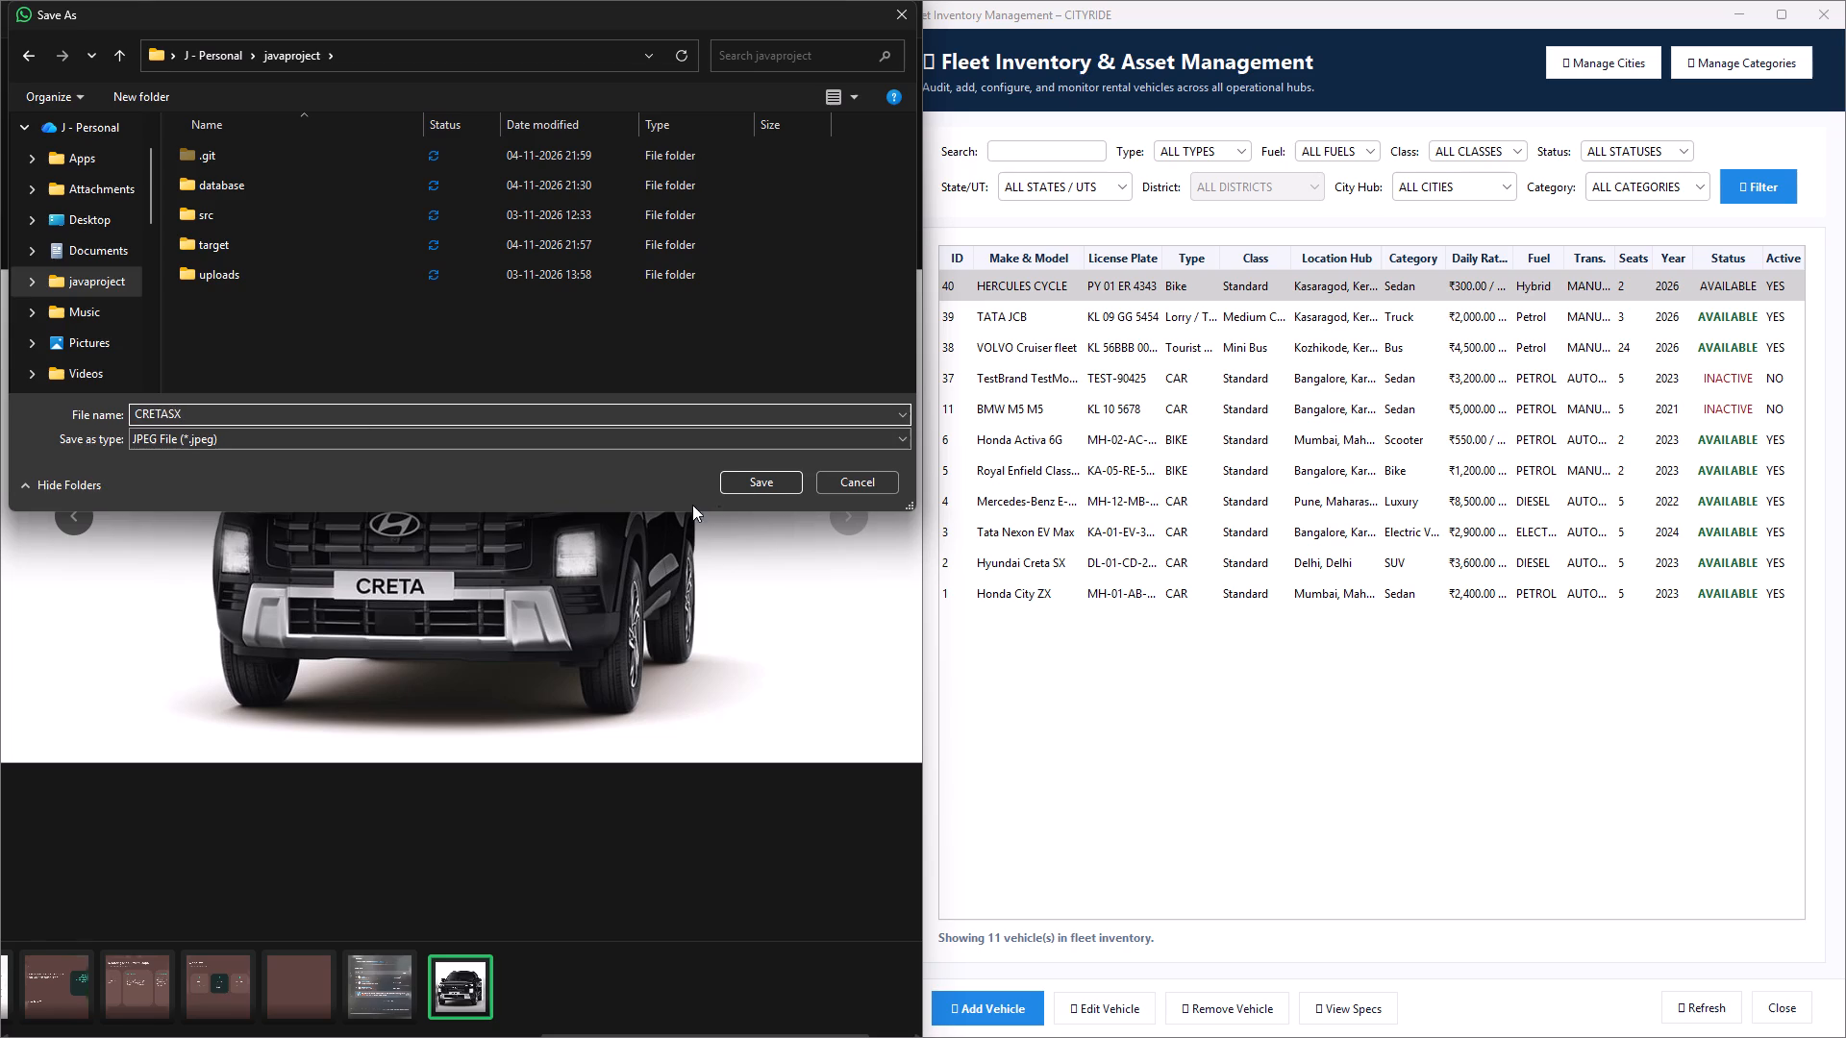
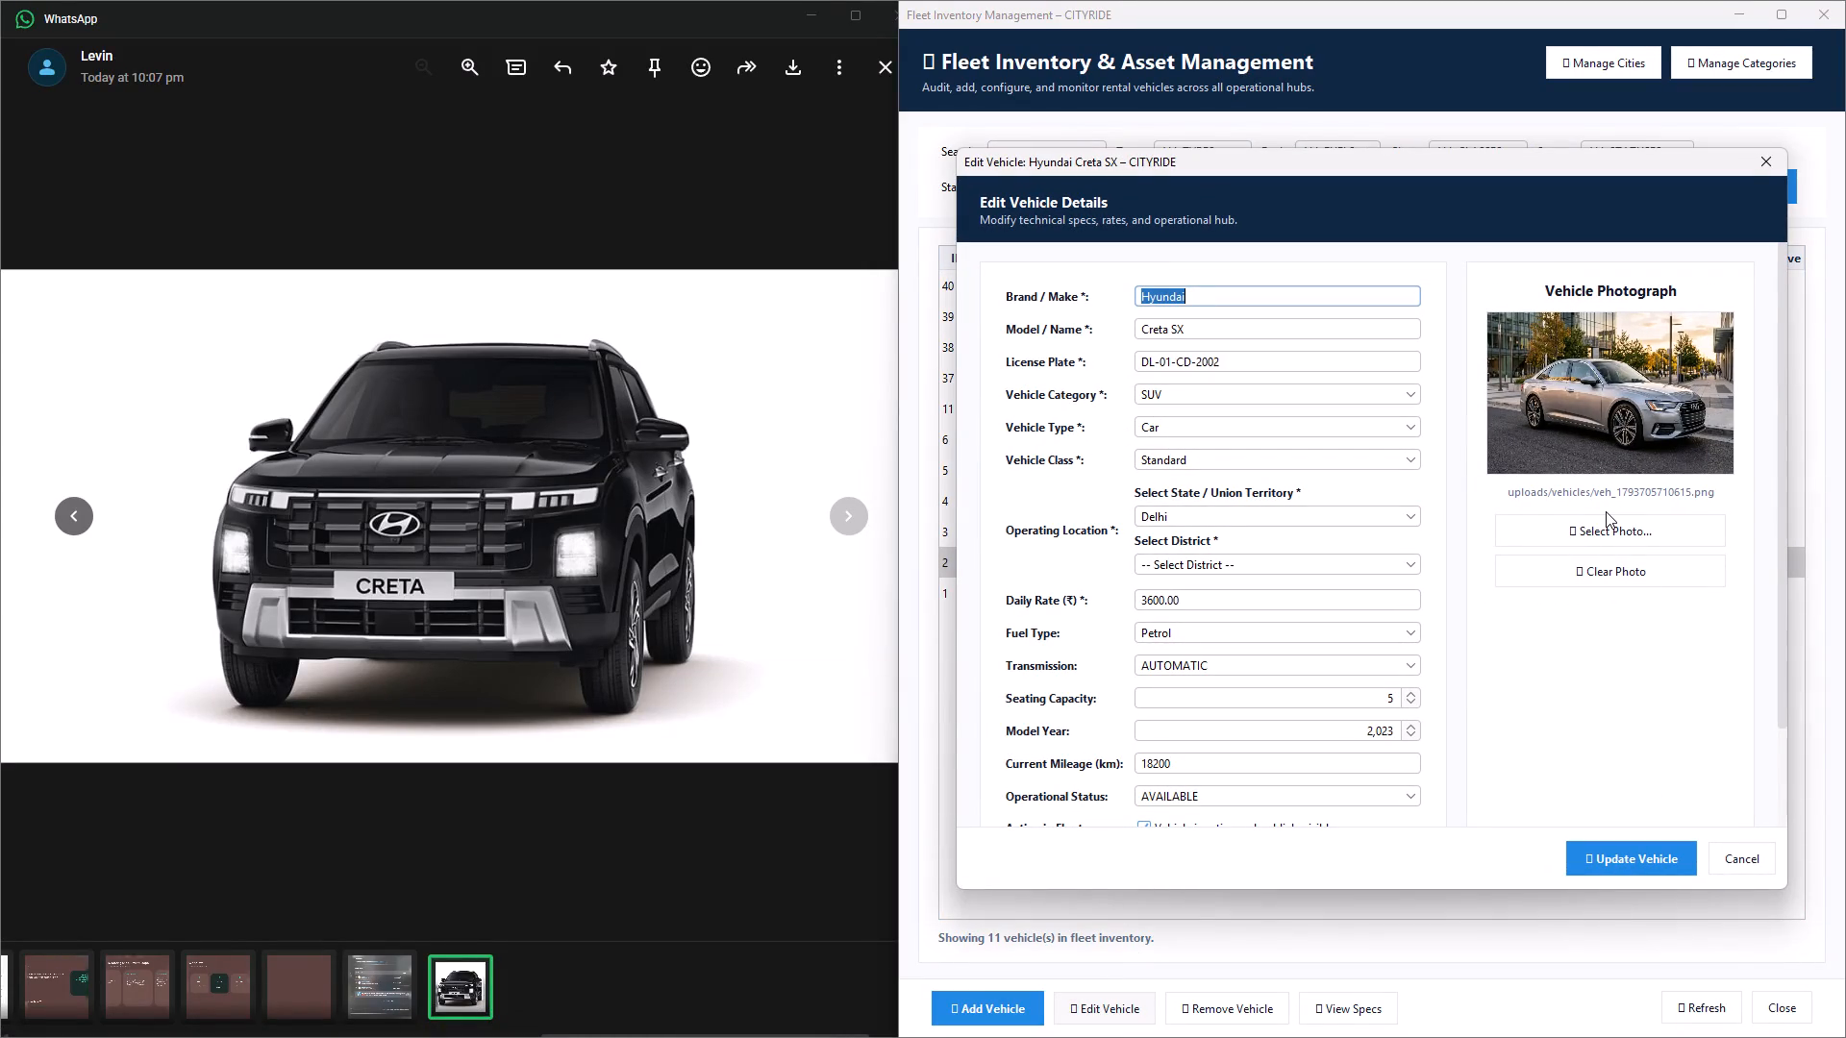
Replace the Hyundai Creta SX's vehicle photograph with CRETASX.jpeg from the javaproject folder.
{"action": "left_click", "coordinate": [1606, 535]}
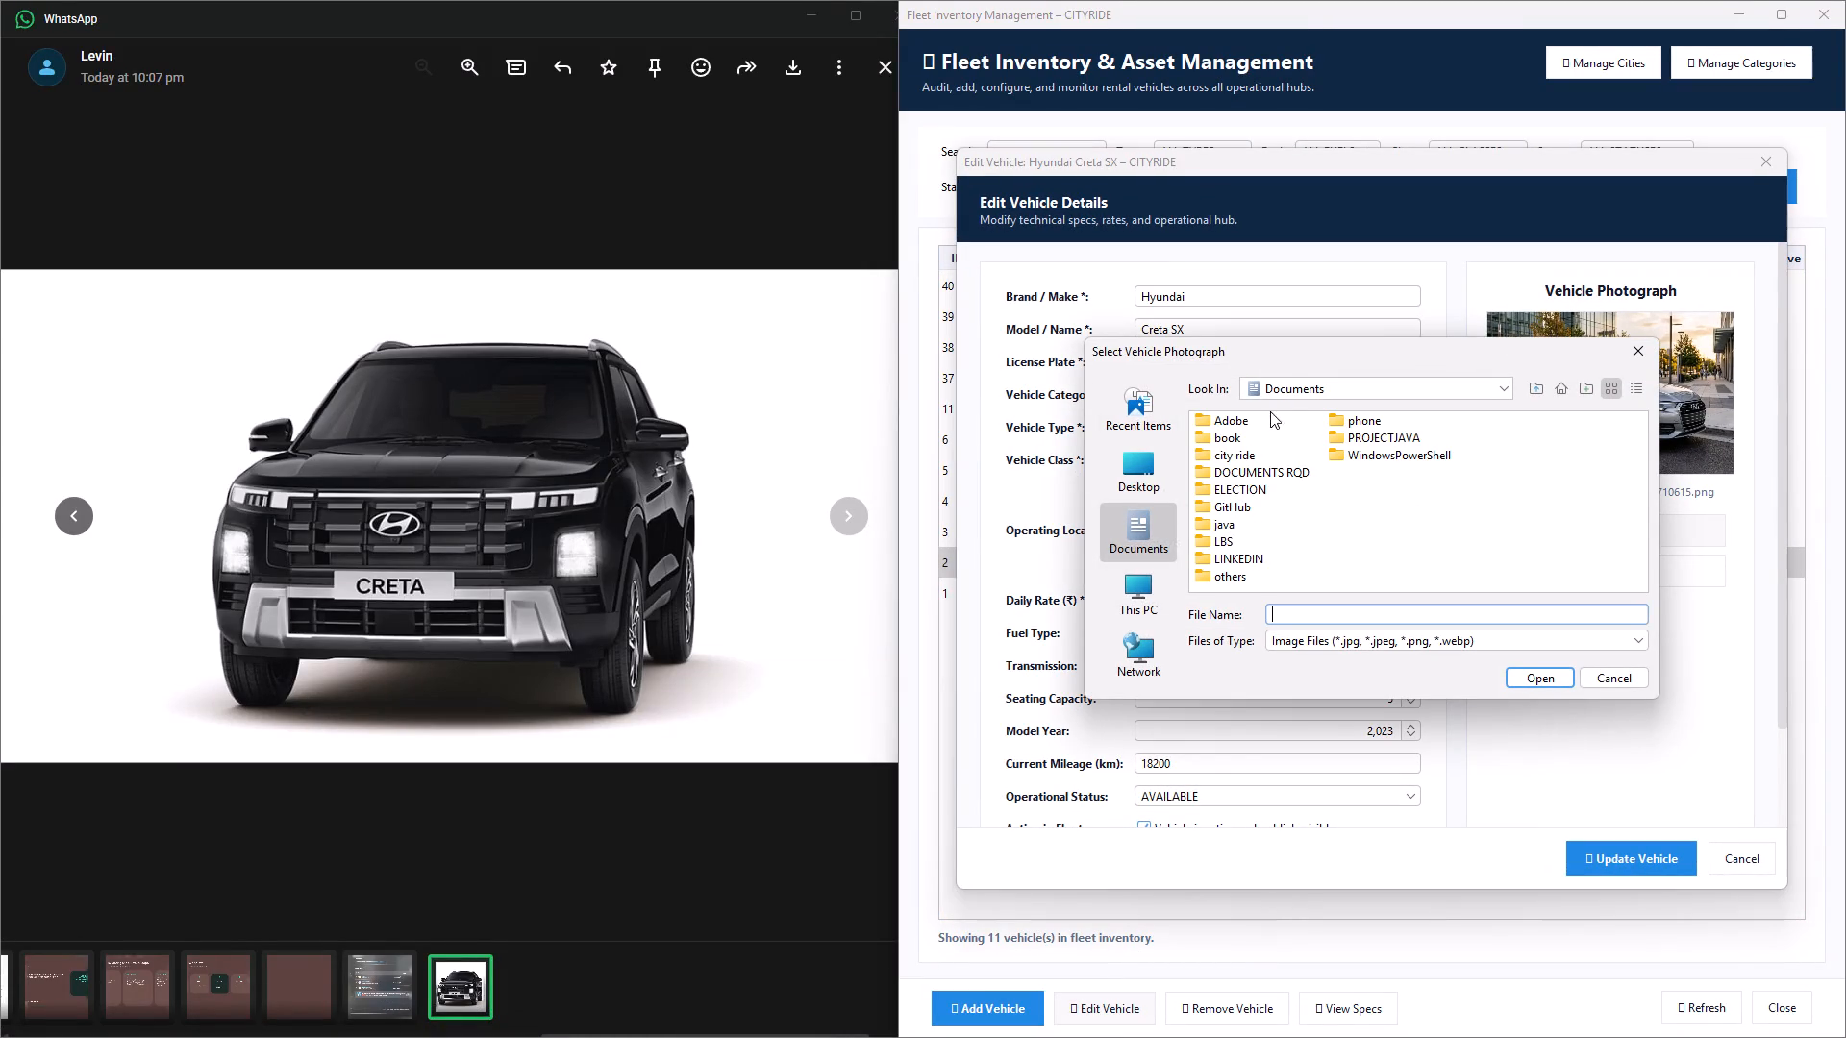
{"action": "left_click", "coordinate": [1159, 473]}
{"action": "double_click", "coordinate": [1254, 470]}
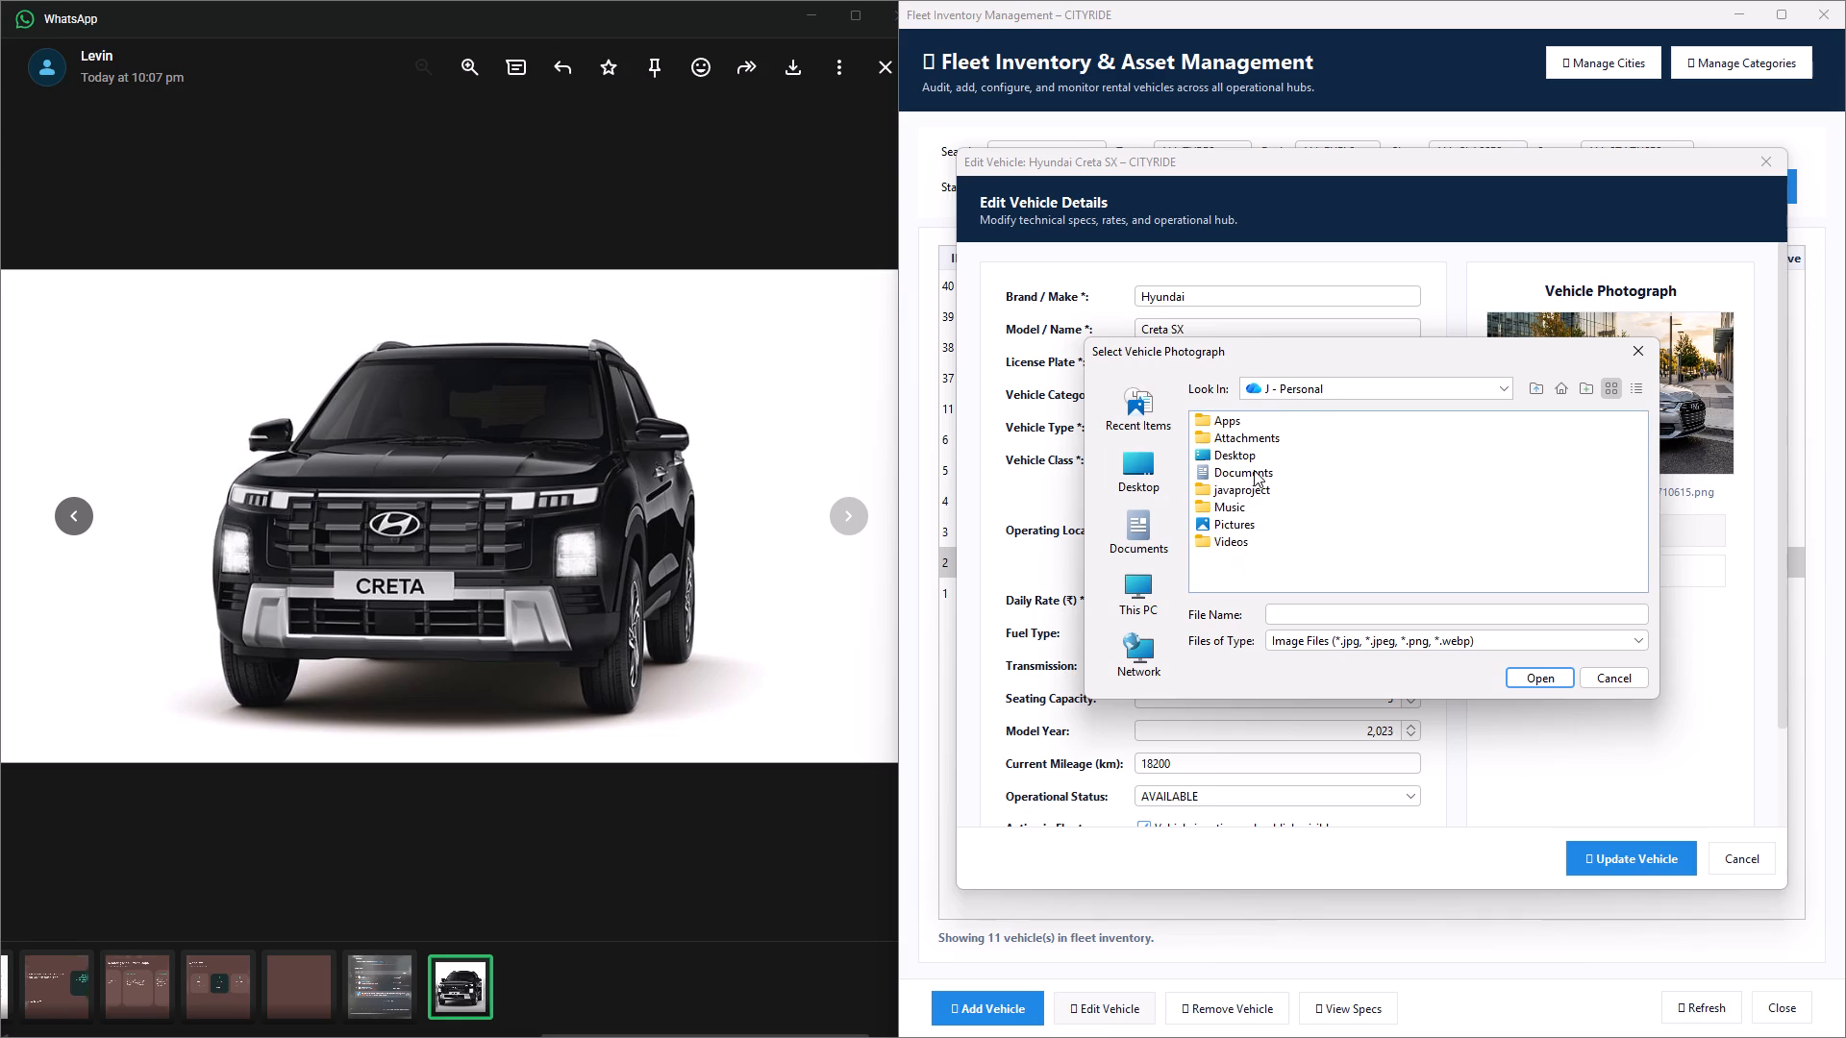
{"action": "double_click", "coordinate": [1253, 485]}
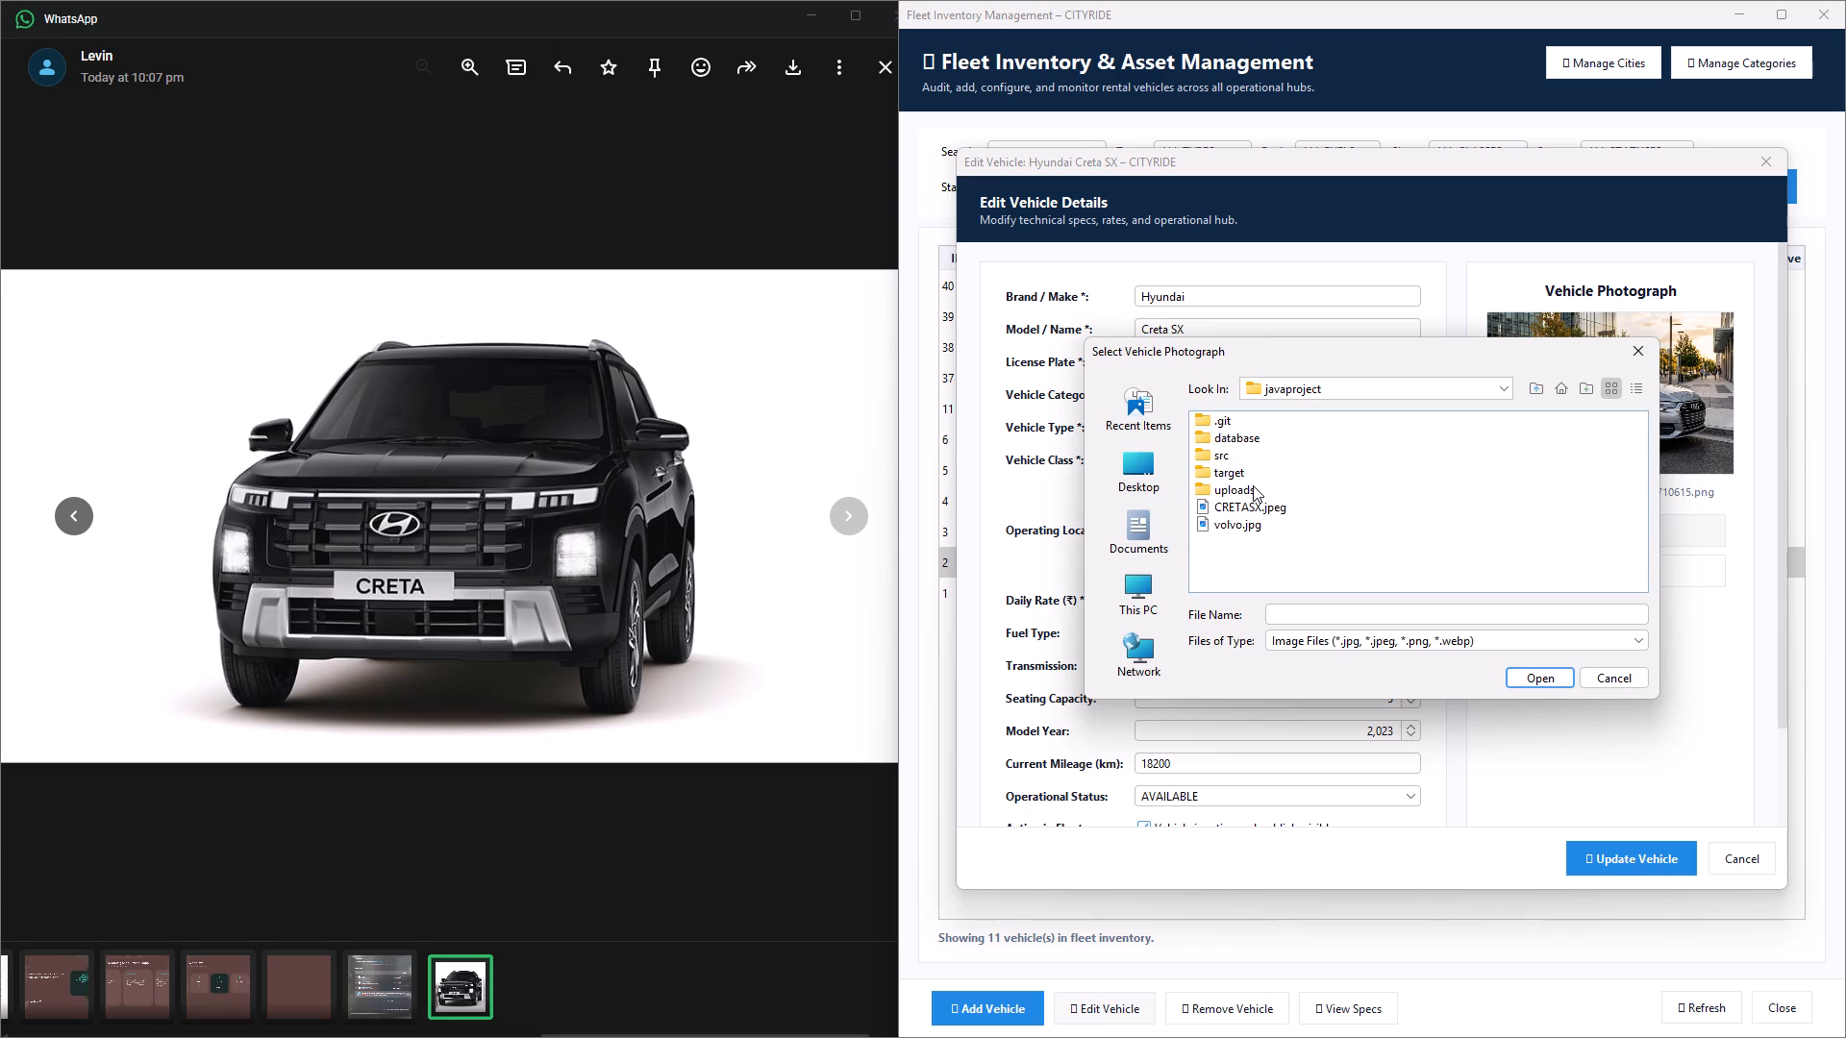
{"action": "left_click", "coordinate": [1253, 507]}
{"action": "left_click", "coordinate": [1525, 680]}
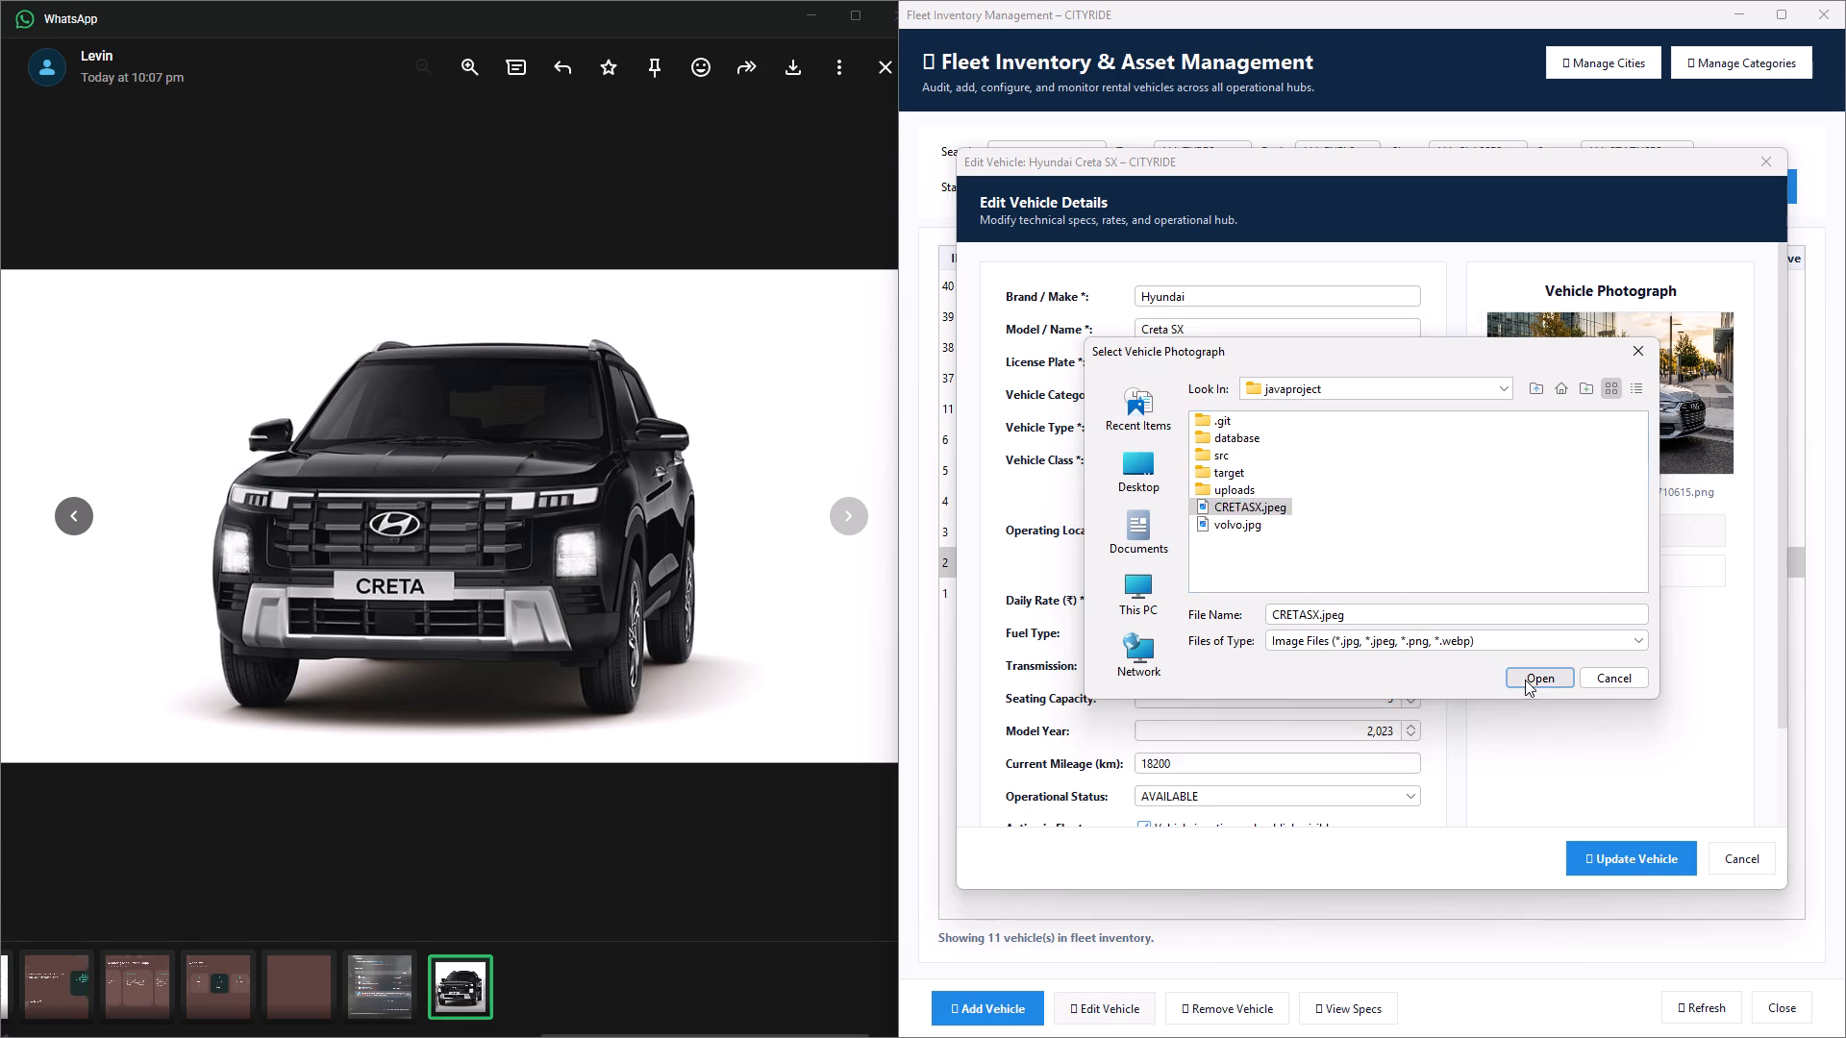
{"action": "left_click", "coordinate": [1495, 556]}
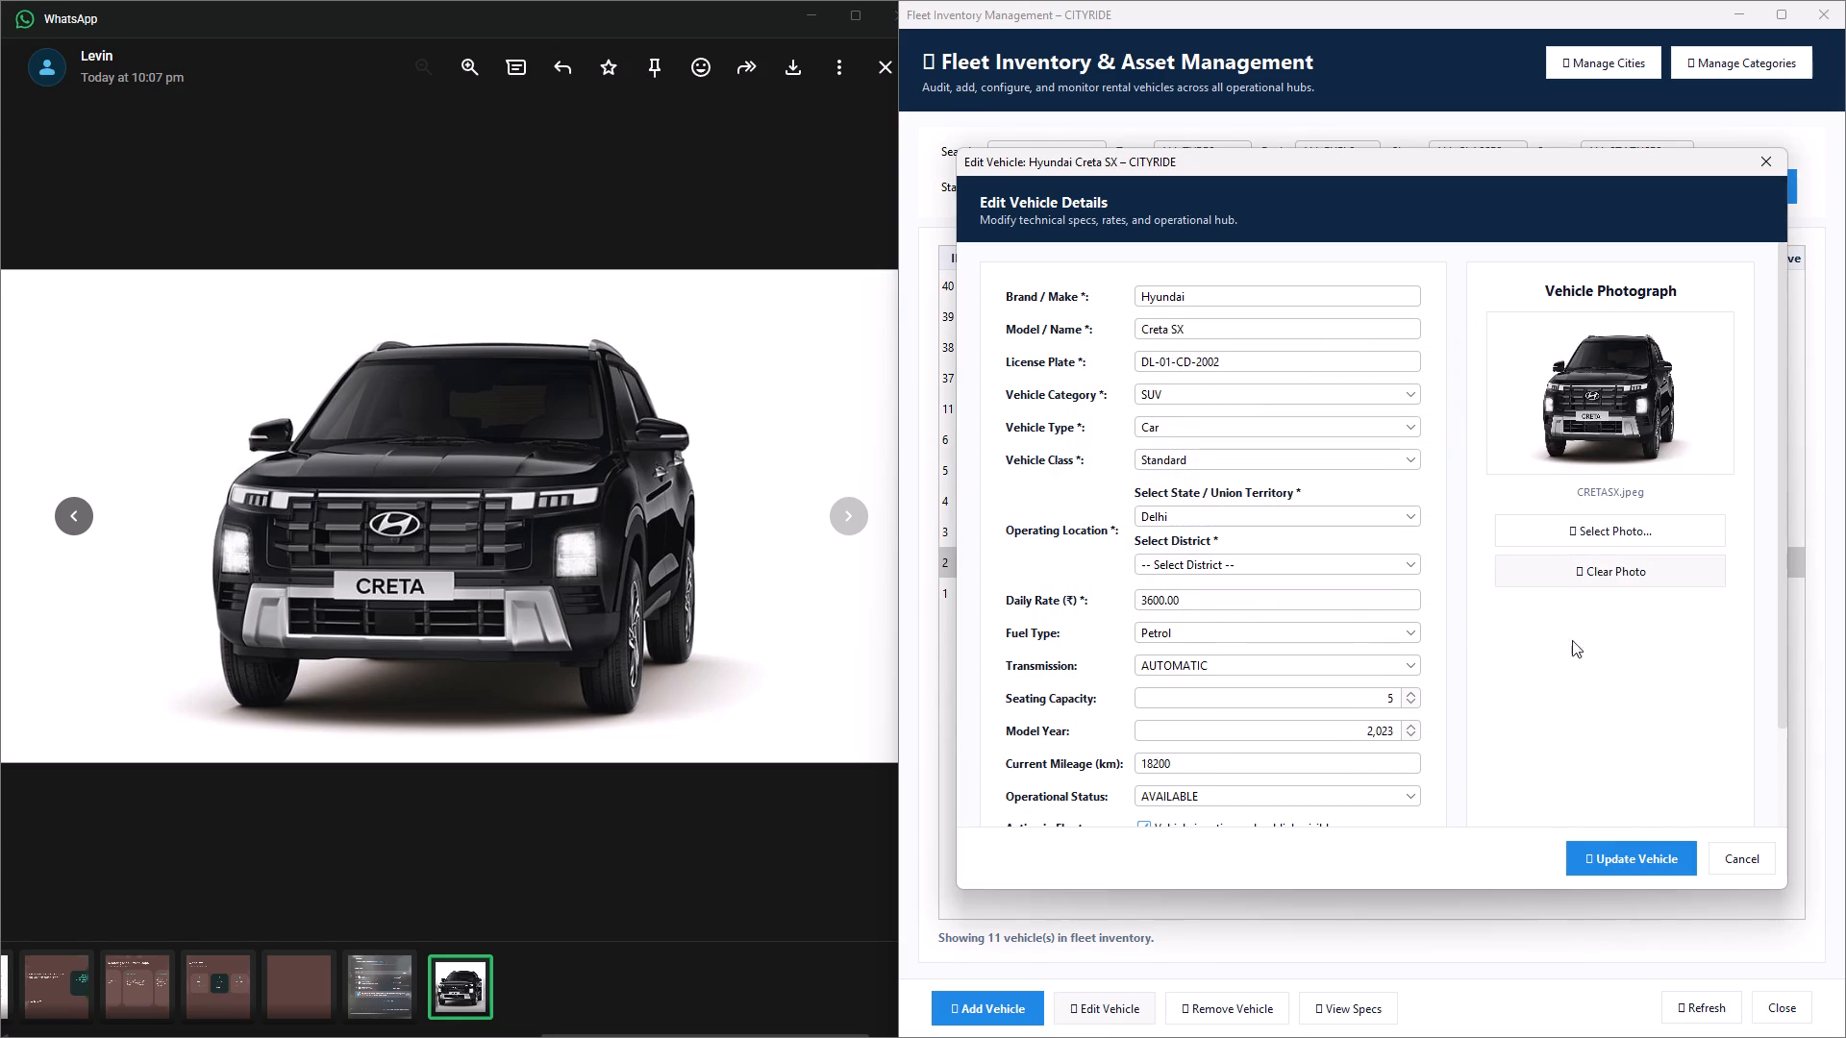
Set the Hyundai Creta SX's operating district to Shahdara in Delhi and save the vehicle update.
{"action": "left_click", "coordinate": [1618, 852]}
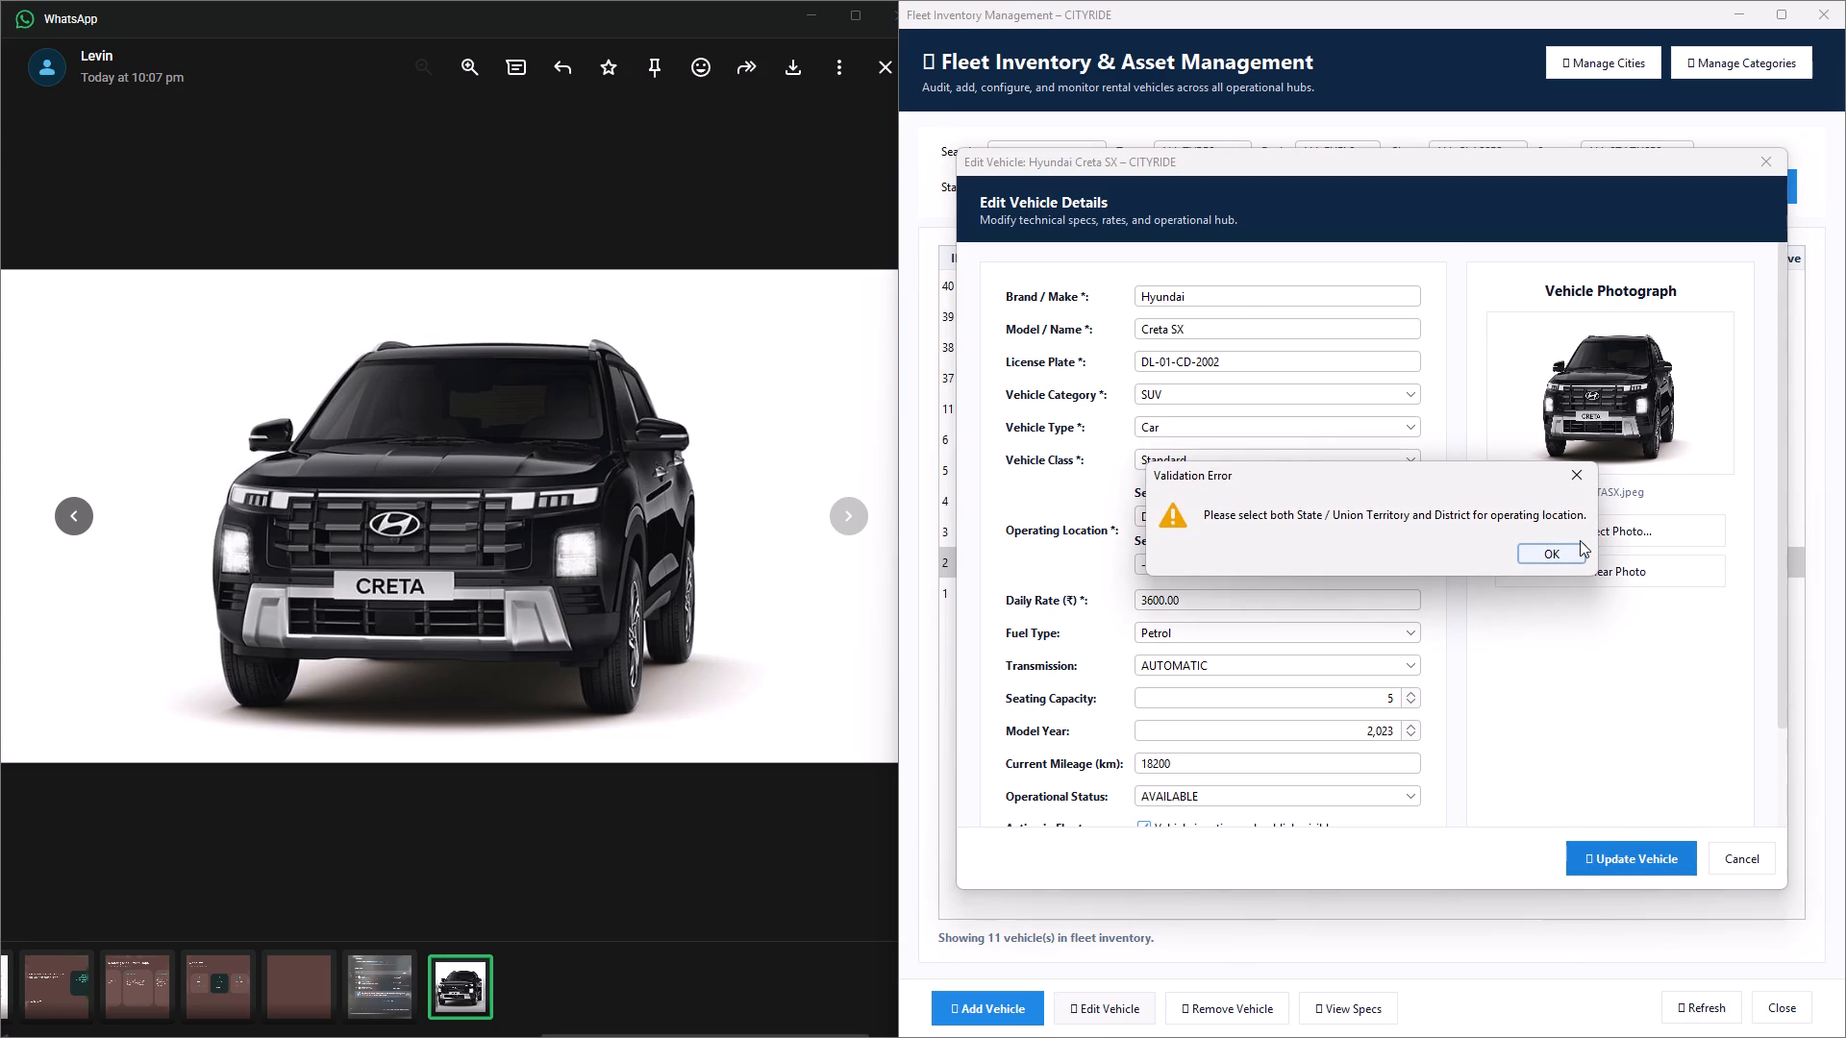
{"action": "left_click", "coordinate": [1553, 556]}
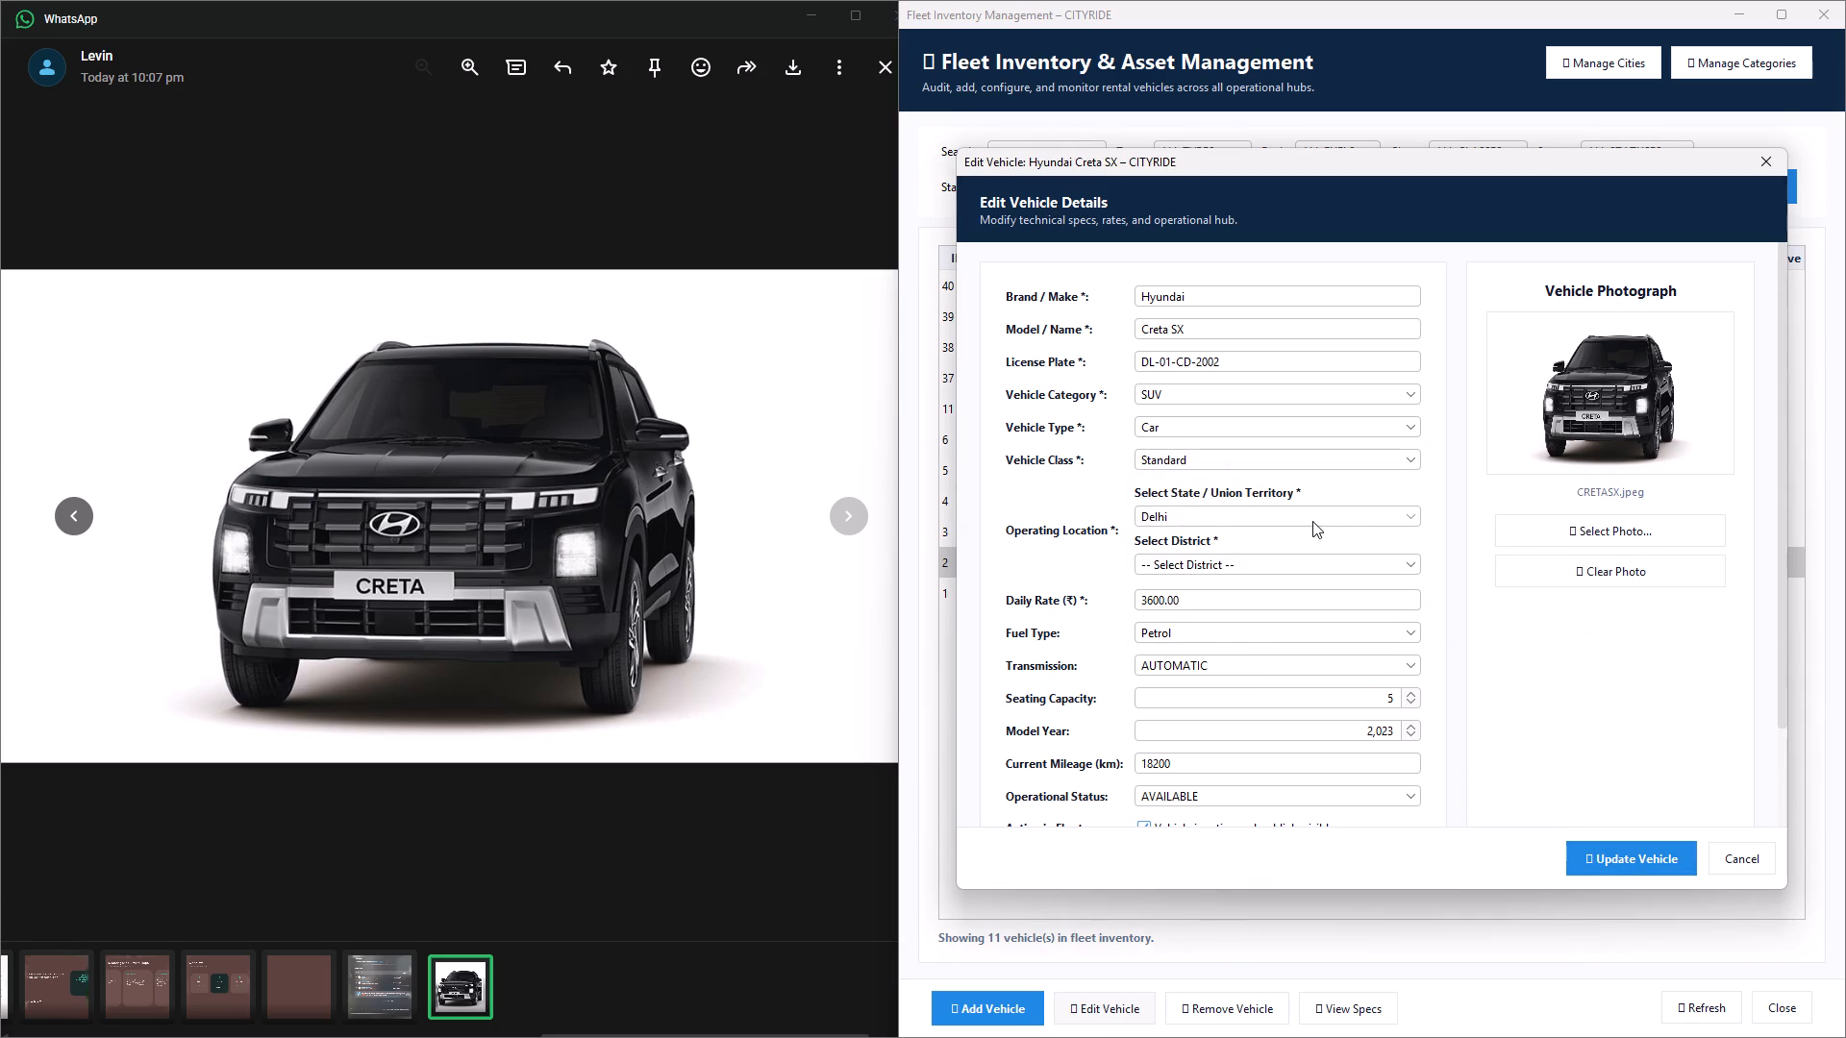
{"action": "left_click", "coordinate": [1310, 567]}
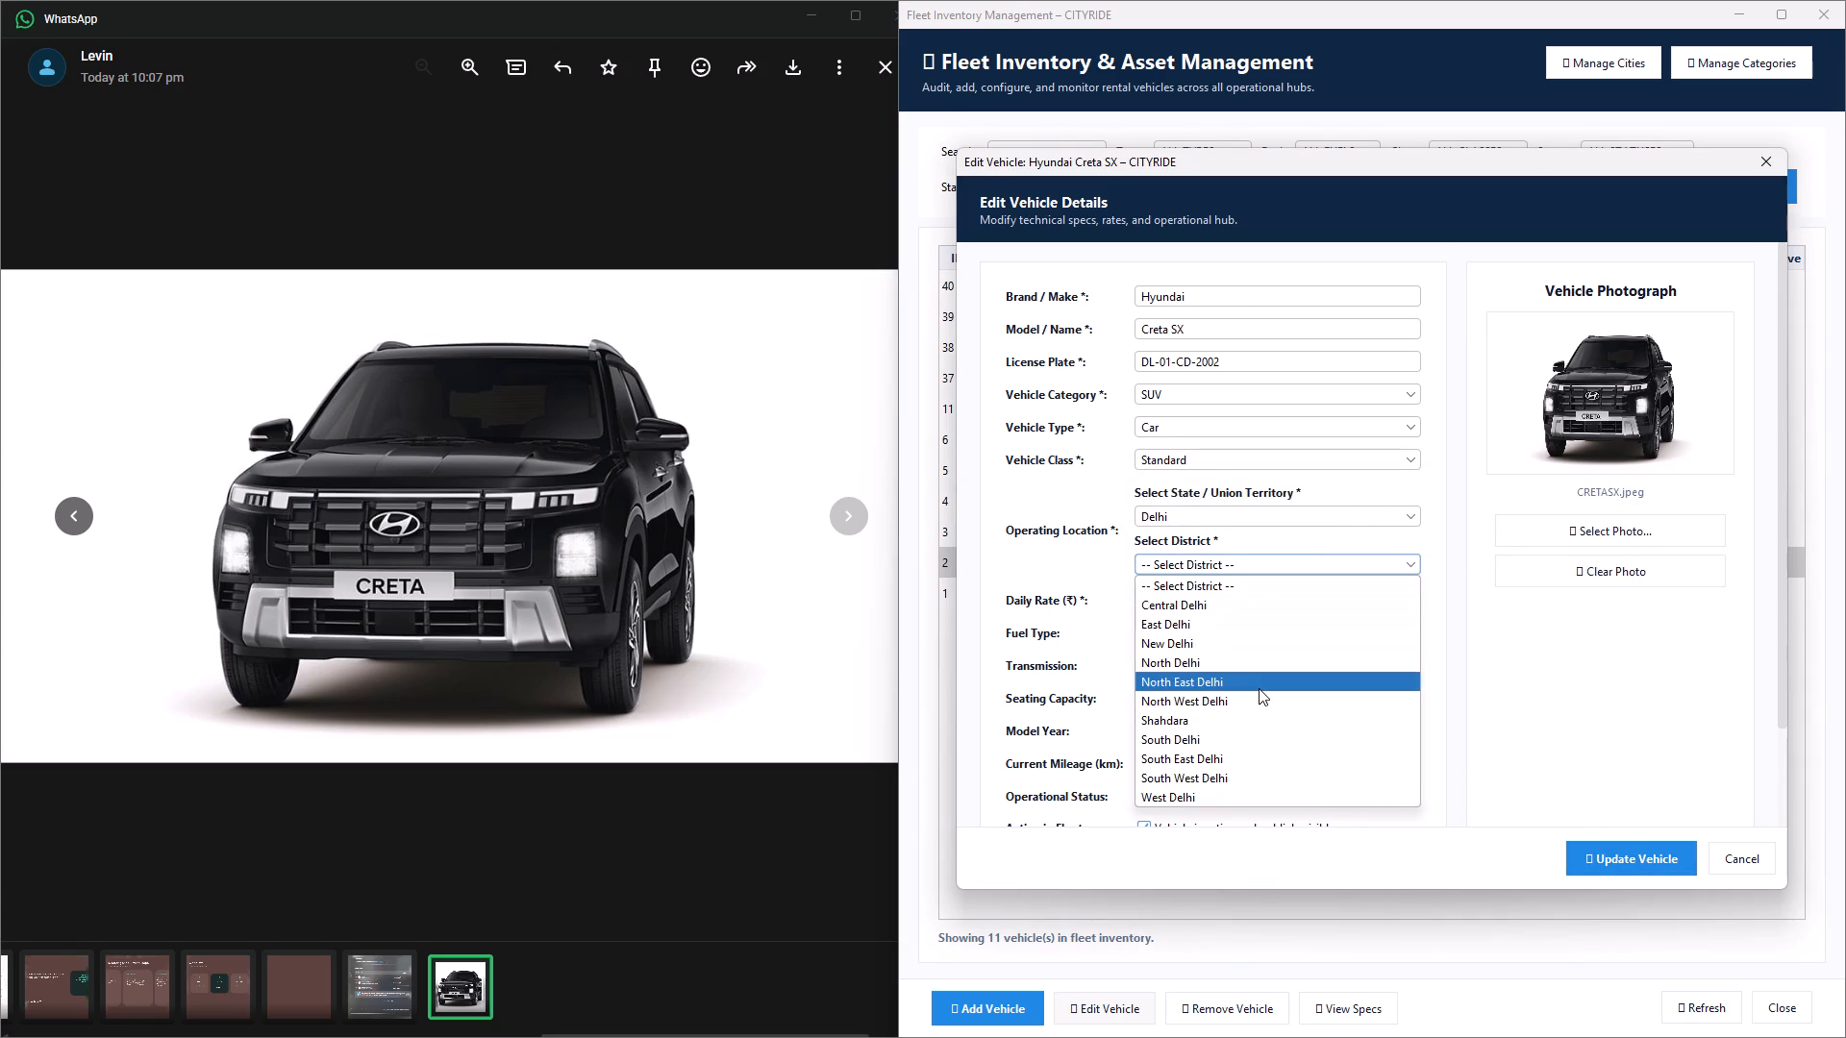
{"action": "left_click", "coordinate": [1251, 719]}
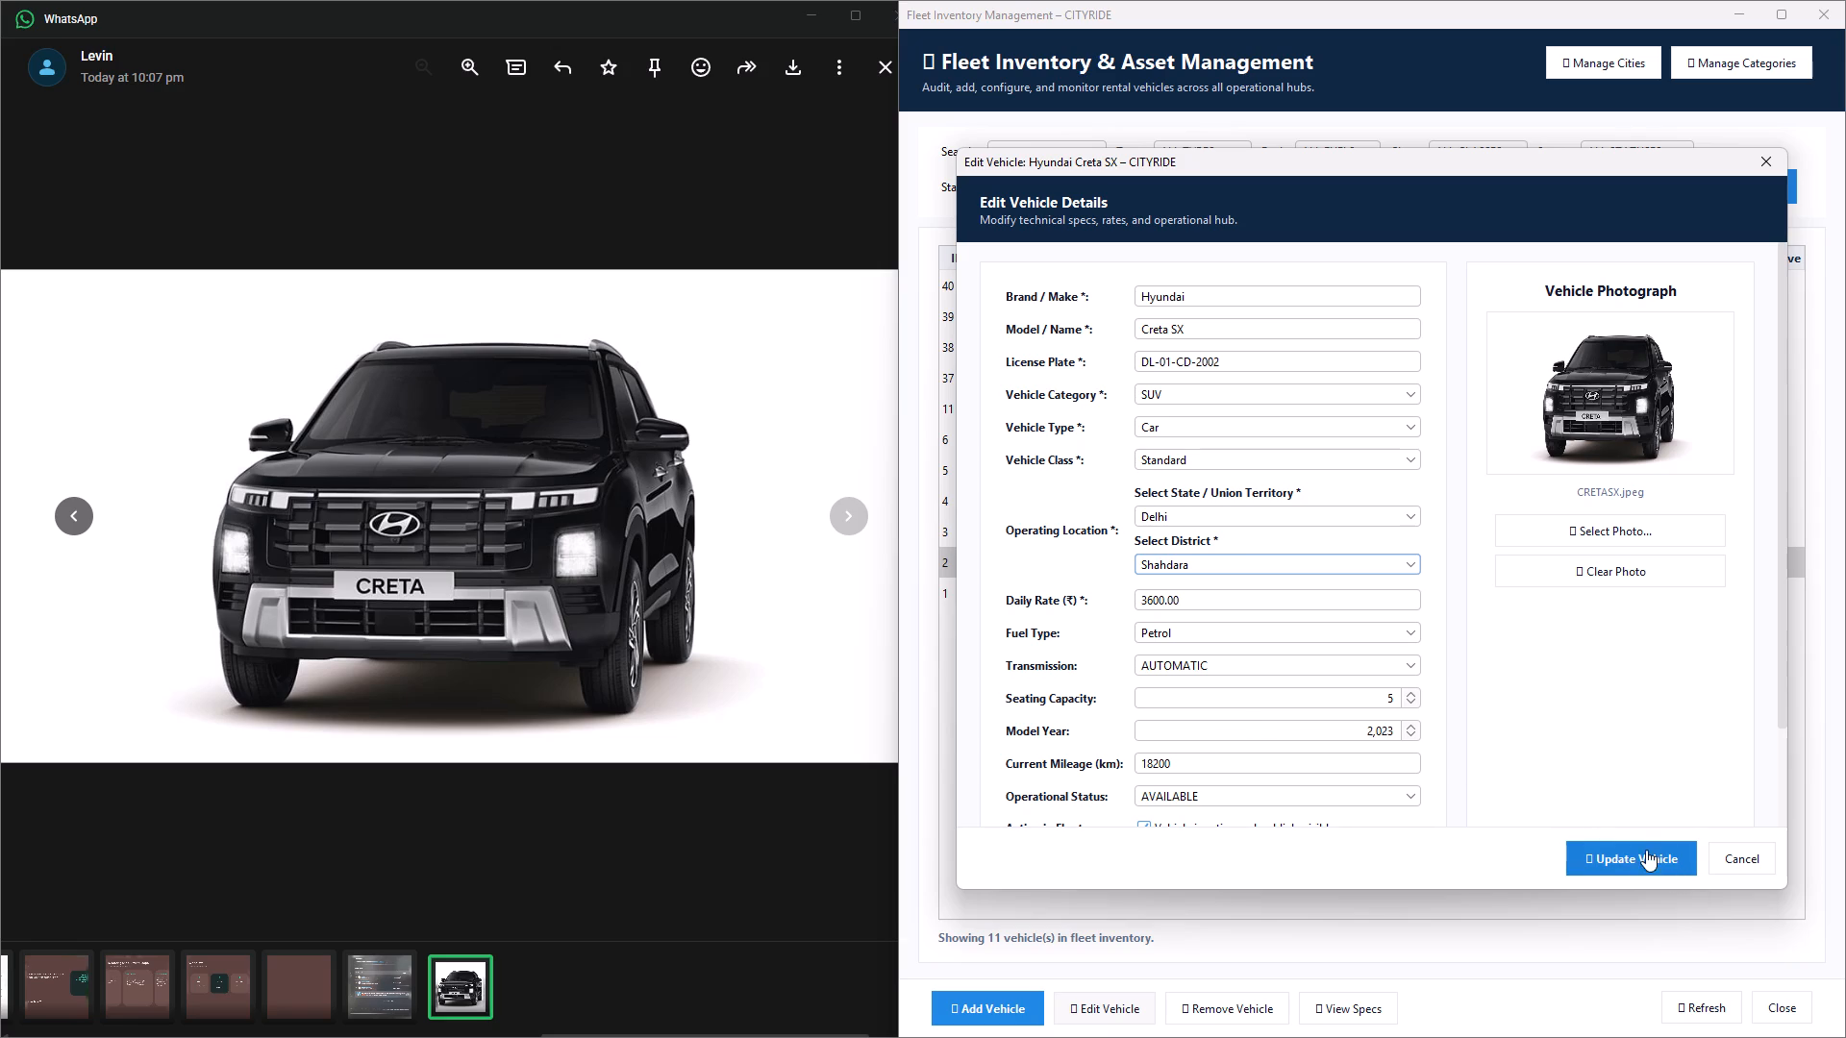
{"action": "left_click", "coordinate": [1646, 850]}
{"action": "left_click", "coordinate": [1469, 555]}
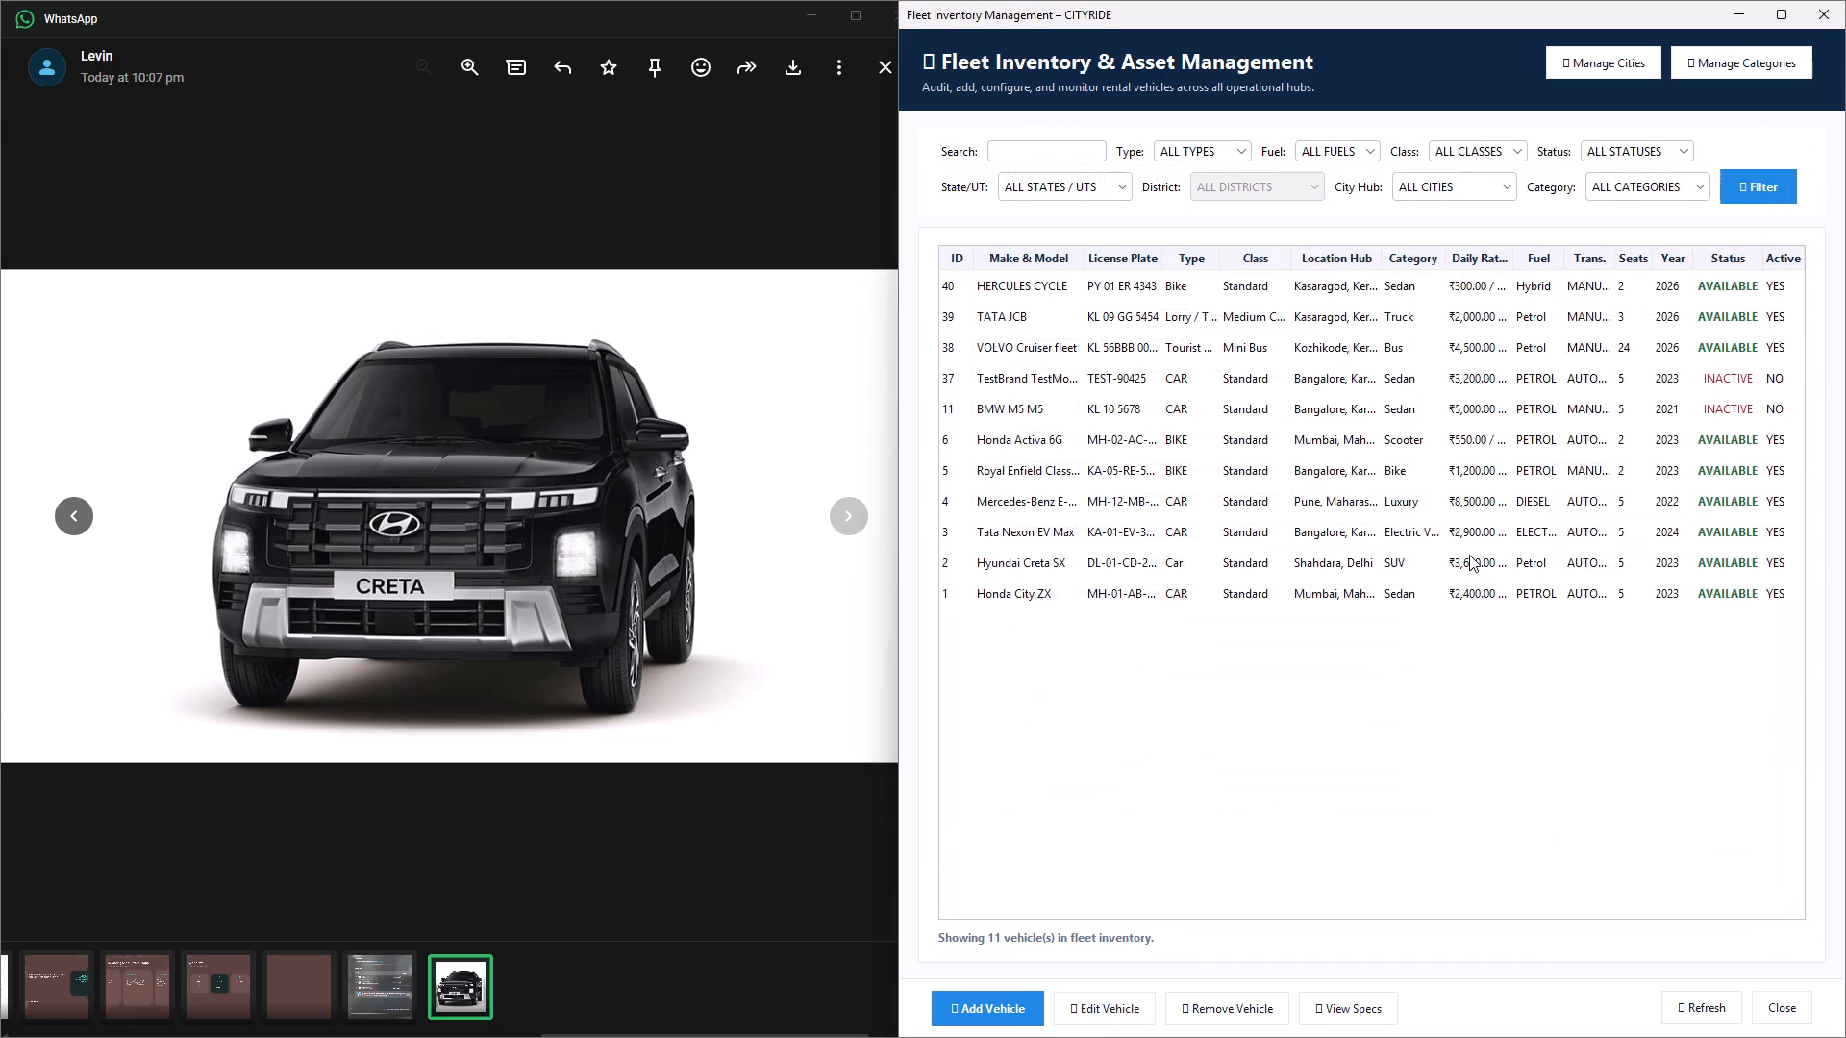
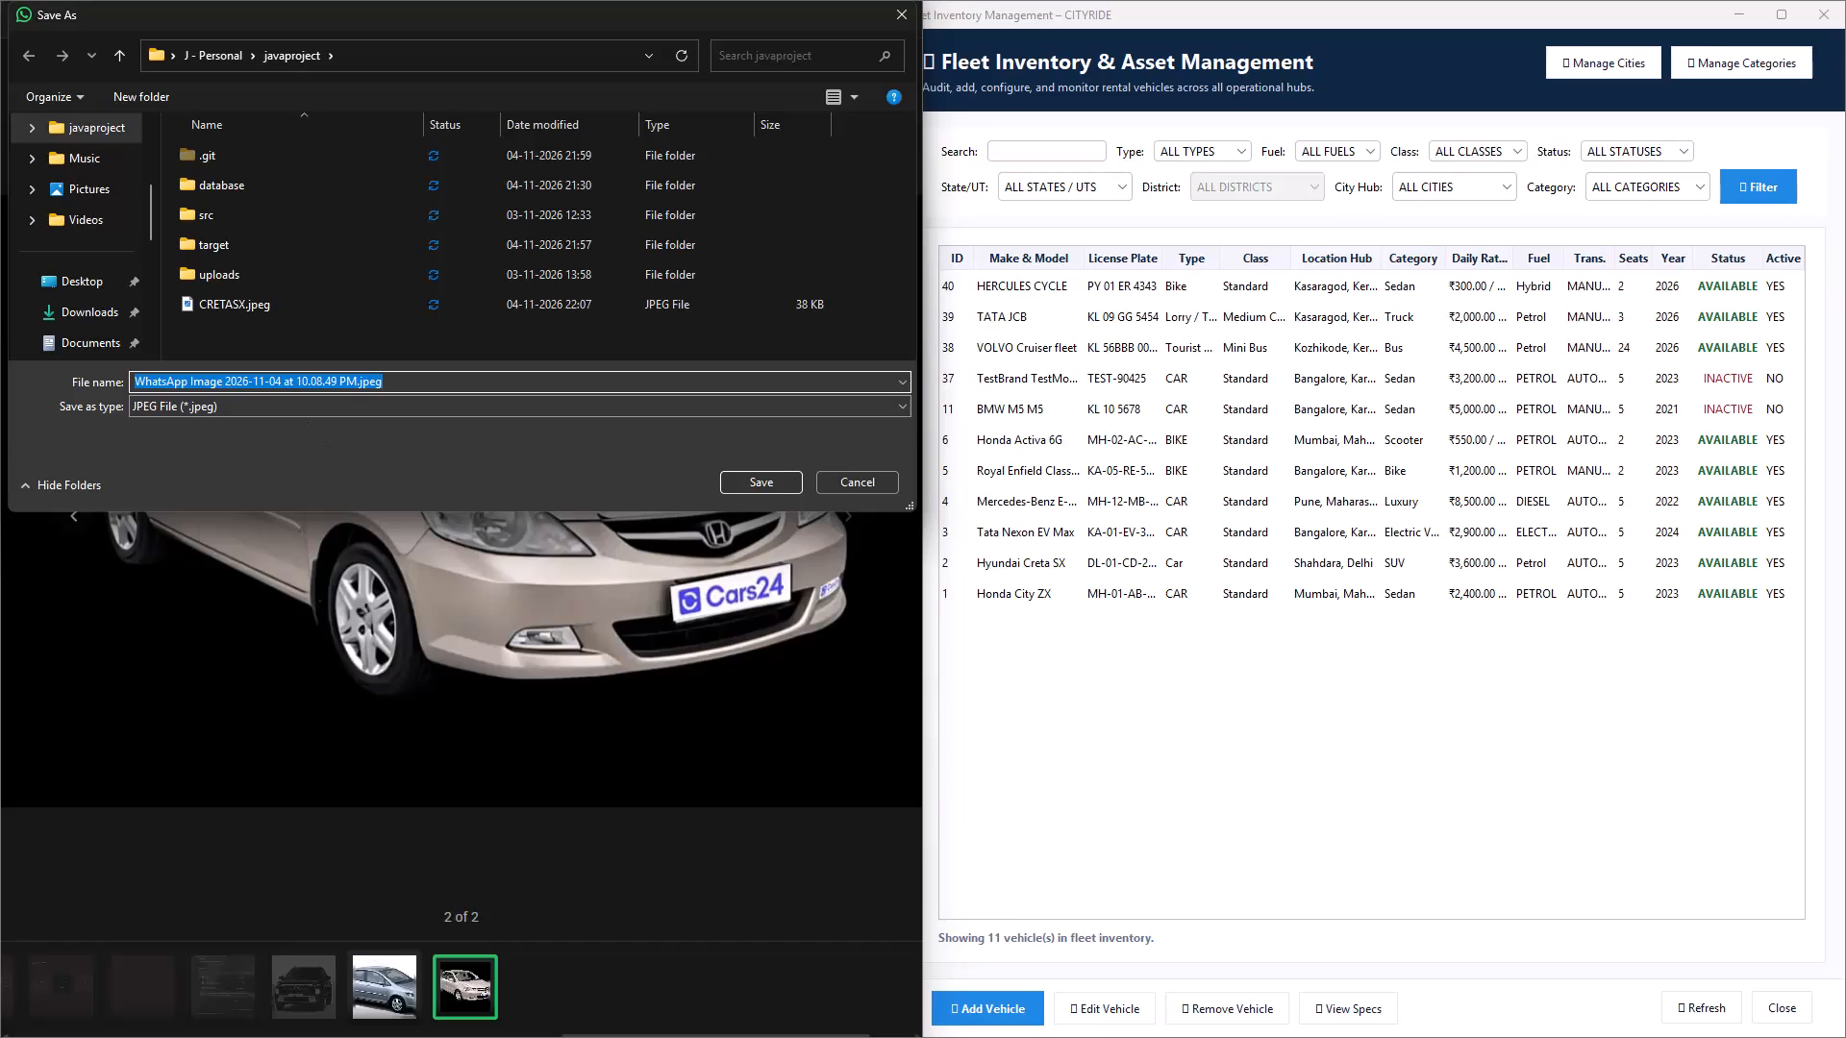
Name the Honda City photo CITYZX for saving as a JPEG file in the javaproject folder.
{"action": "type", "text": "CITYZX"}
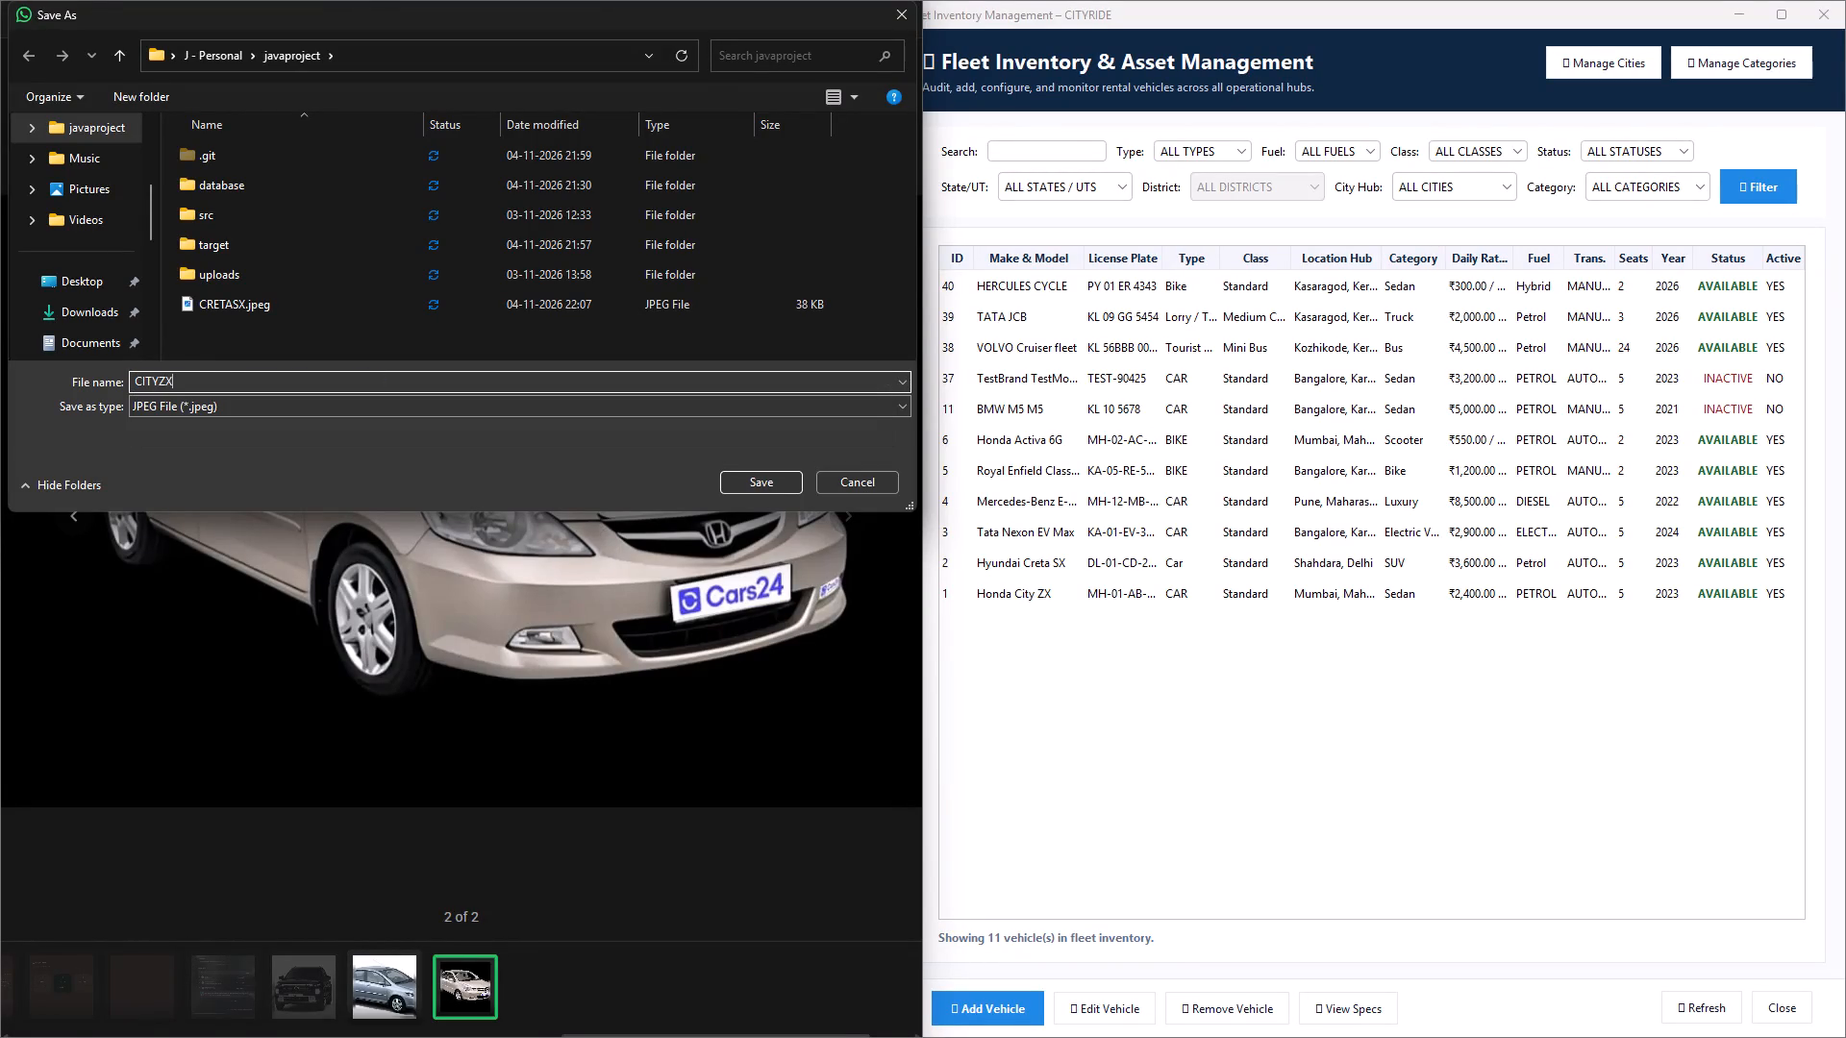
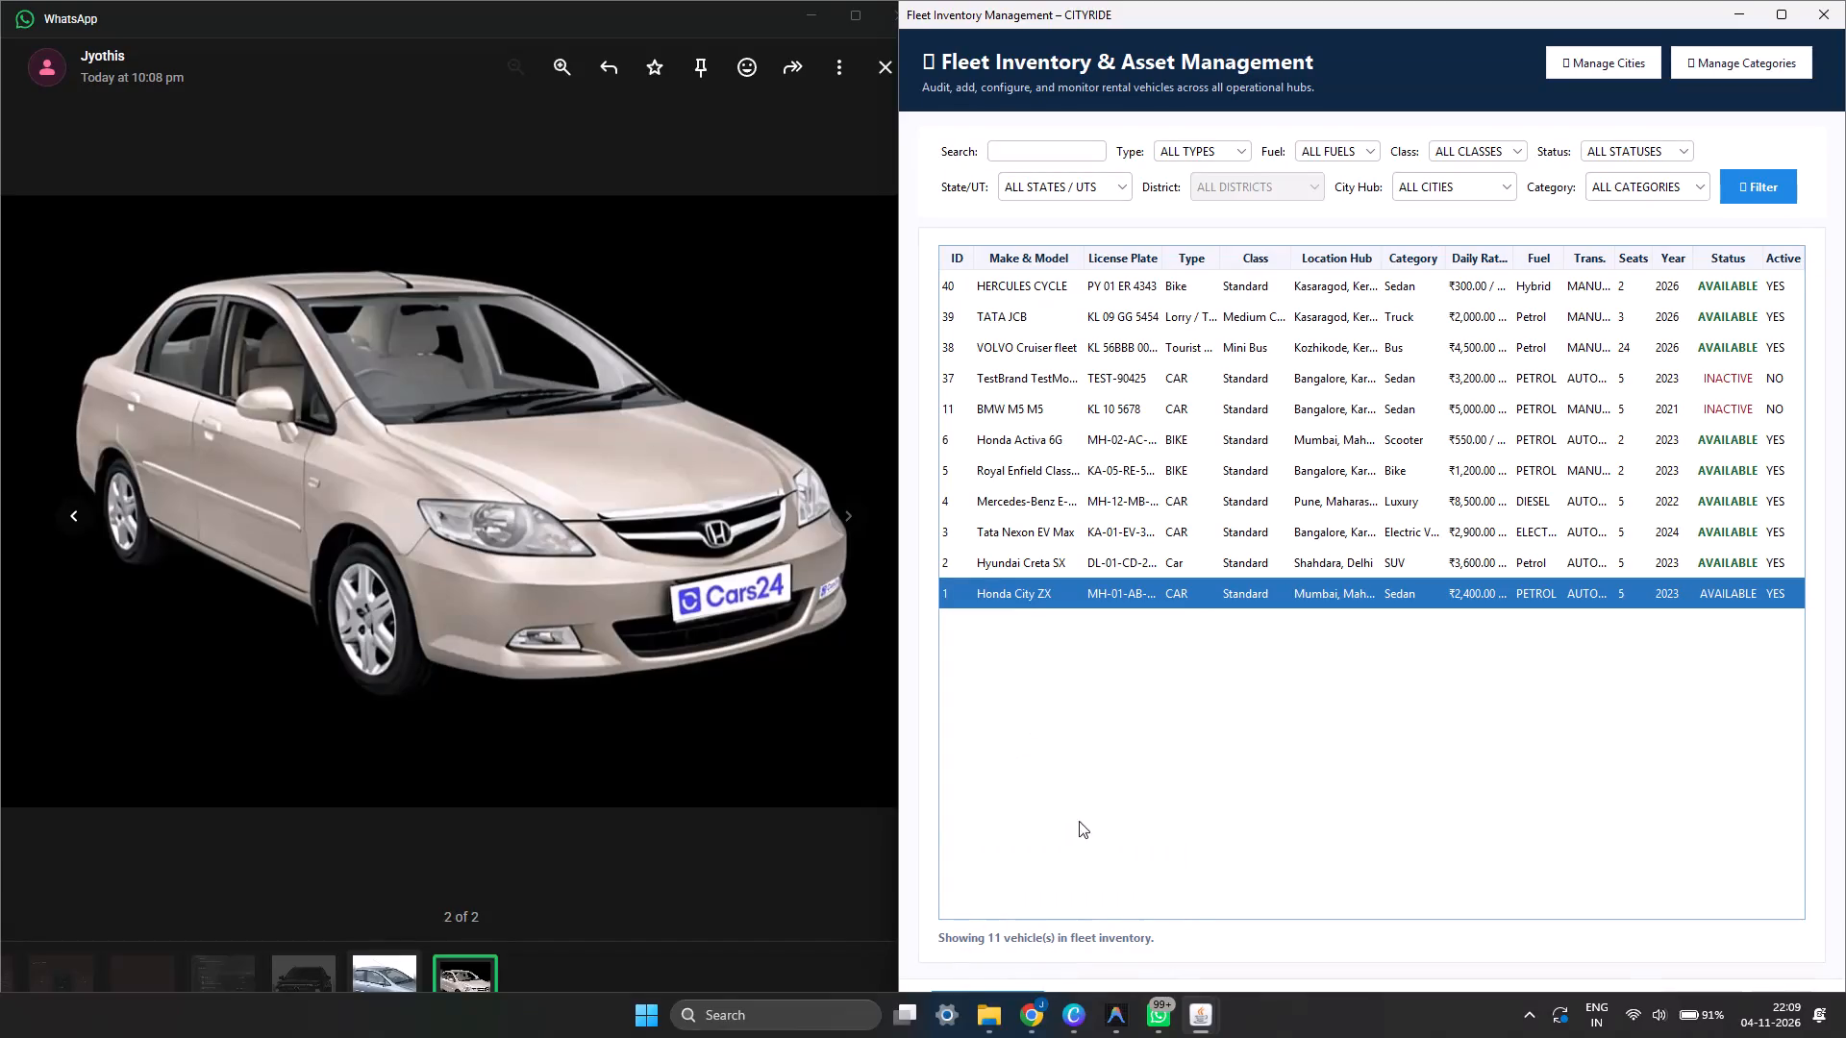
Open the Honda City ZX record for editing and attach CITYZX.jpeg from the javaproject folder as its vehicle photograph.
{"action": "left_click", "coordinate": [1092, 1008]}
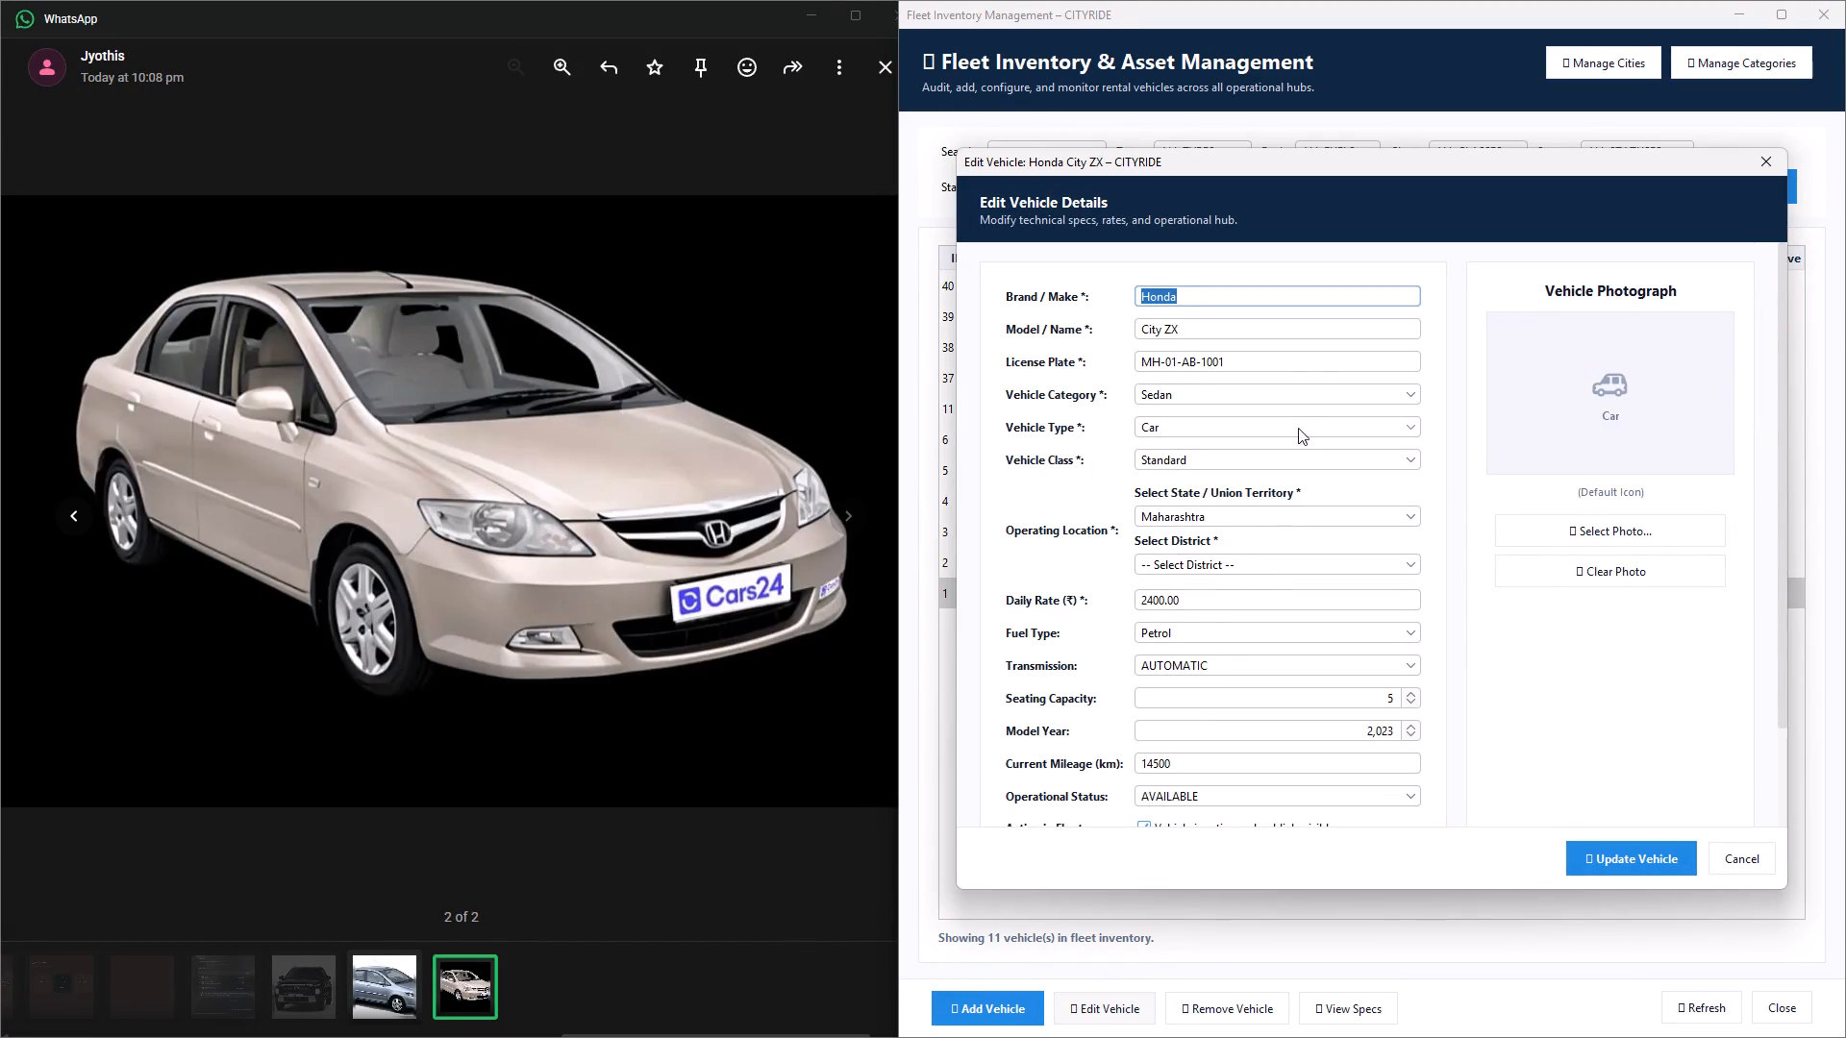
{"action": "left_click", "coordinate": [1657, 516]}
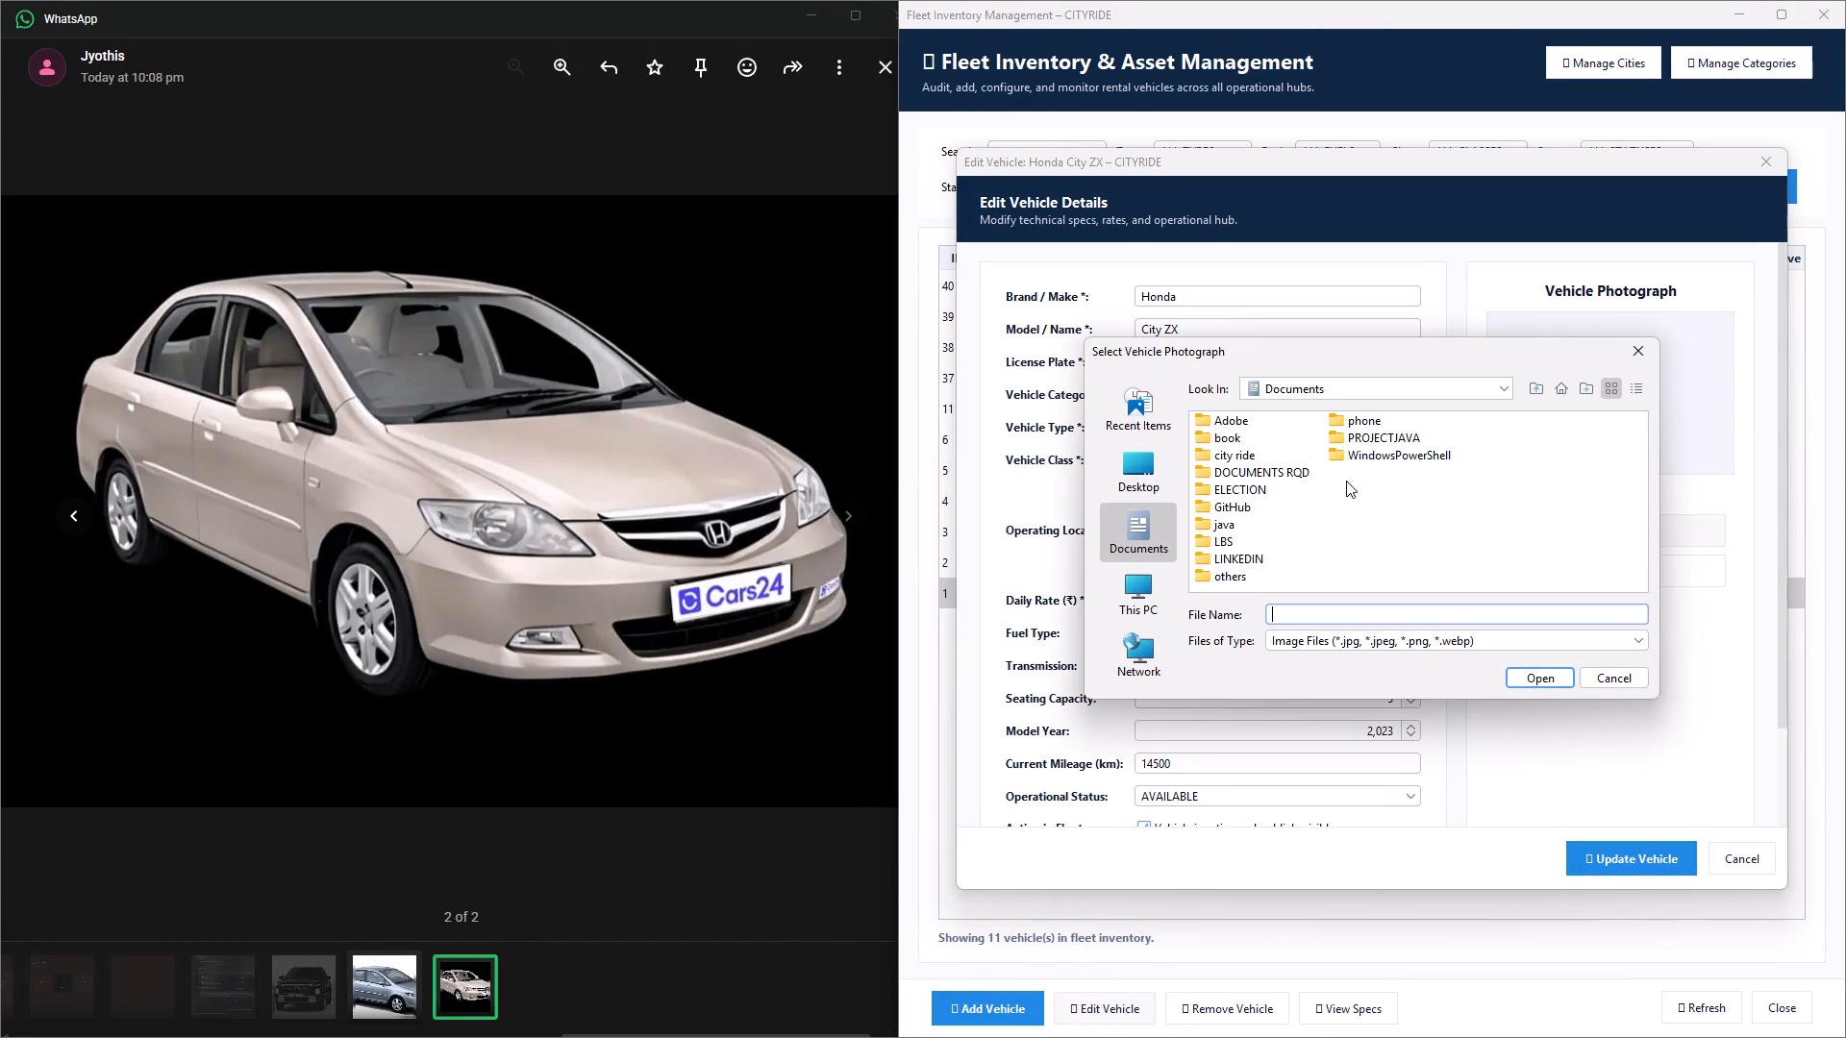
{"action": "left_click", "coordinate": [1154, 472]}
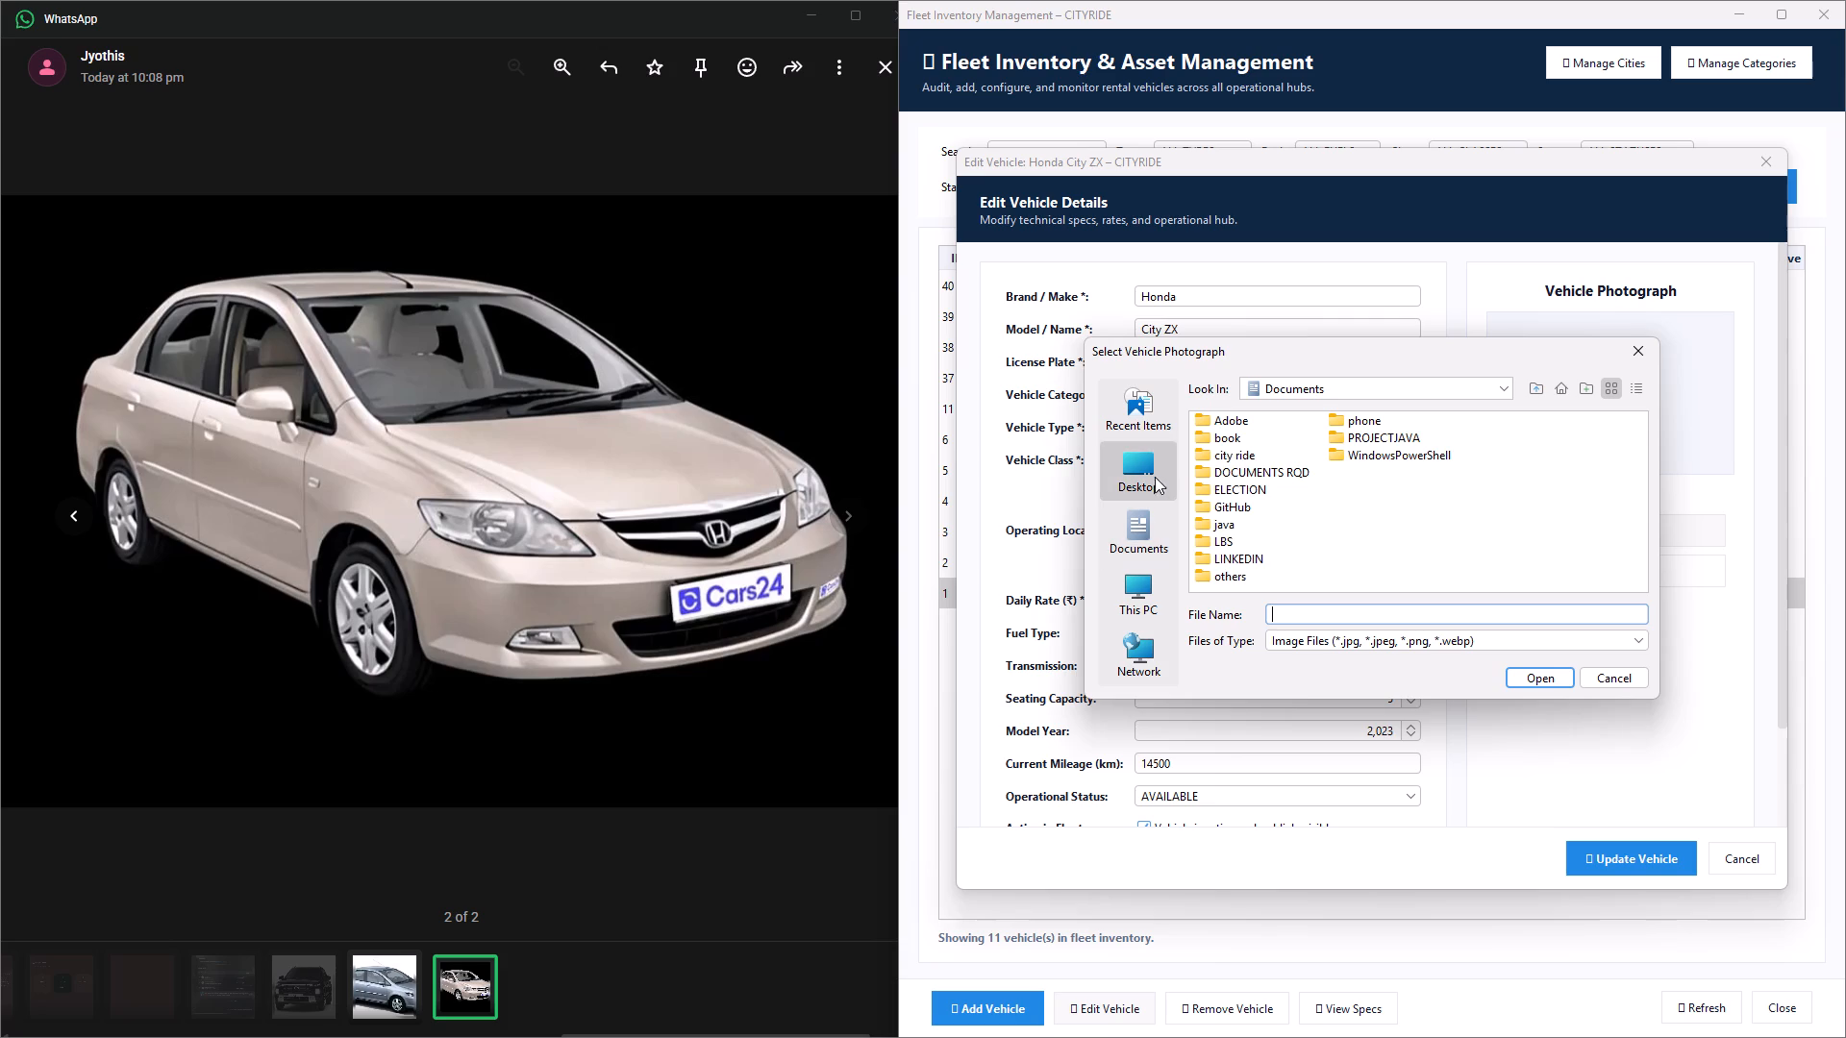
{"action": "double_click", "coordinate": [1254, 474]}
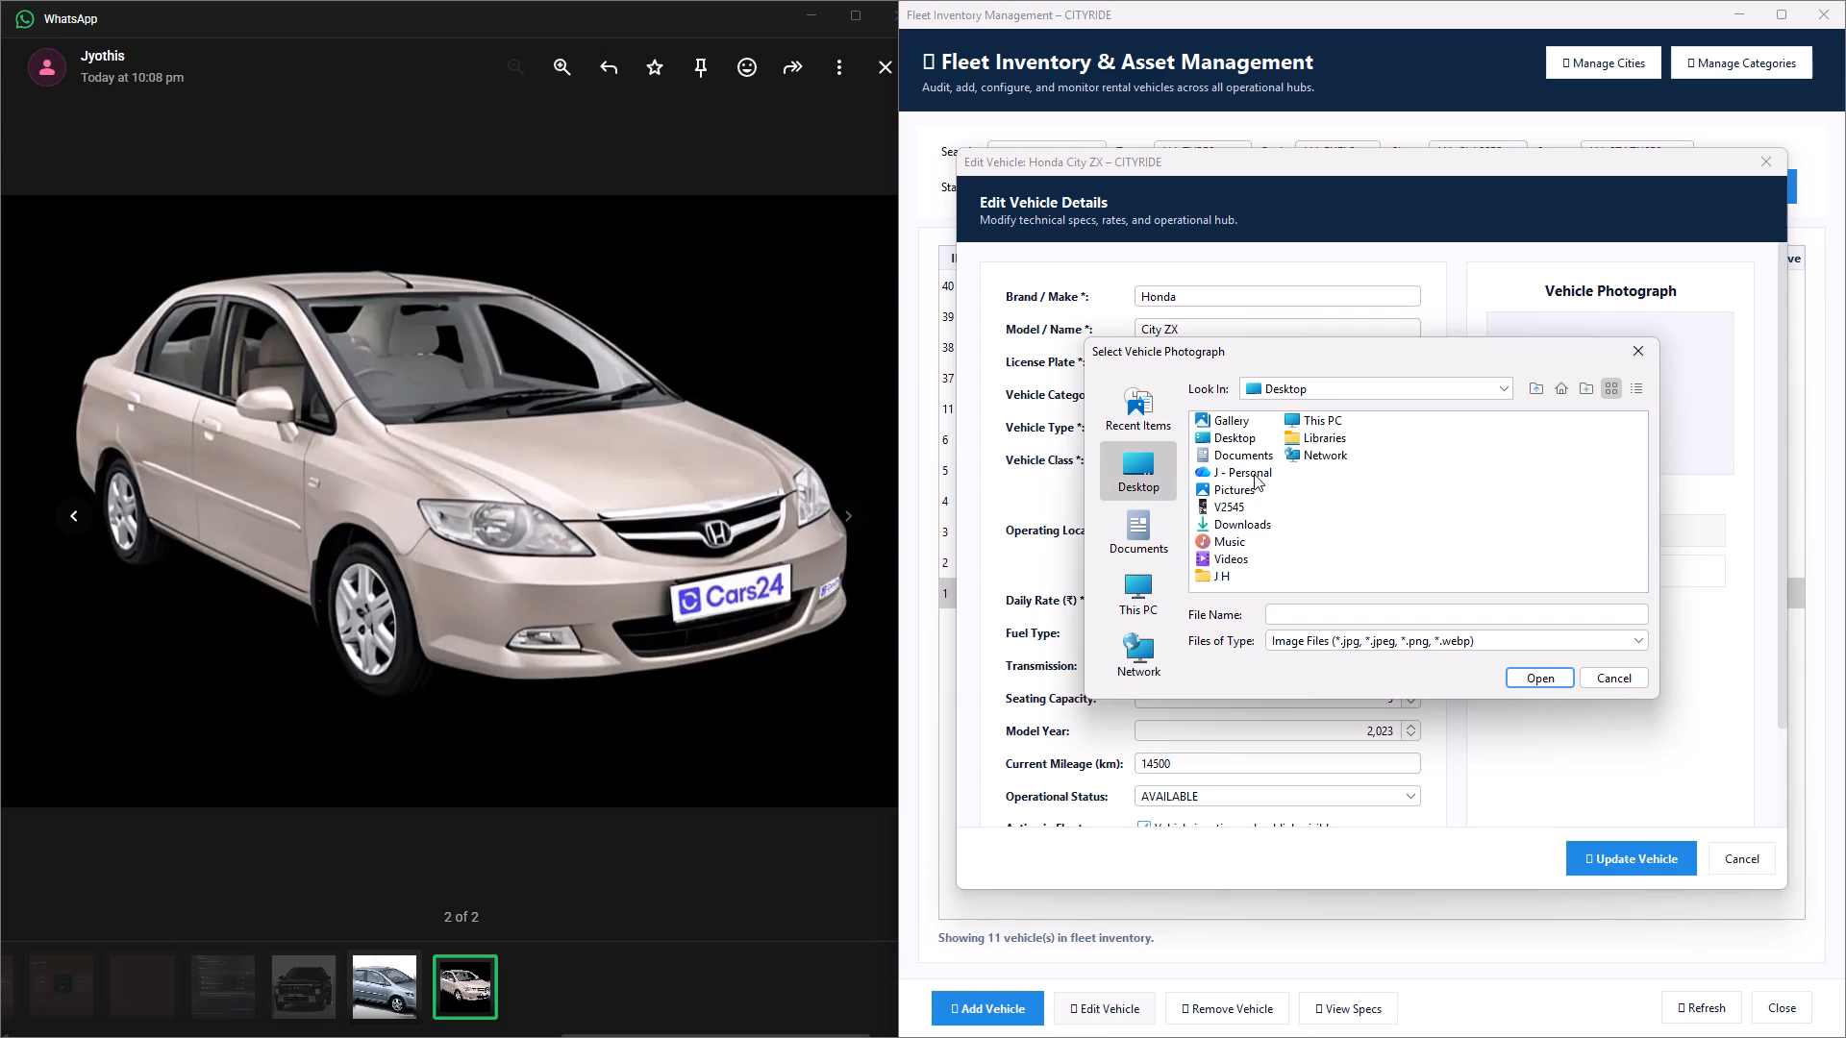
{"action": "double_click", "coordinate": [1254, 486]}
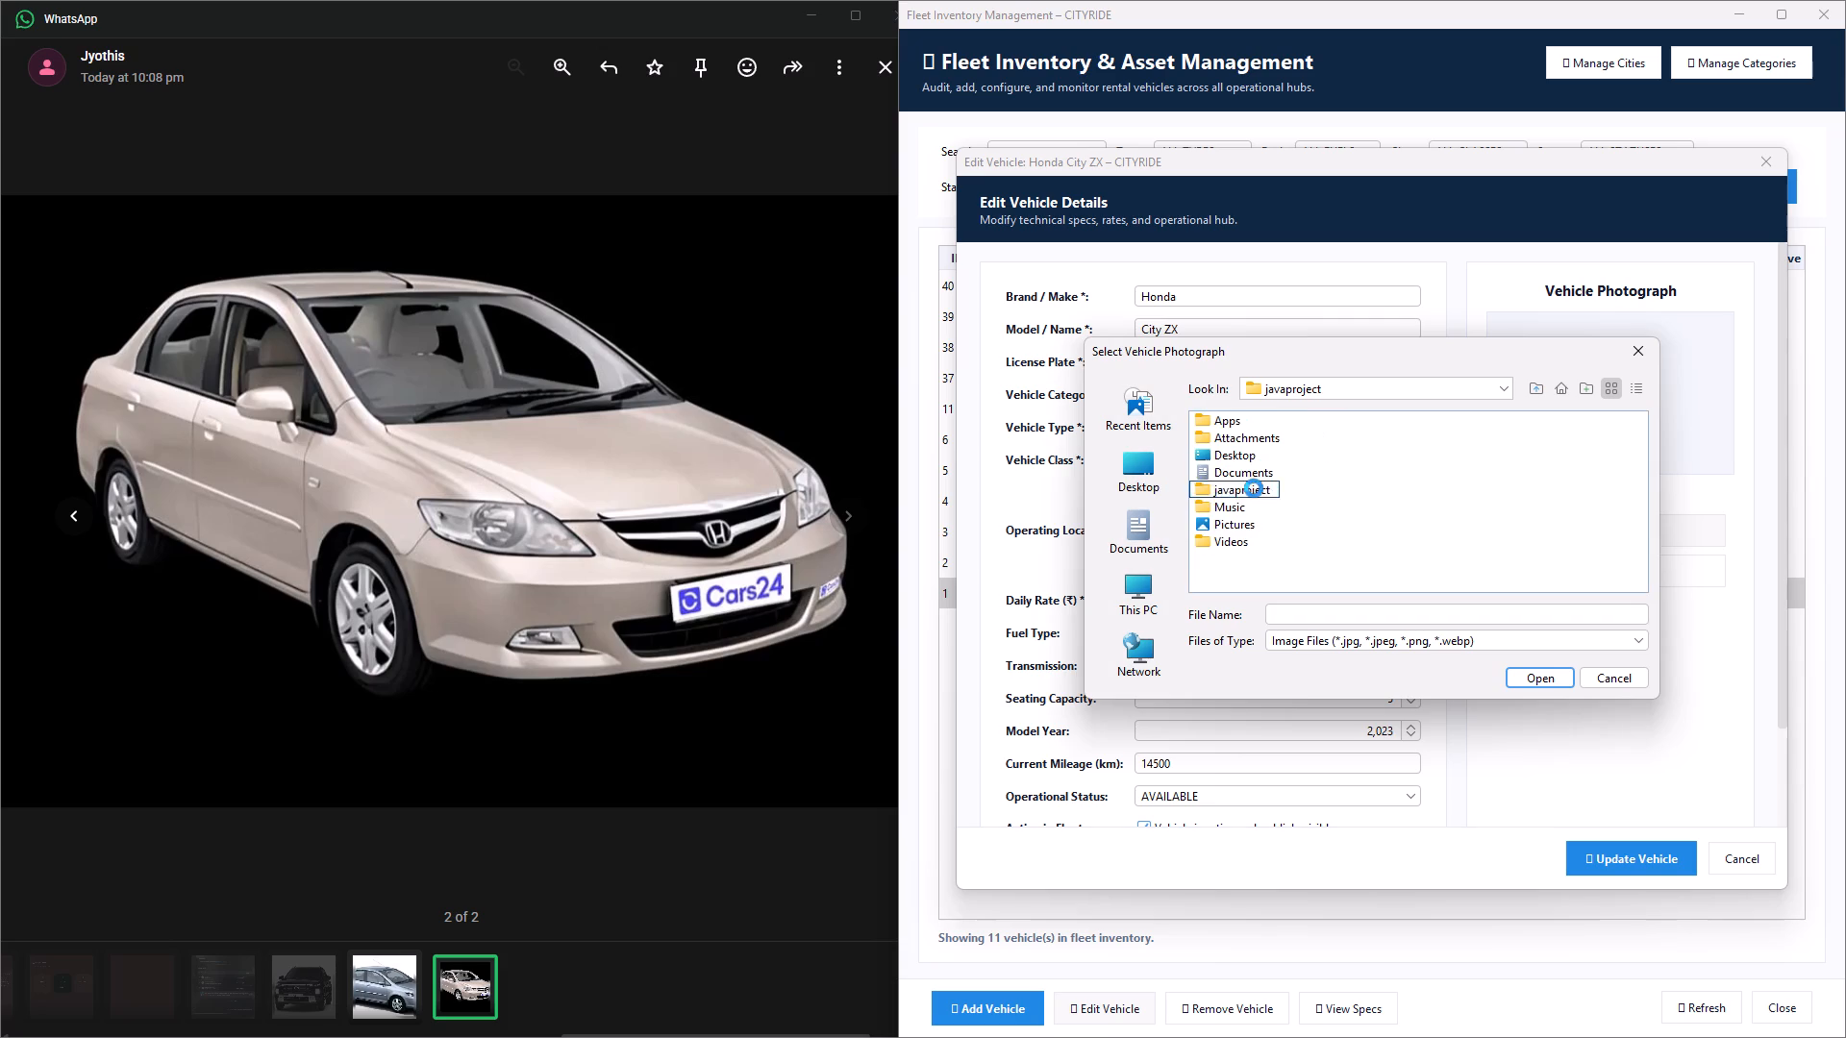
{"action": "left_click", "coordinate": [1261, 516]}
{"action": "left_click", "coordinate": [1269, 503]}
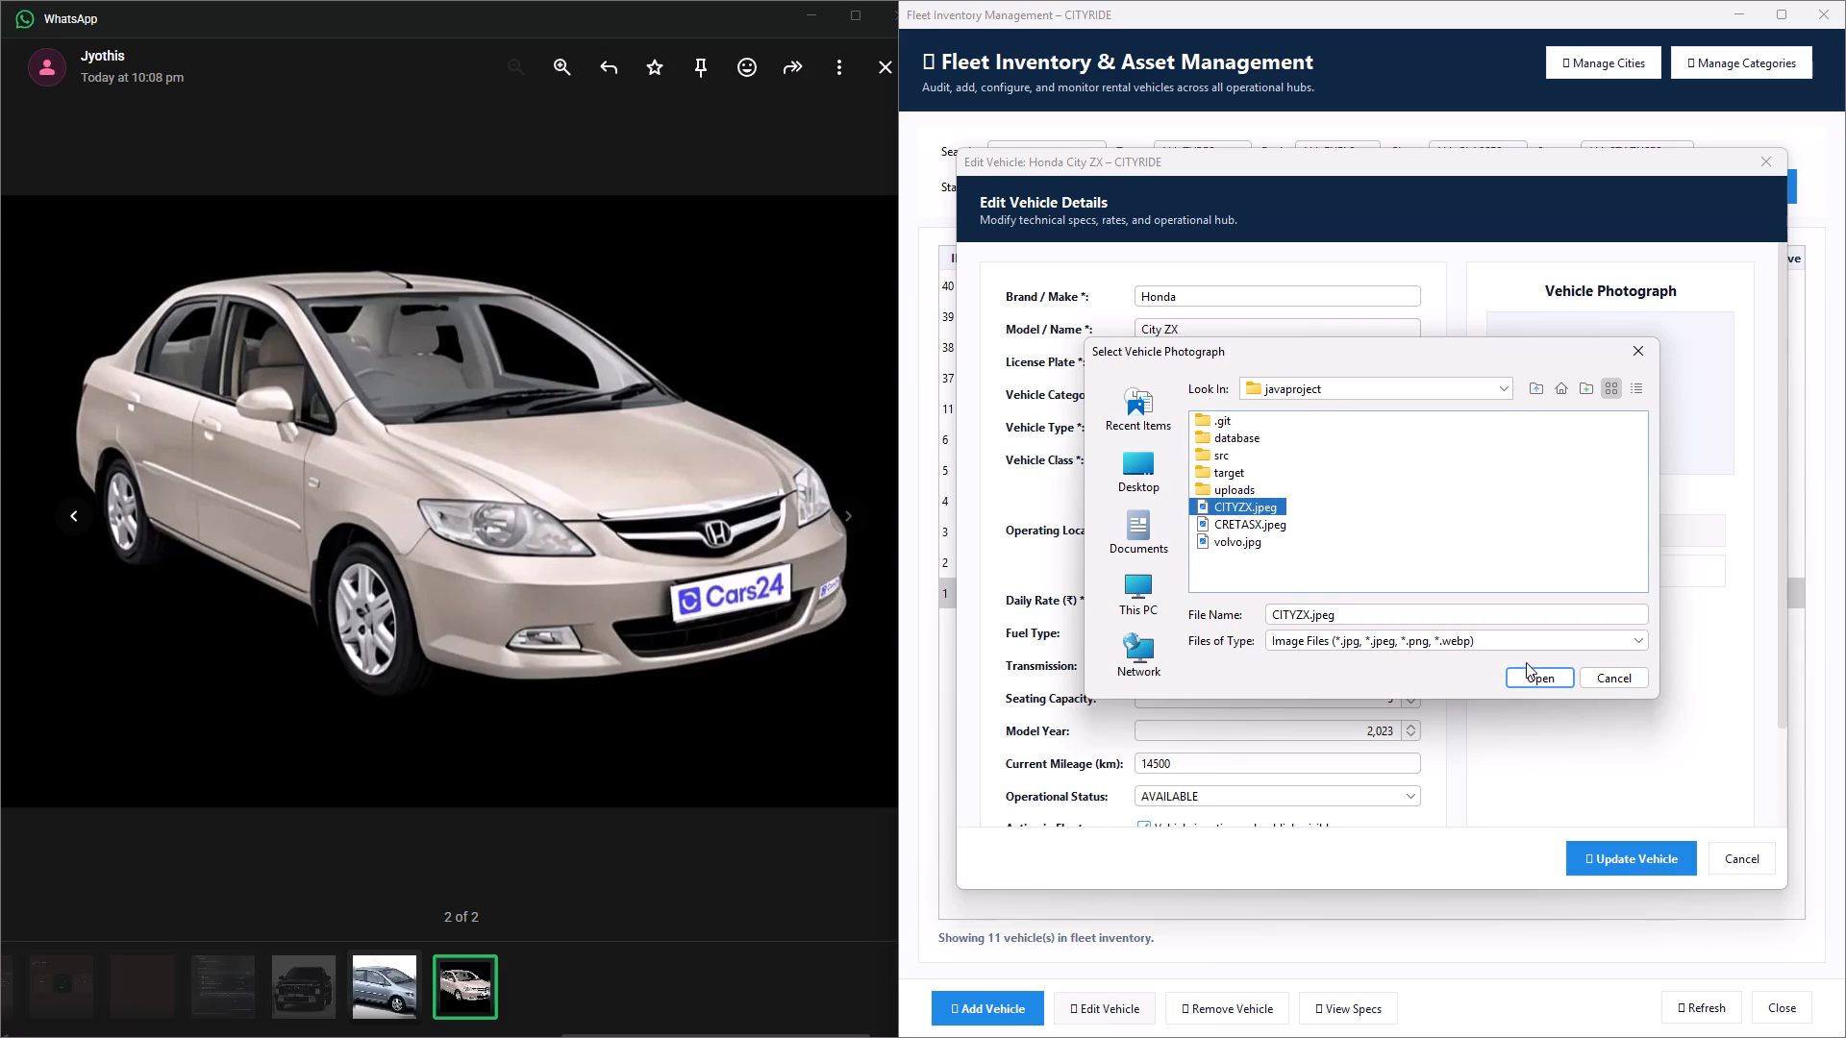
{"action": "left_click", "coordinate": [1532, 677]}
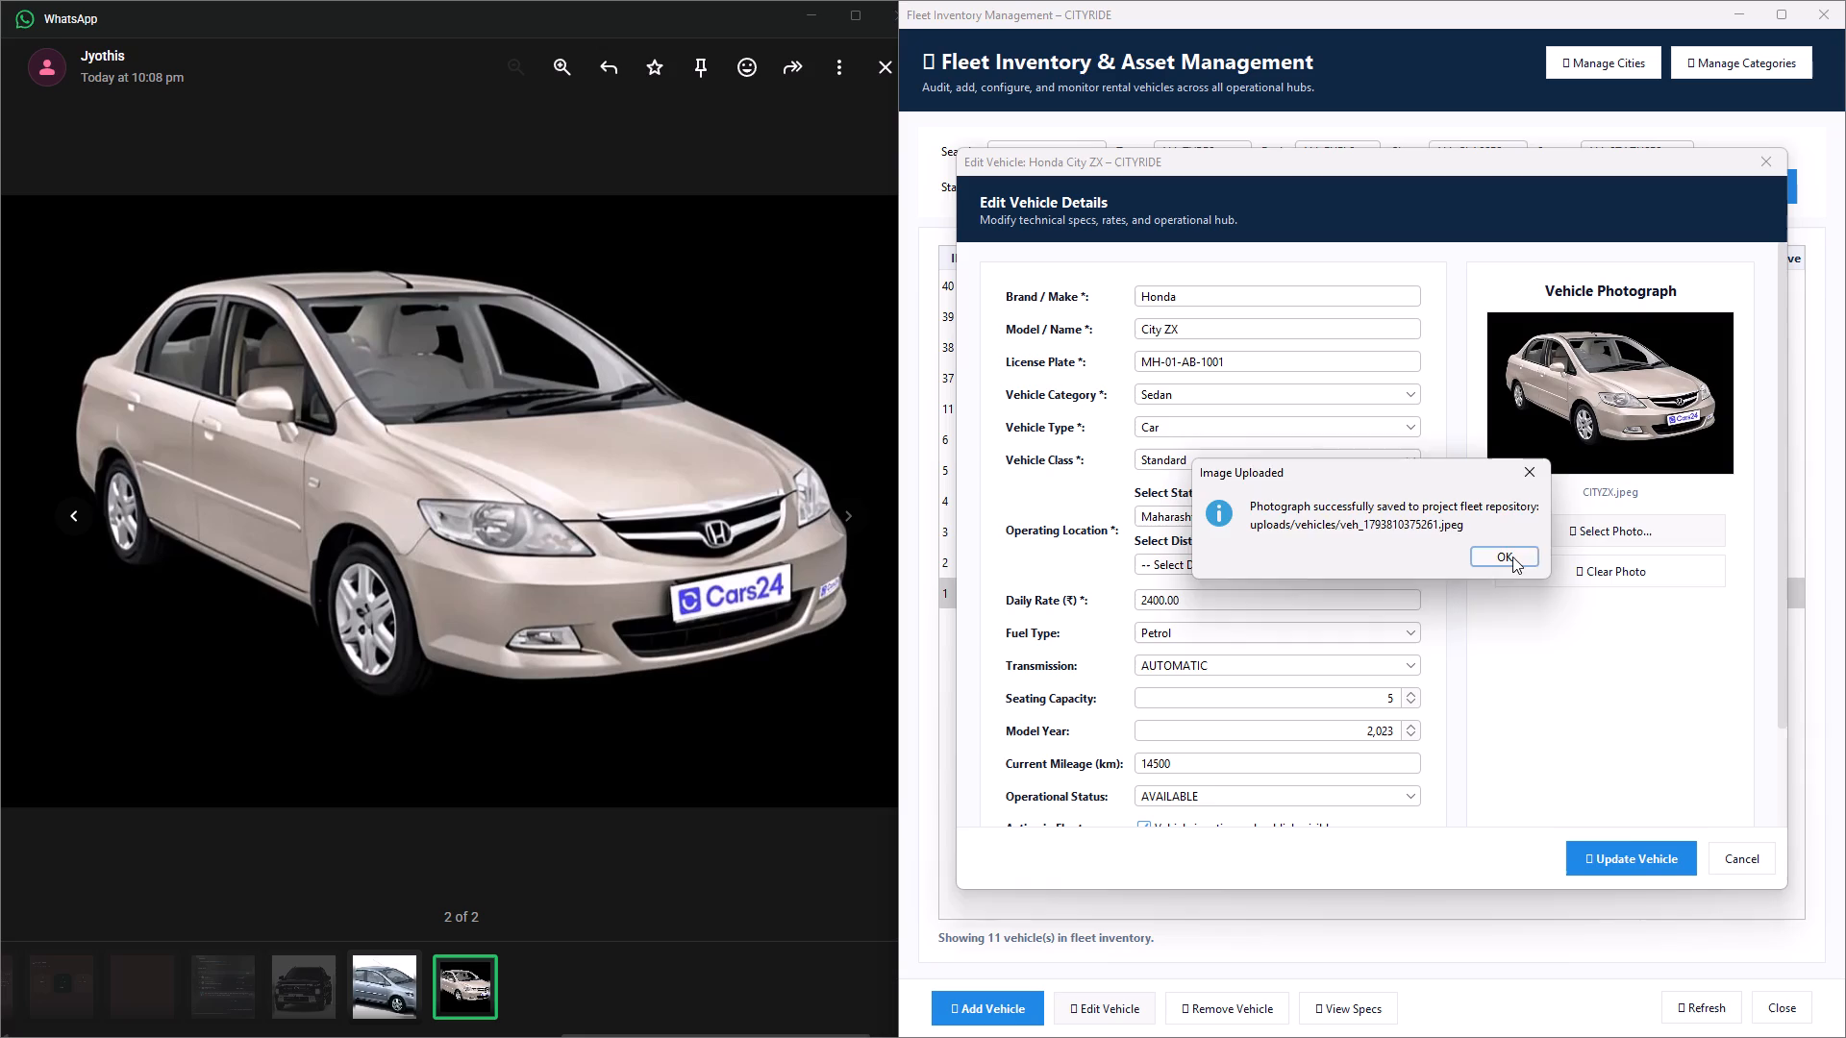
{"action": "left_click", "coordinate": [1512, 556]}
Set the Honda City ZX's operating location to Kerala state and Kozhikode district, and save the vehicle update.
{"action": "left_click", "coordinate": [1644, 855]}
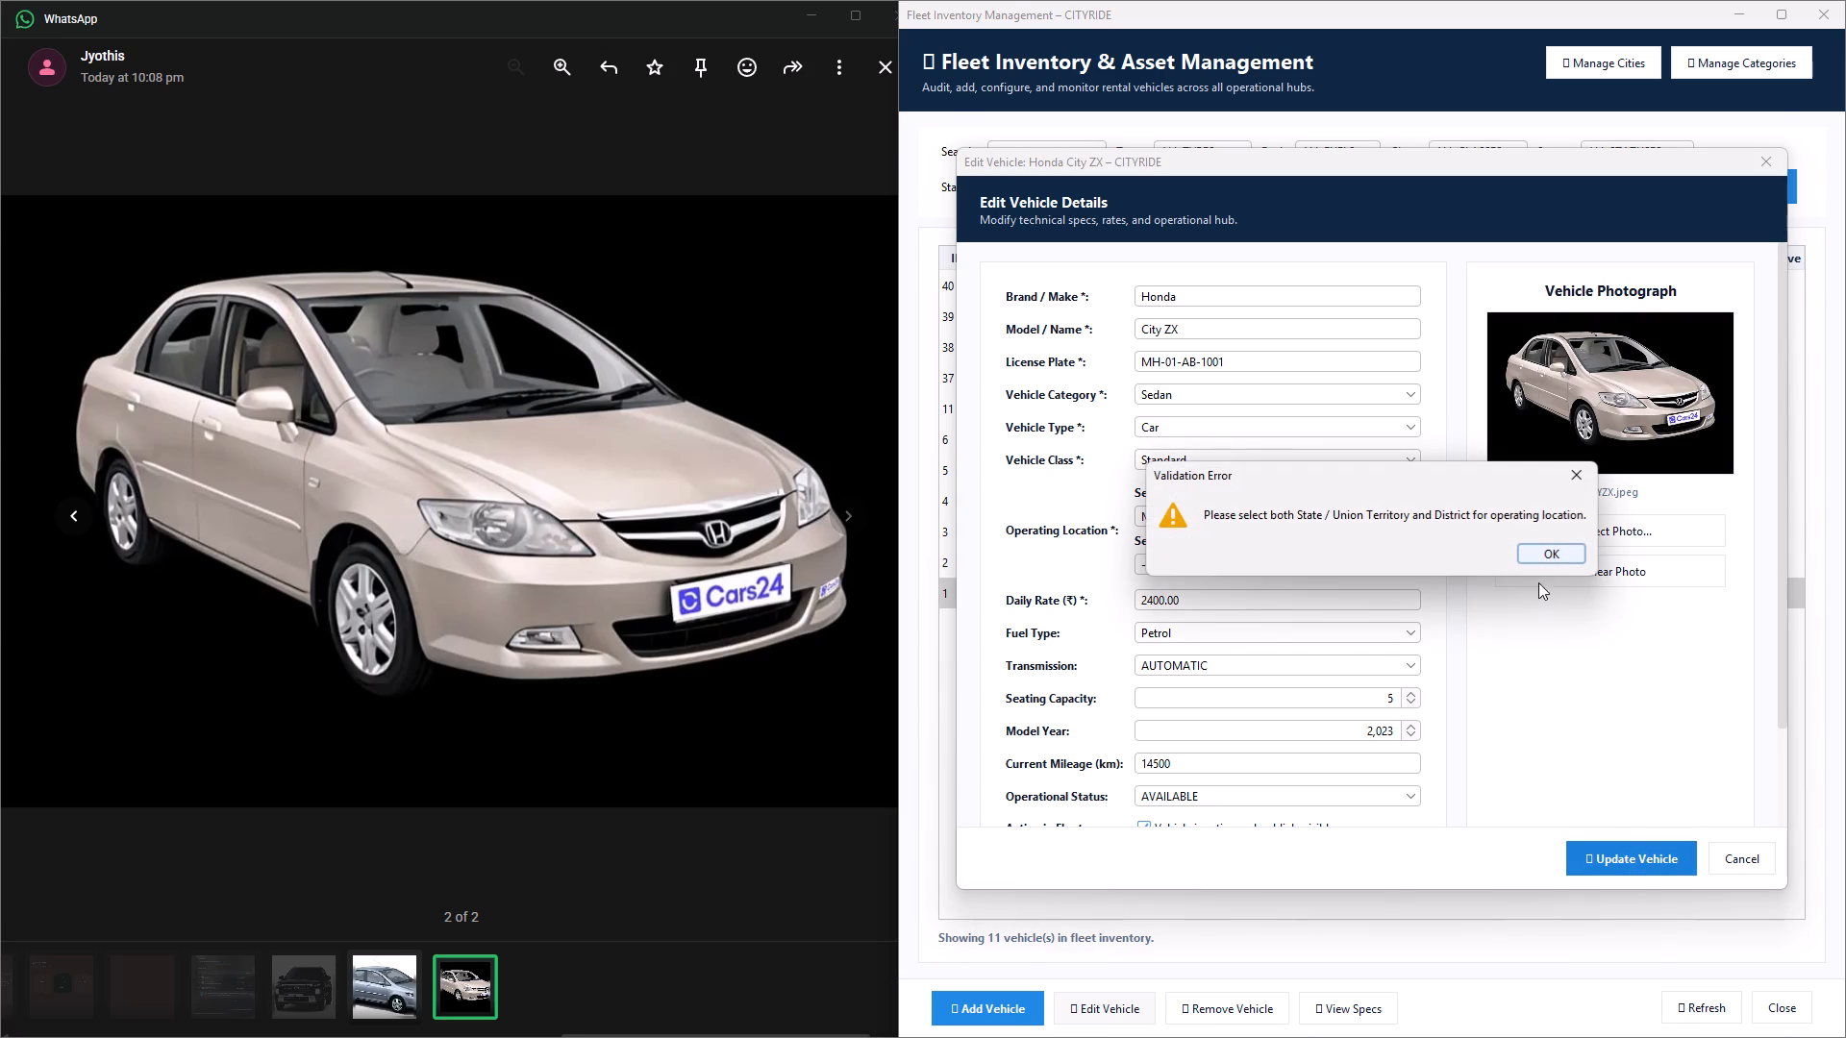
{"action": "left_click", "coordinate": [1538, 556]}
{"action": "left_click", "coordinate": [1349, 525]}
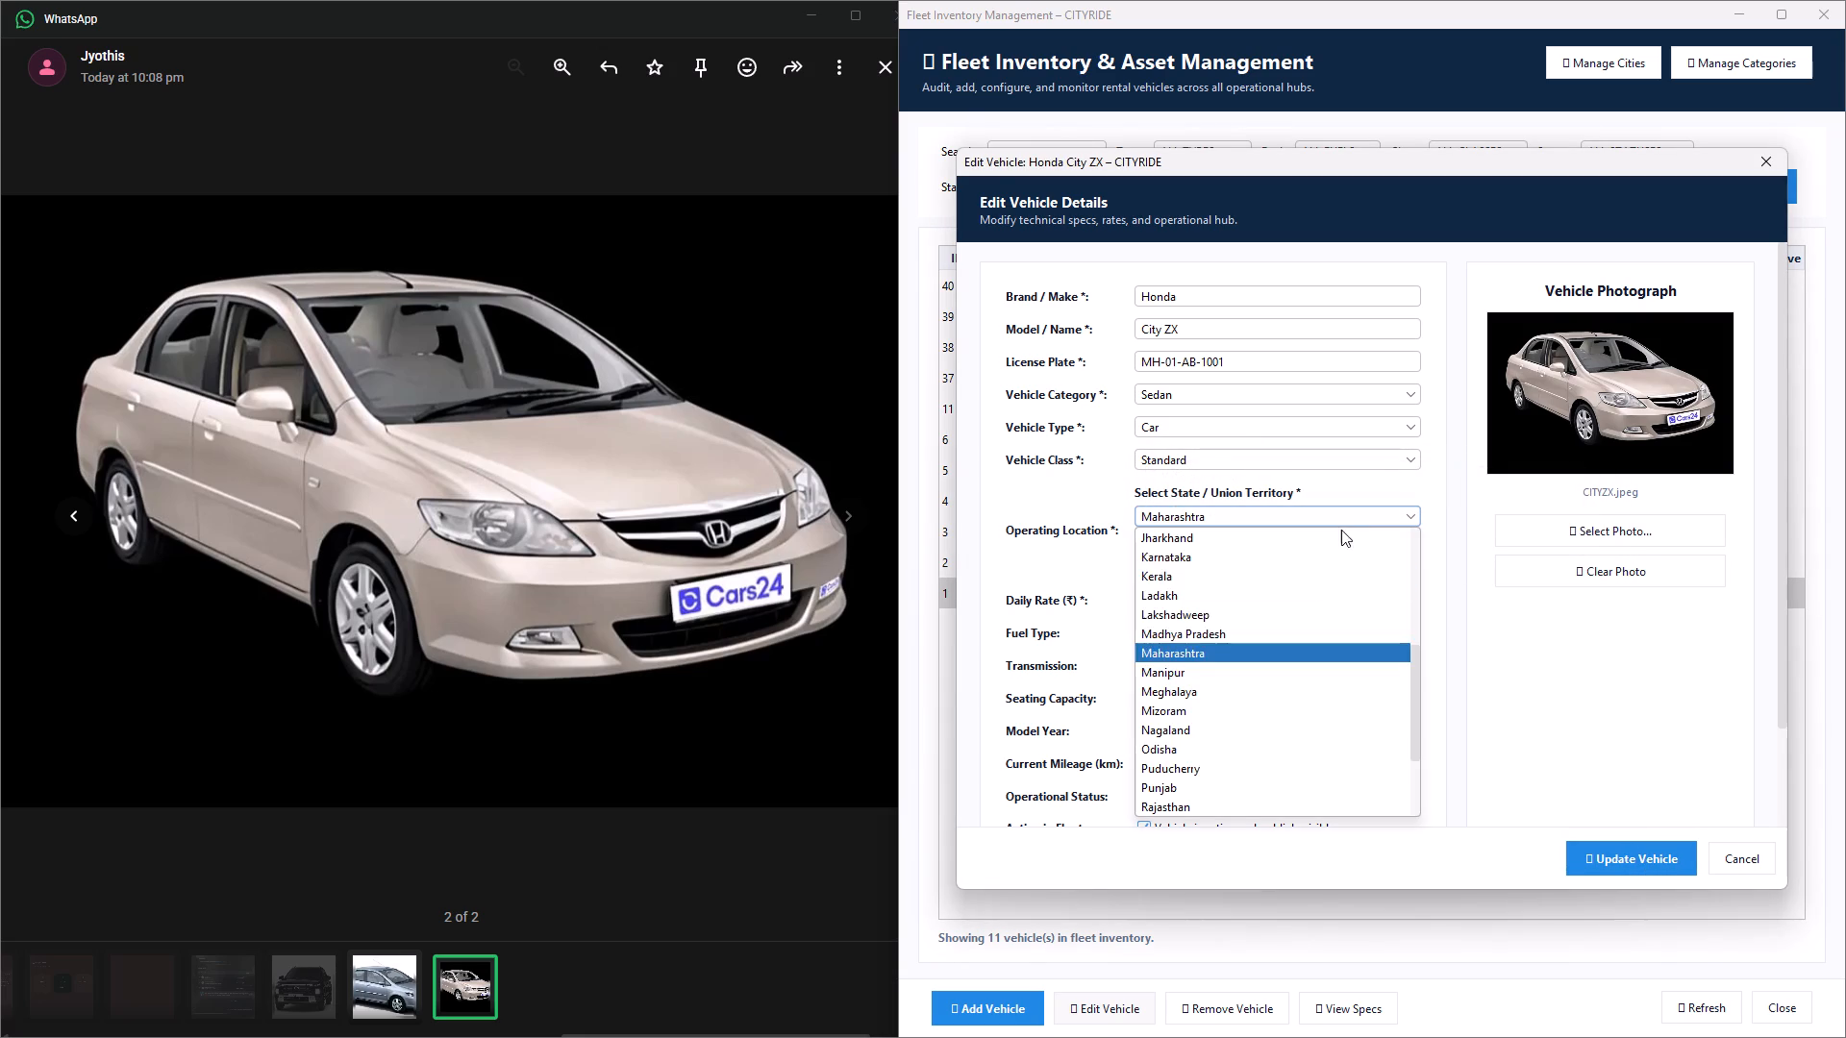
{"action": "left_click", "coordinate": [1200, 581]}
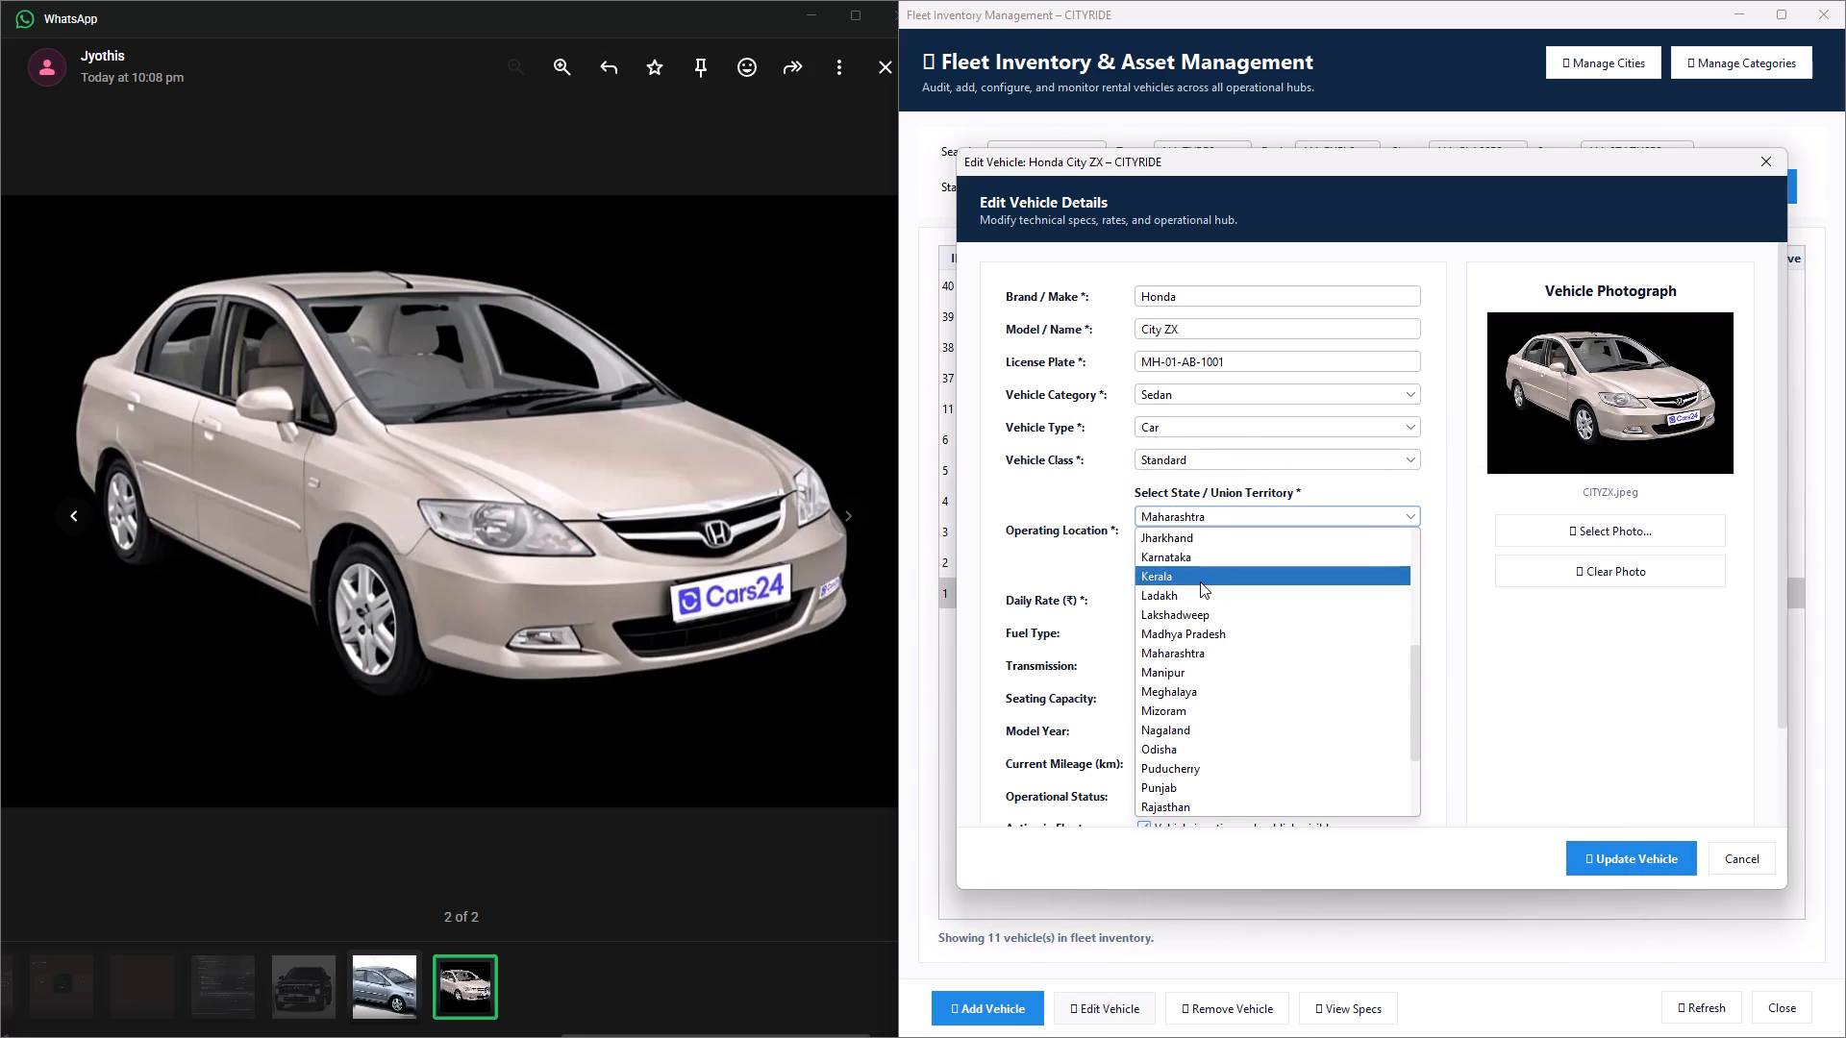
{"action": "left_click", "coordinate": [1199, 556]}
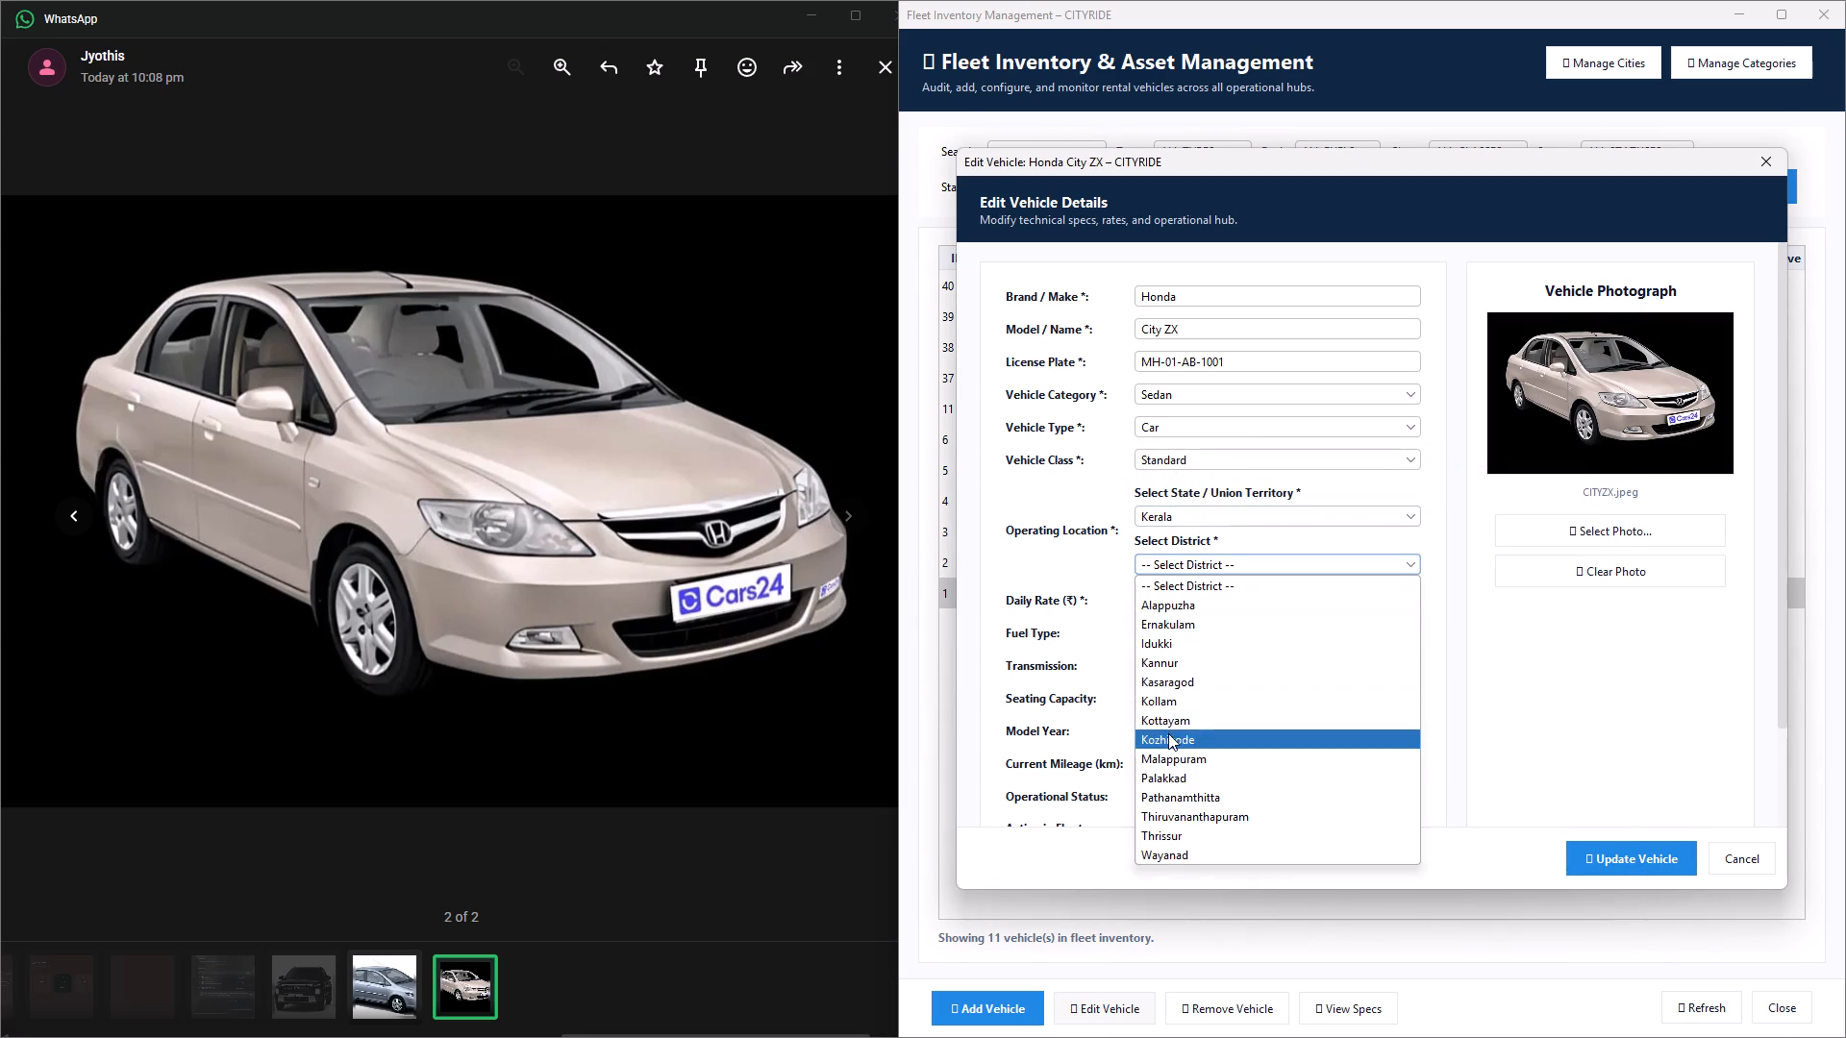
{"action": "left_click", "coordinate": [1168, 733]}
{"action": "left_click", "coordinate": [1626, 853]}
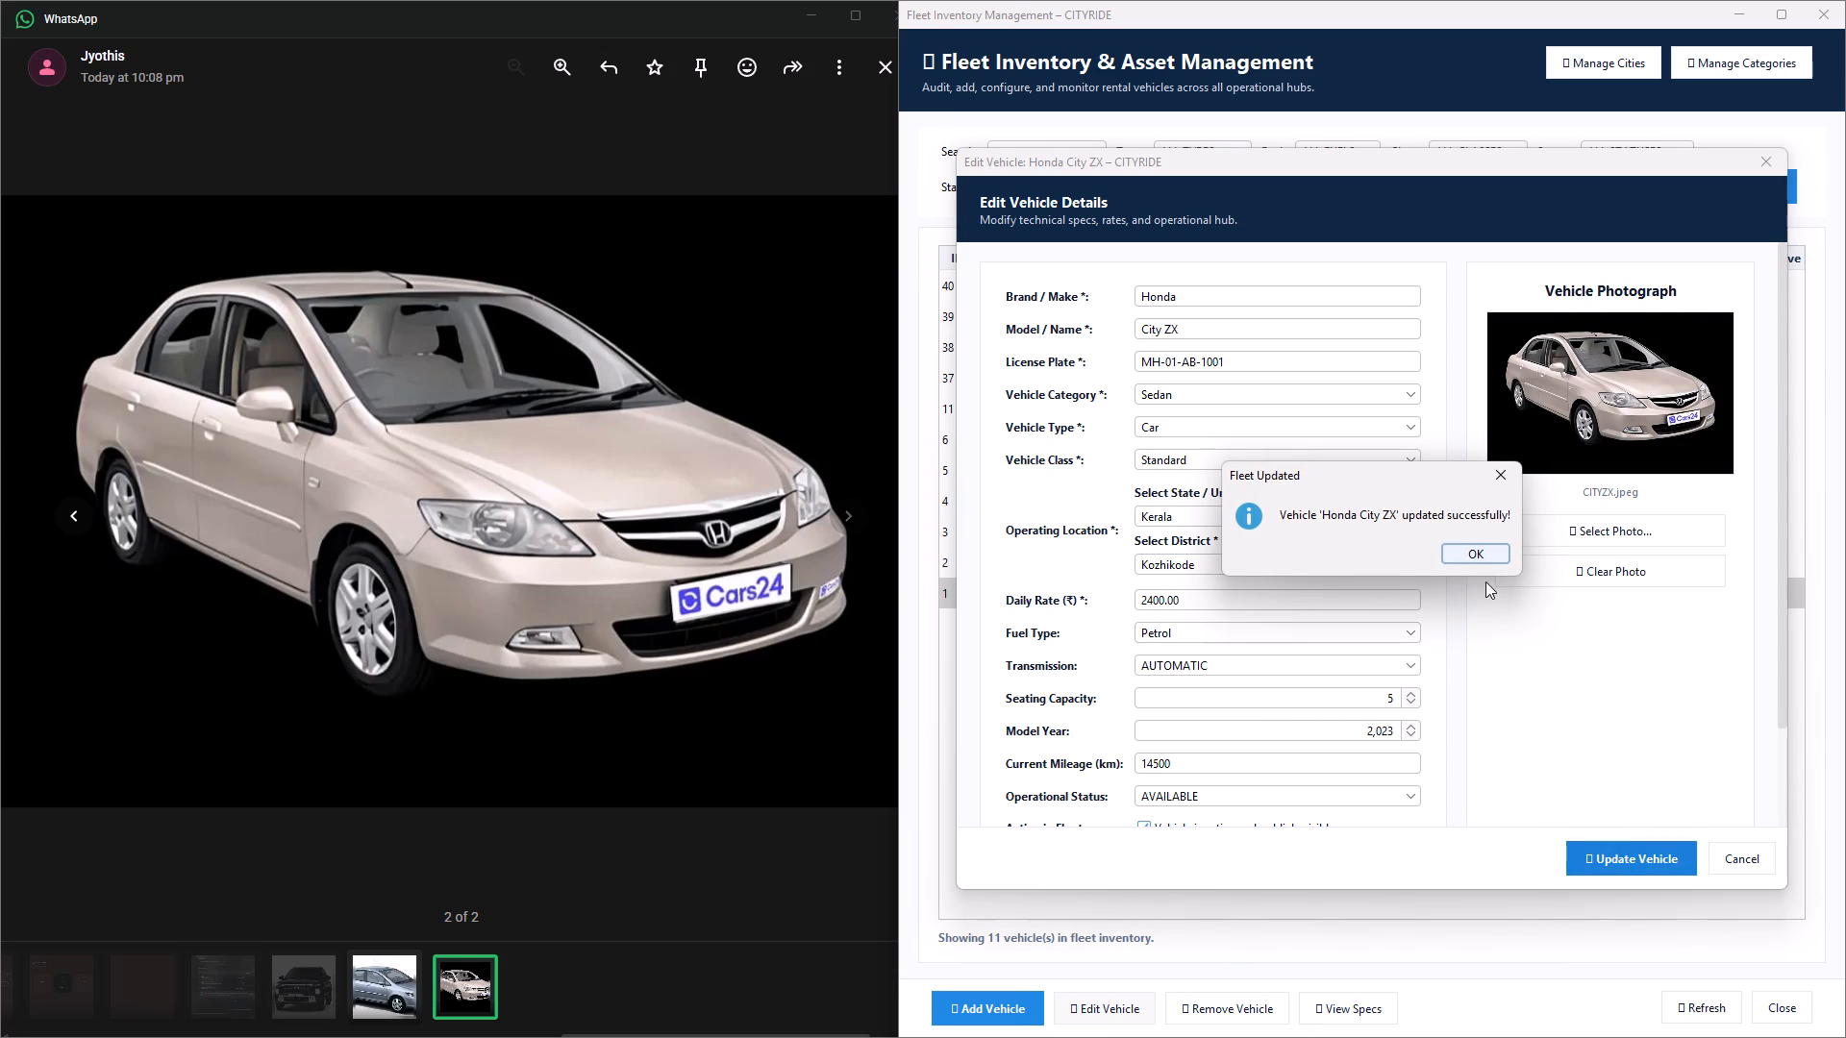
{"action": "left_click", "coordinate": [1483, 553]}
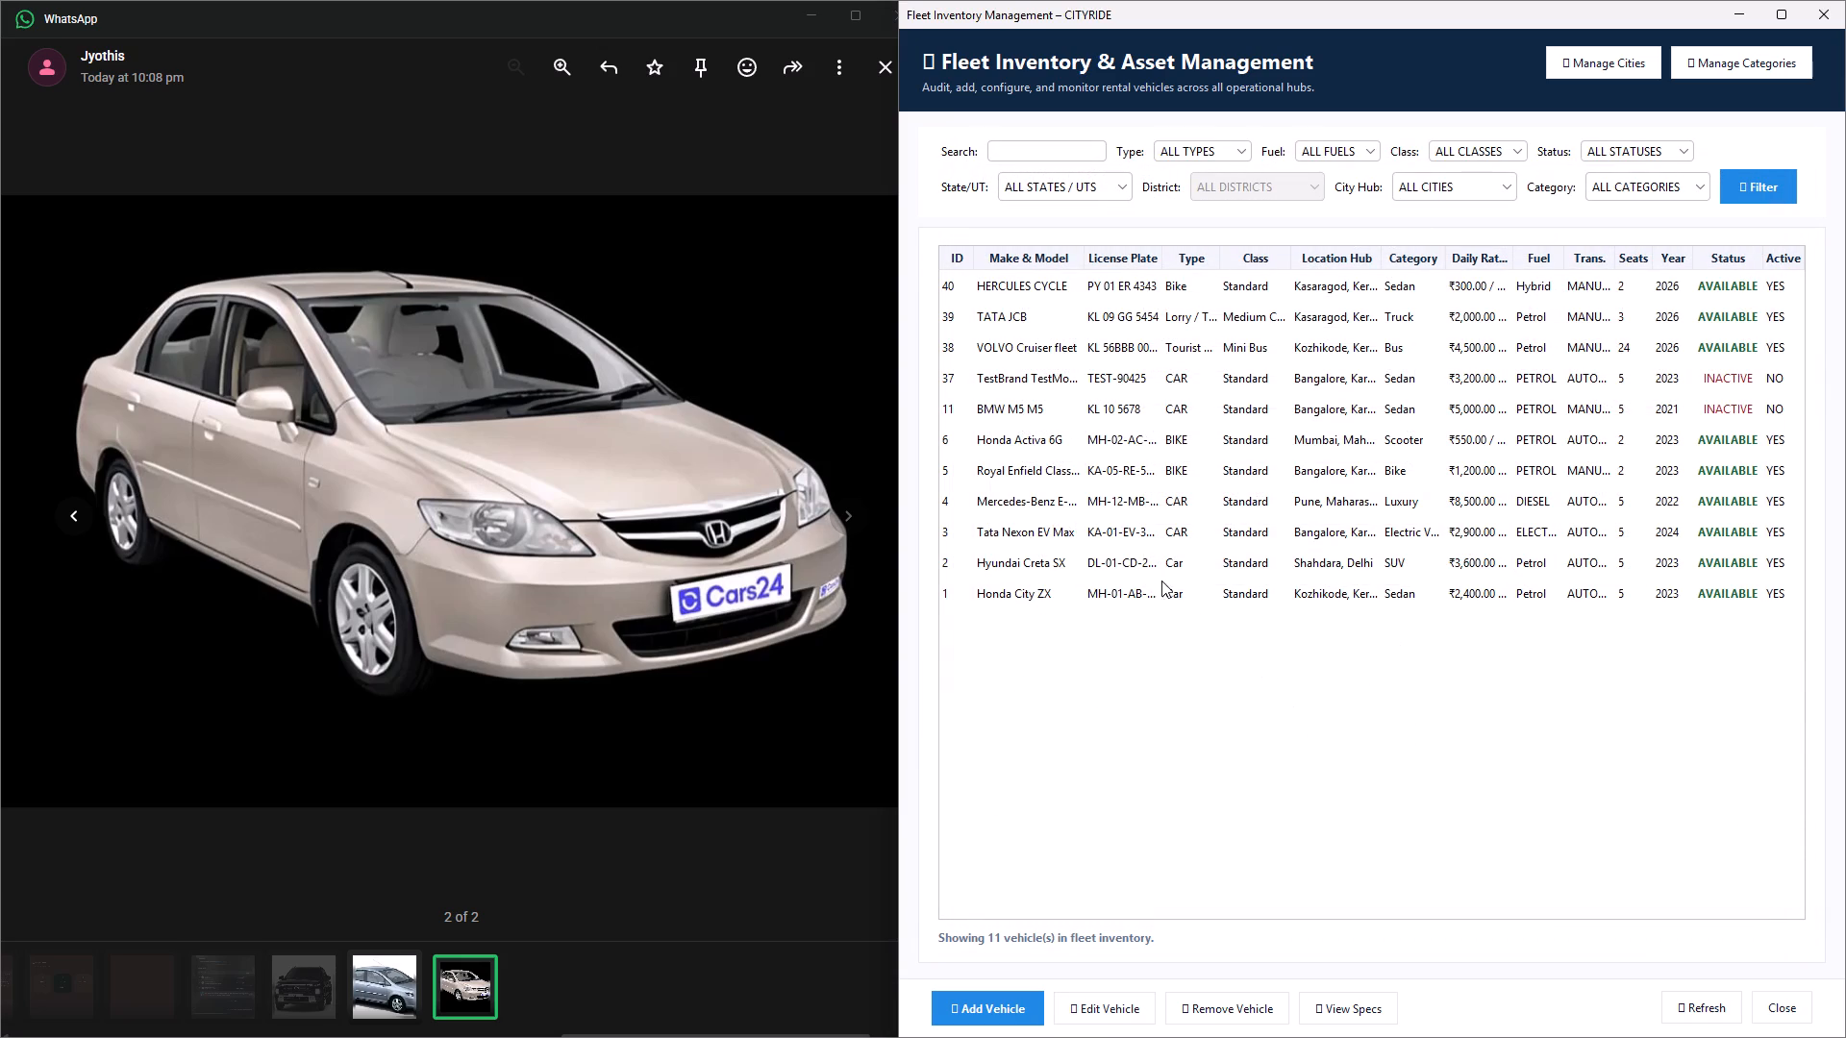
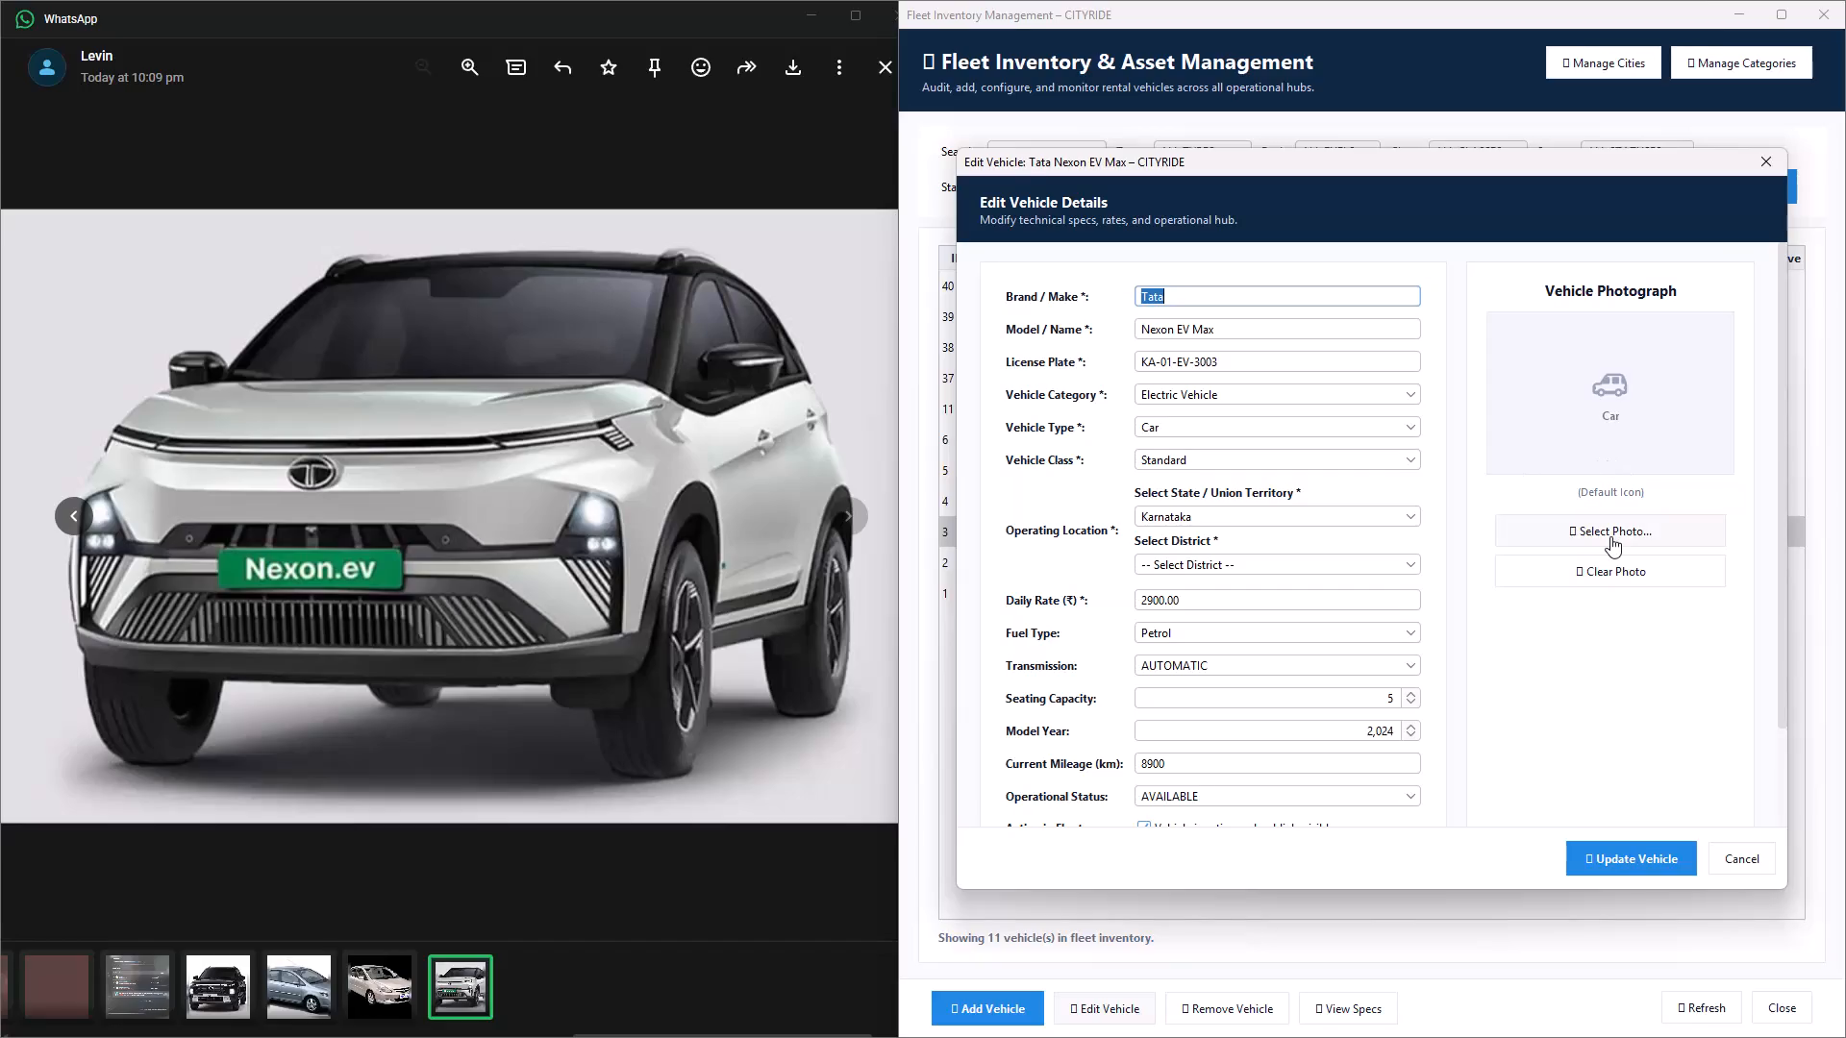
Browse to the javaproject folder in J - Personal to choose a vehicle photograph for the Tata Nexon EV Max.
{"action": "left_click", "coordinate": [1610, 536]}
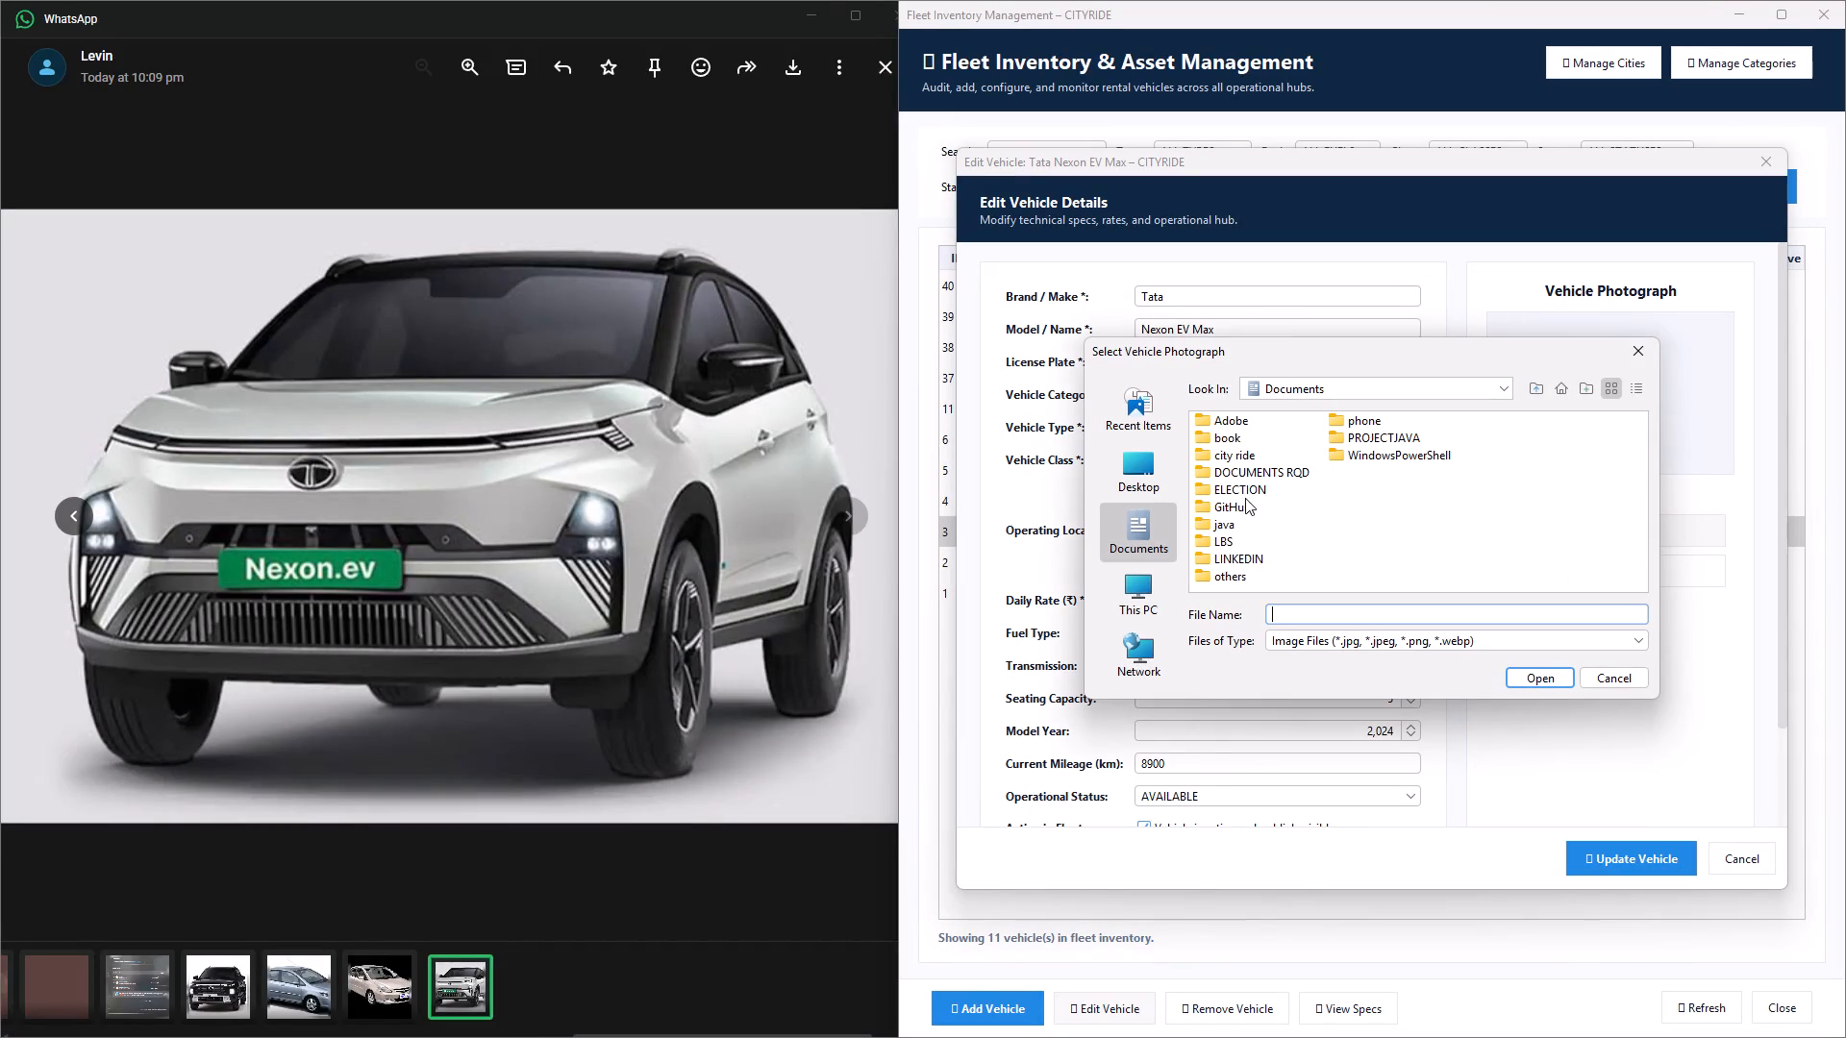
{"action": "left_click", "coordinate": [1149, 472]}
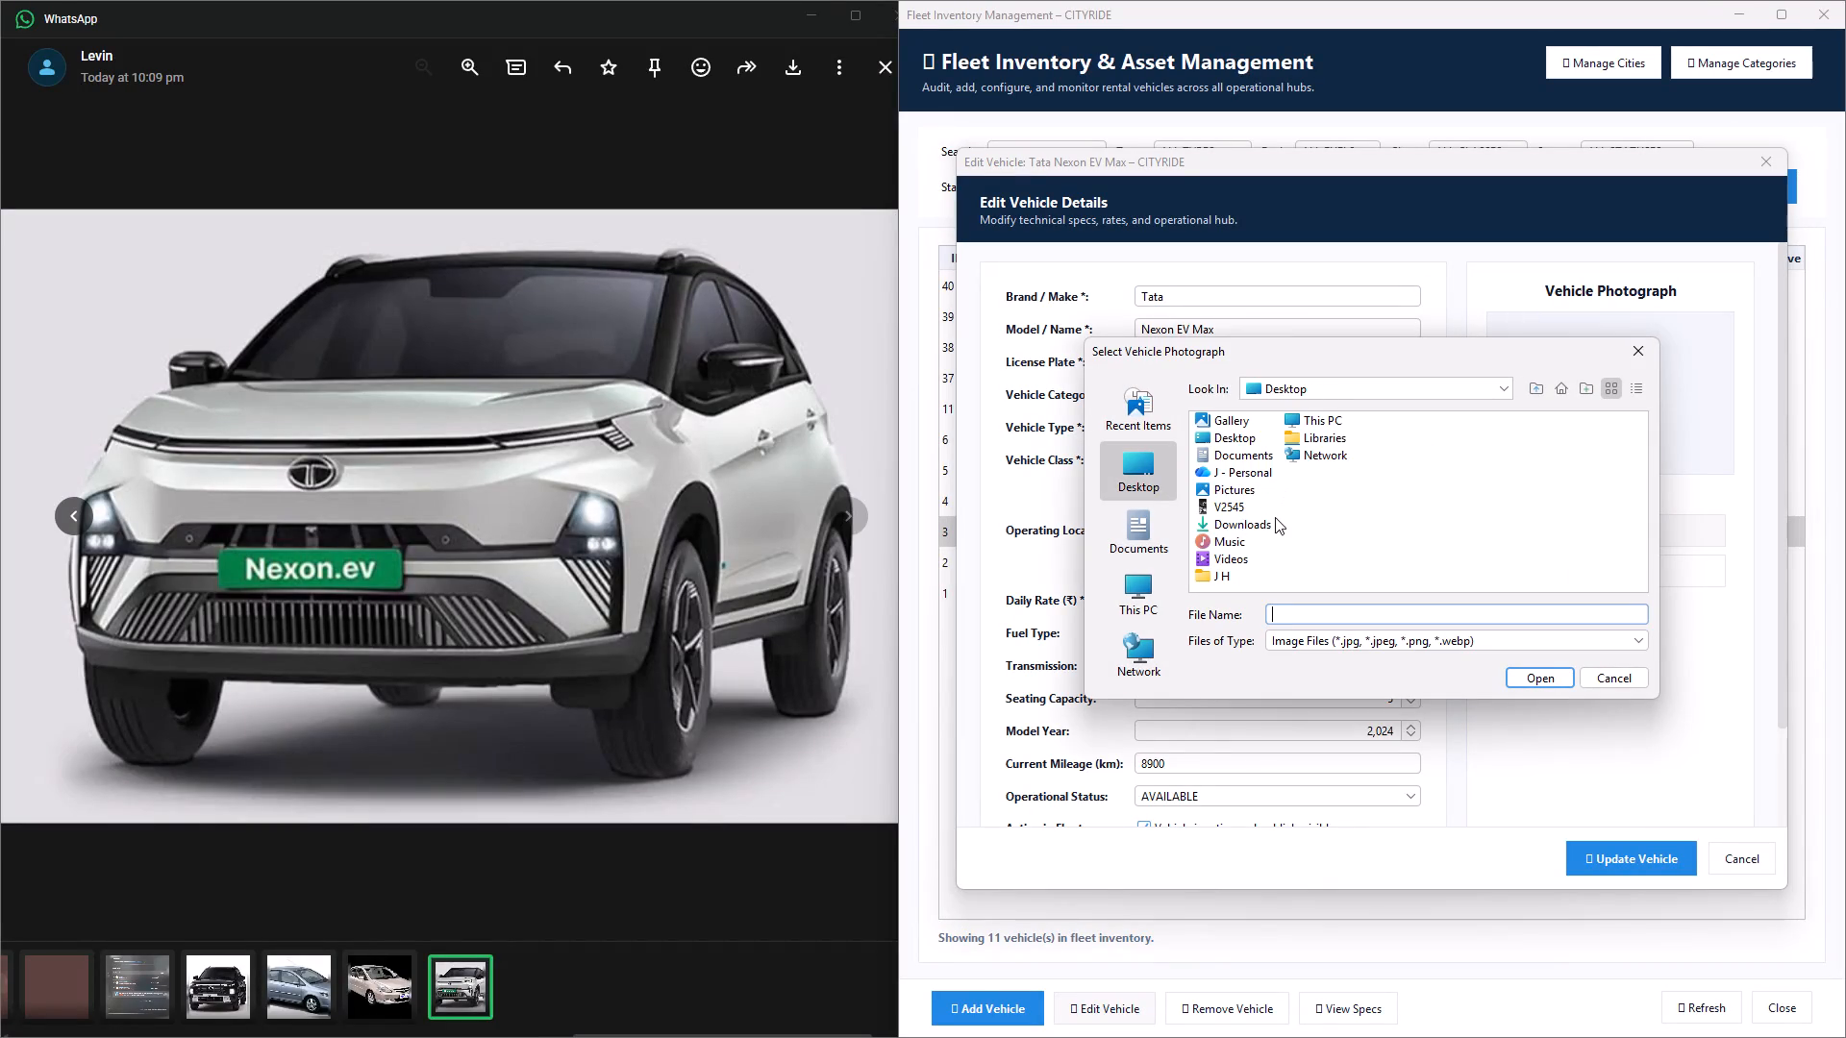
{"action": "double_click", "coordinate": [1230, 471]}
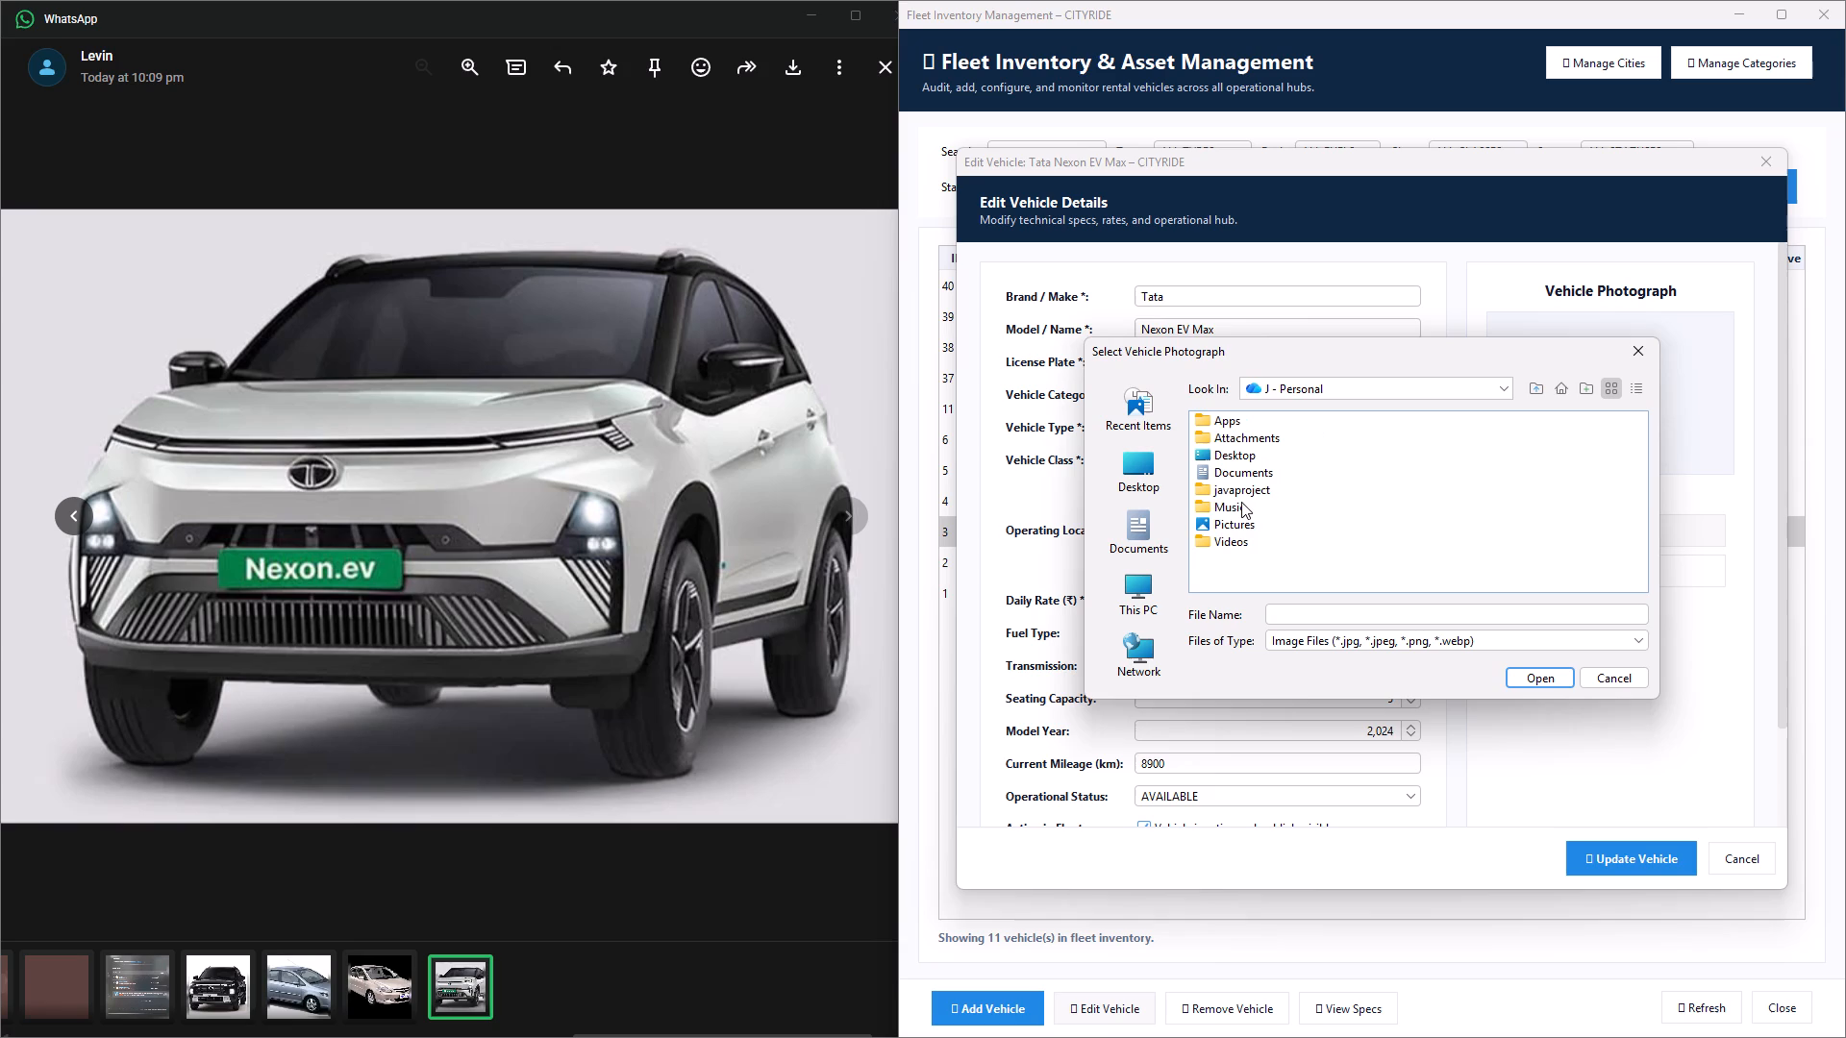
{"action": "double_click", "coordinate": [1241, 498]}
{"action": "left_click", "coordinate": [1148, 480]}
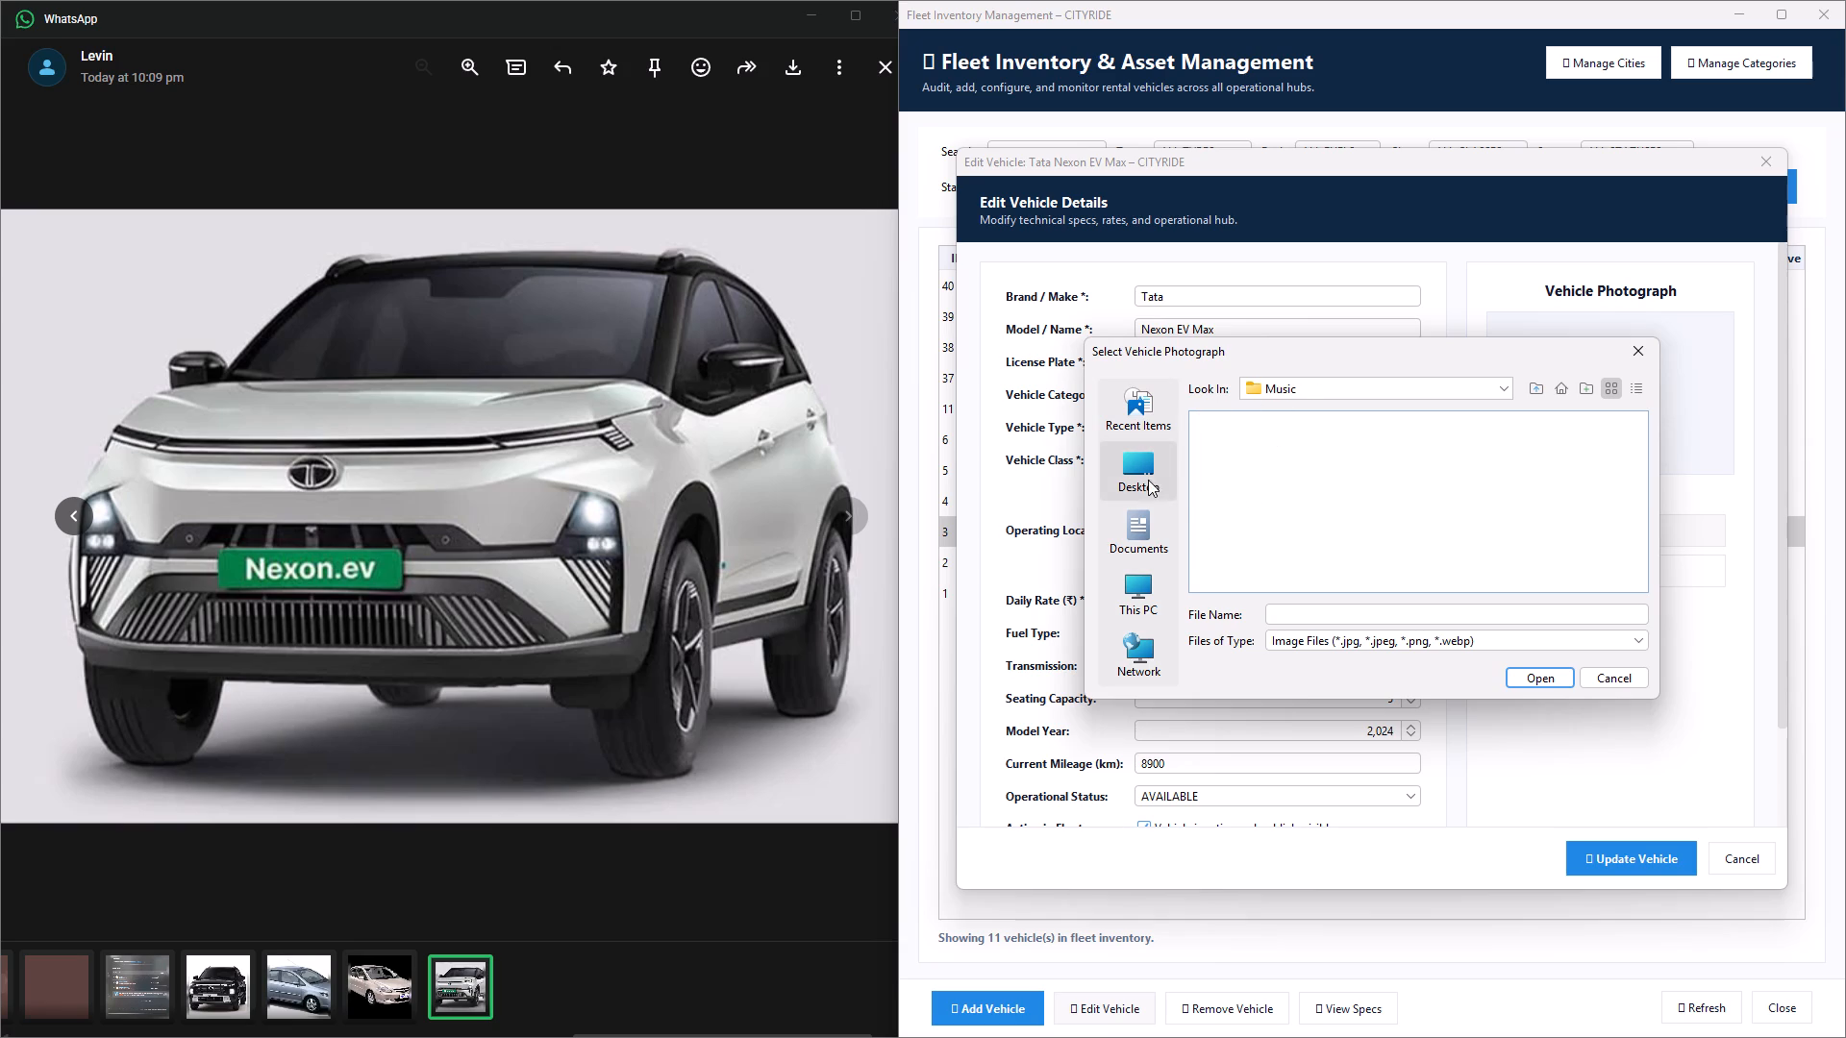
{"action": "double_click", "coordinate": [1238, 476]}
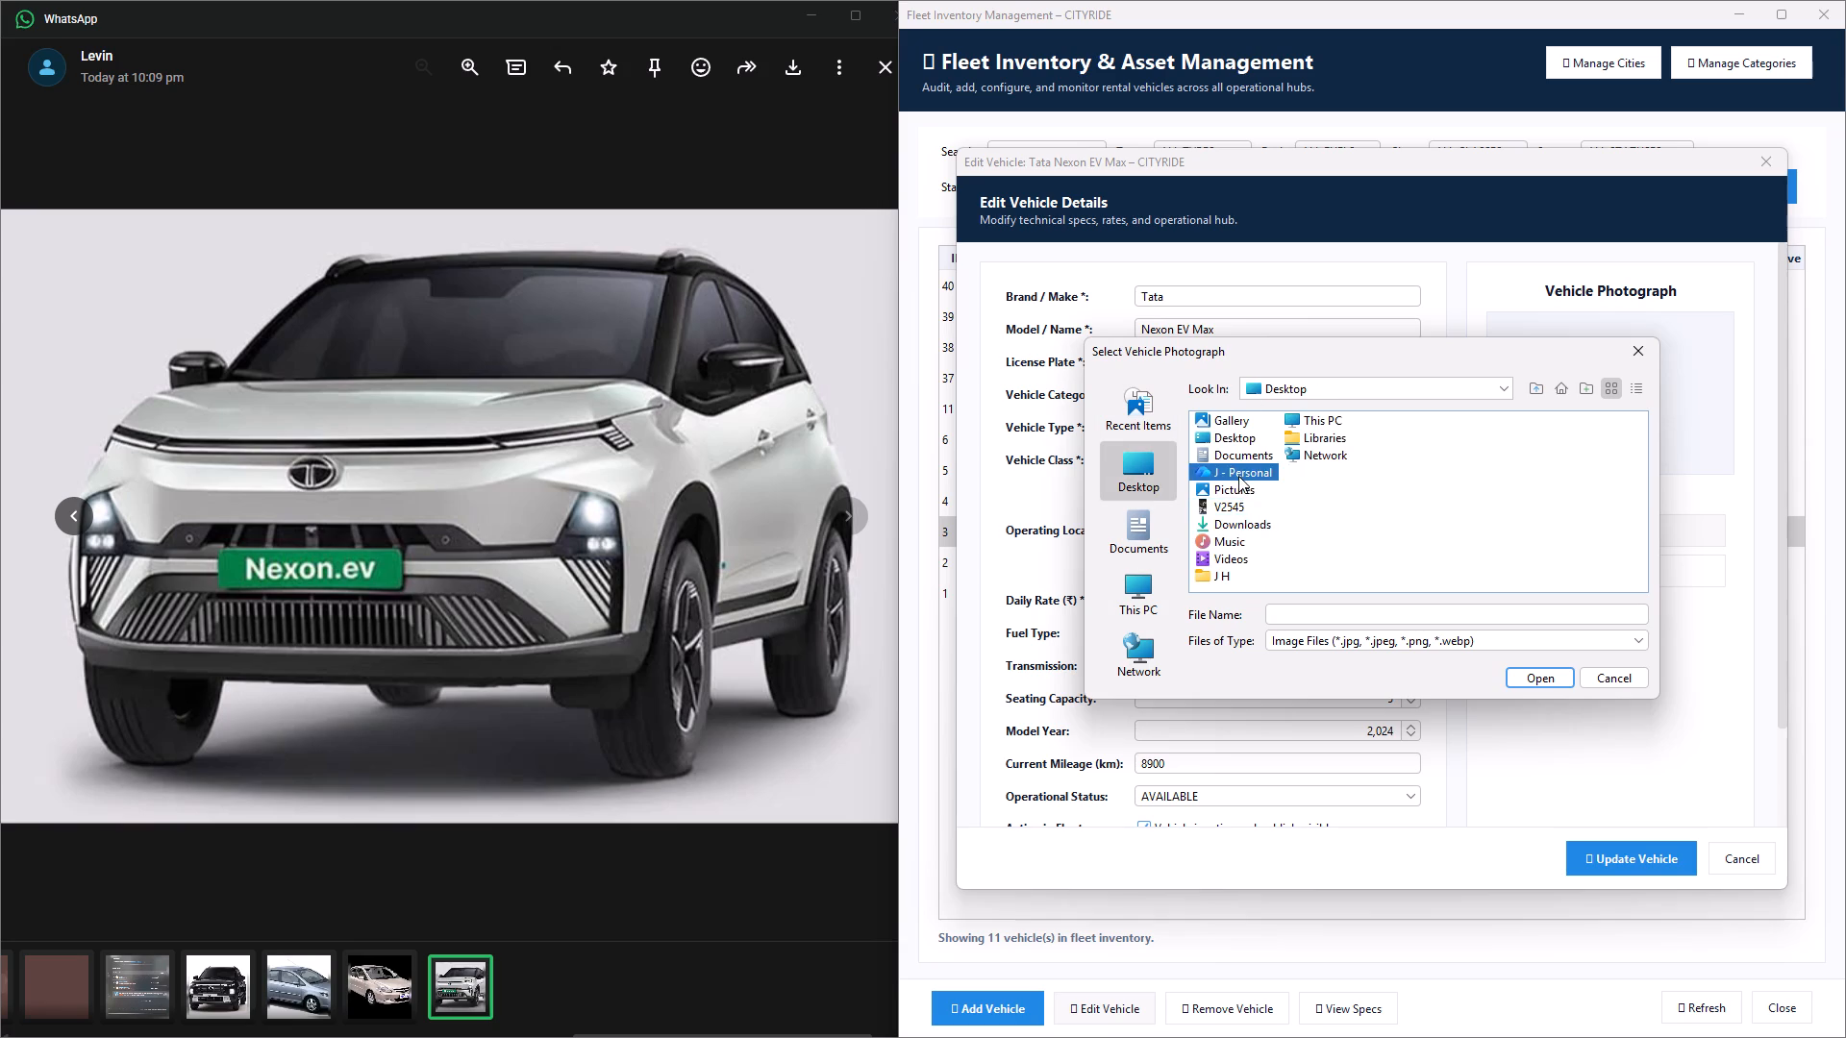
{"action": "double_click", "coordinate": [1242, 491]}
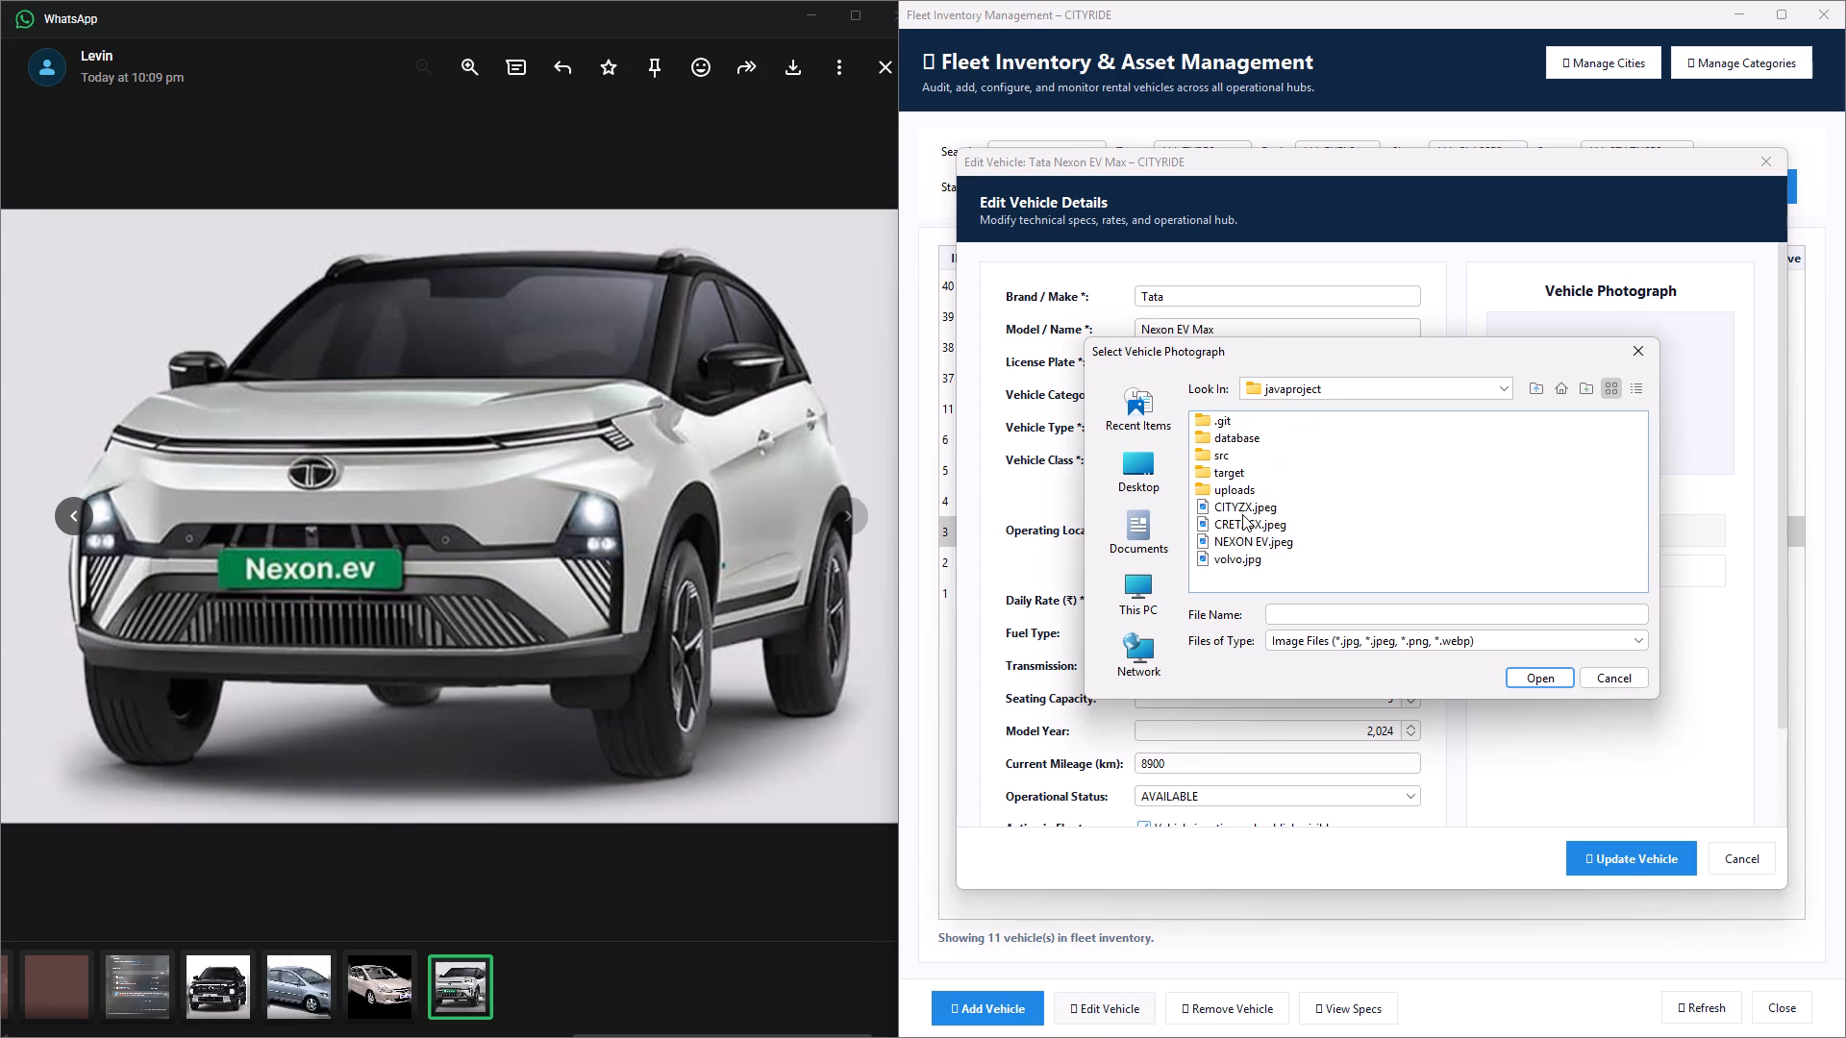
Attach NEXON EV.jpeg from the javaproject folder as the Tata Nexon EV Max's vehicle photograph.
{"action": "left_click", "coordinate": [1242, 536]}
{"action": "left_click", "coordinate": [1520, 672]}
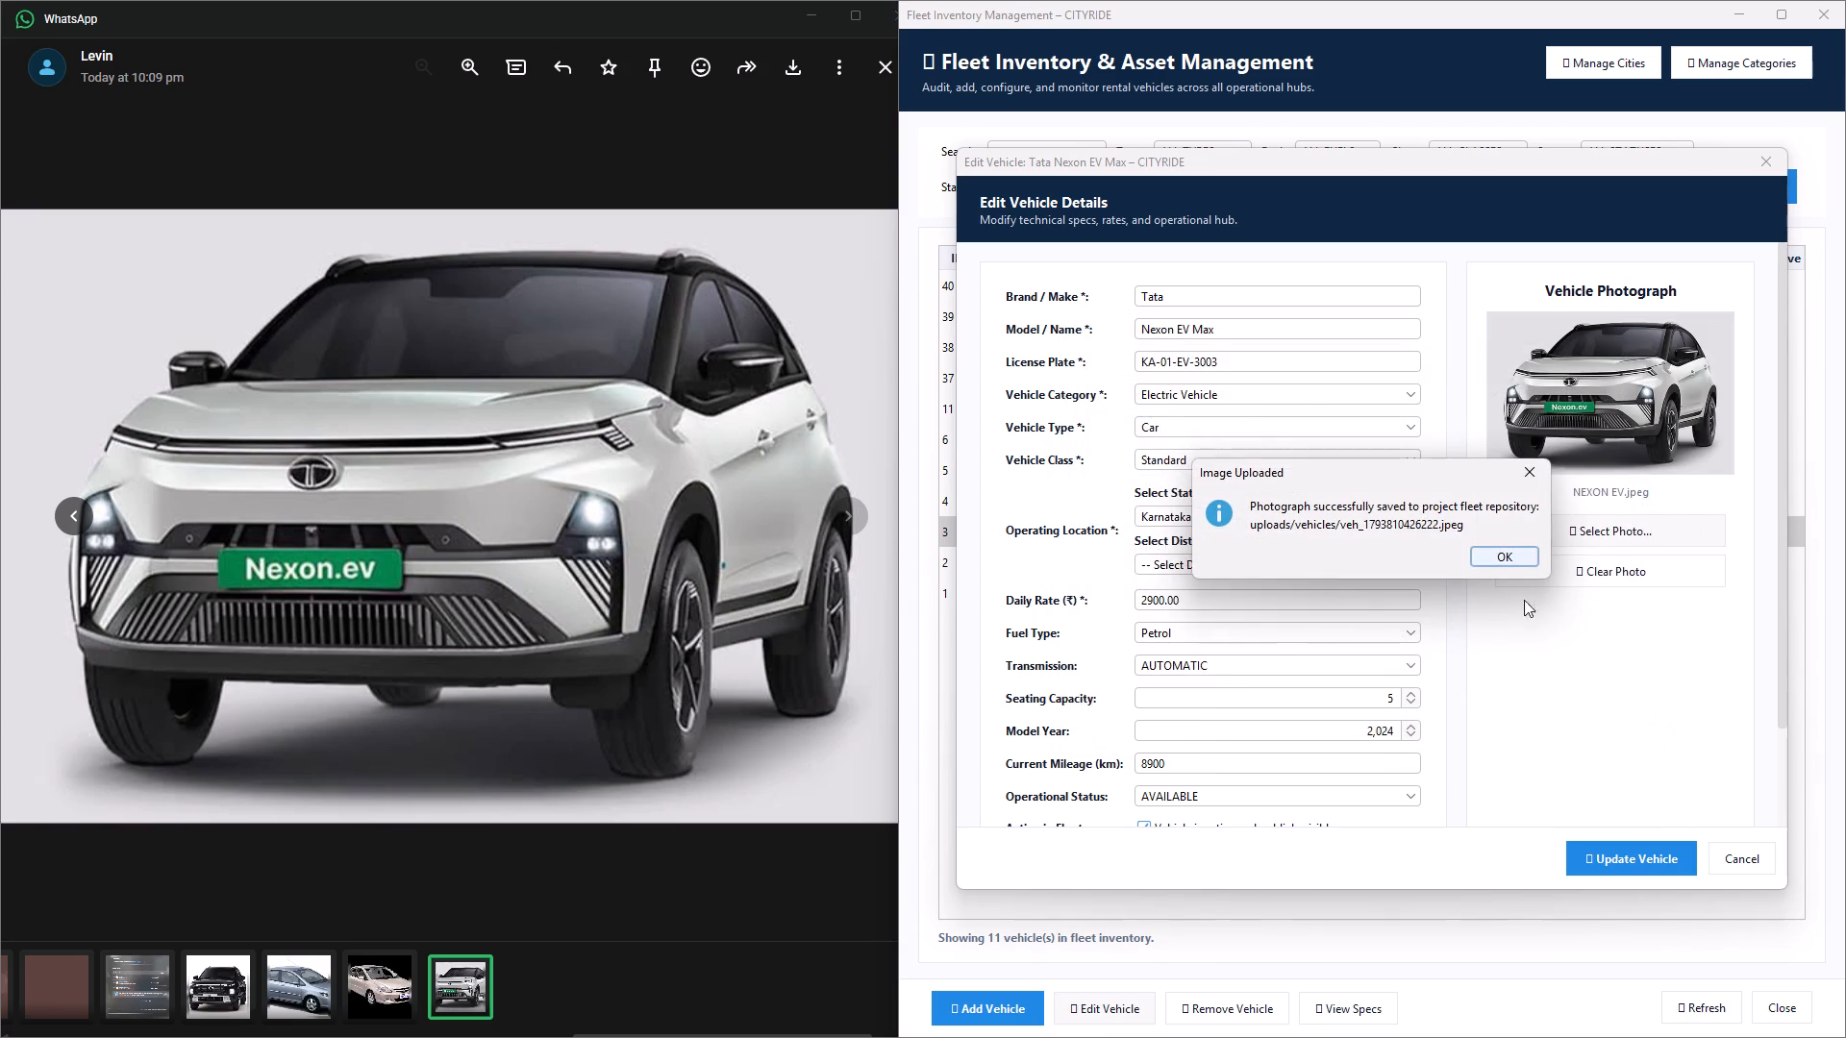
{"action": "left_click", "coordinate": [1519, 558]}
Set the Tata Nexon EV Max's operating district to Bengaluru Rural in Karnataka, and save the vehicle update.
{"action": "left_click", "coordinate": [1609, 856]}
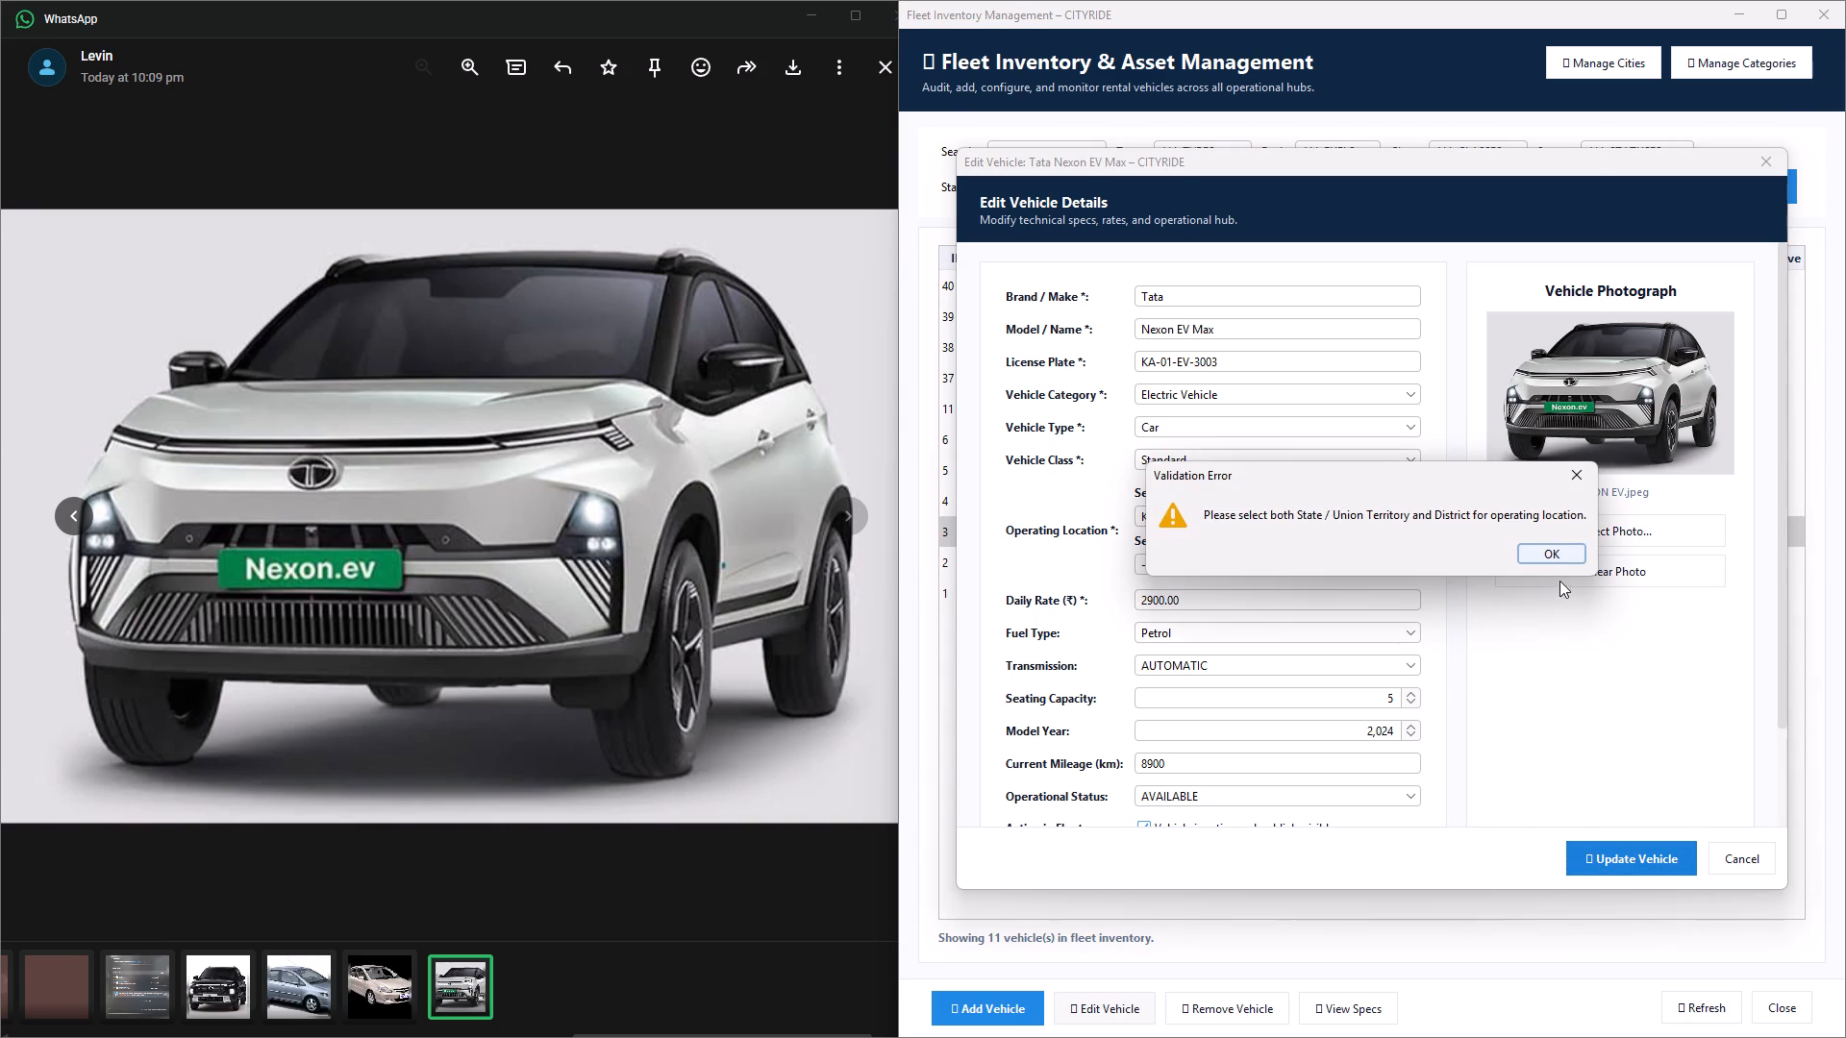
{"action": "left_click", "coordinate": [1545, 554]}
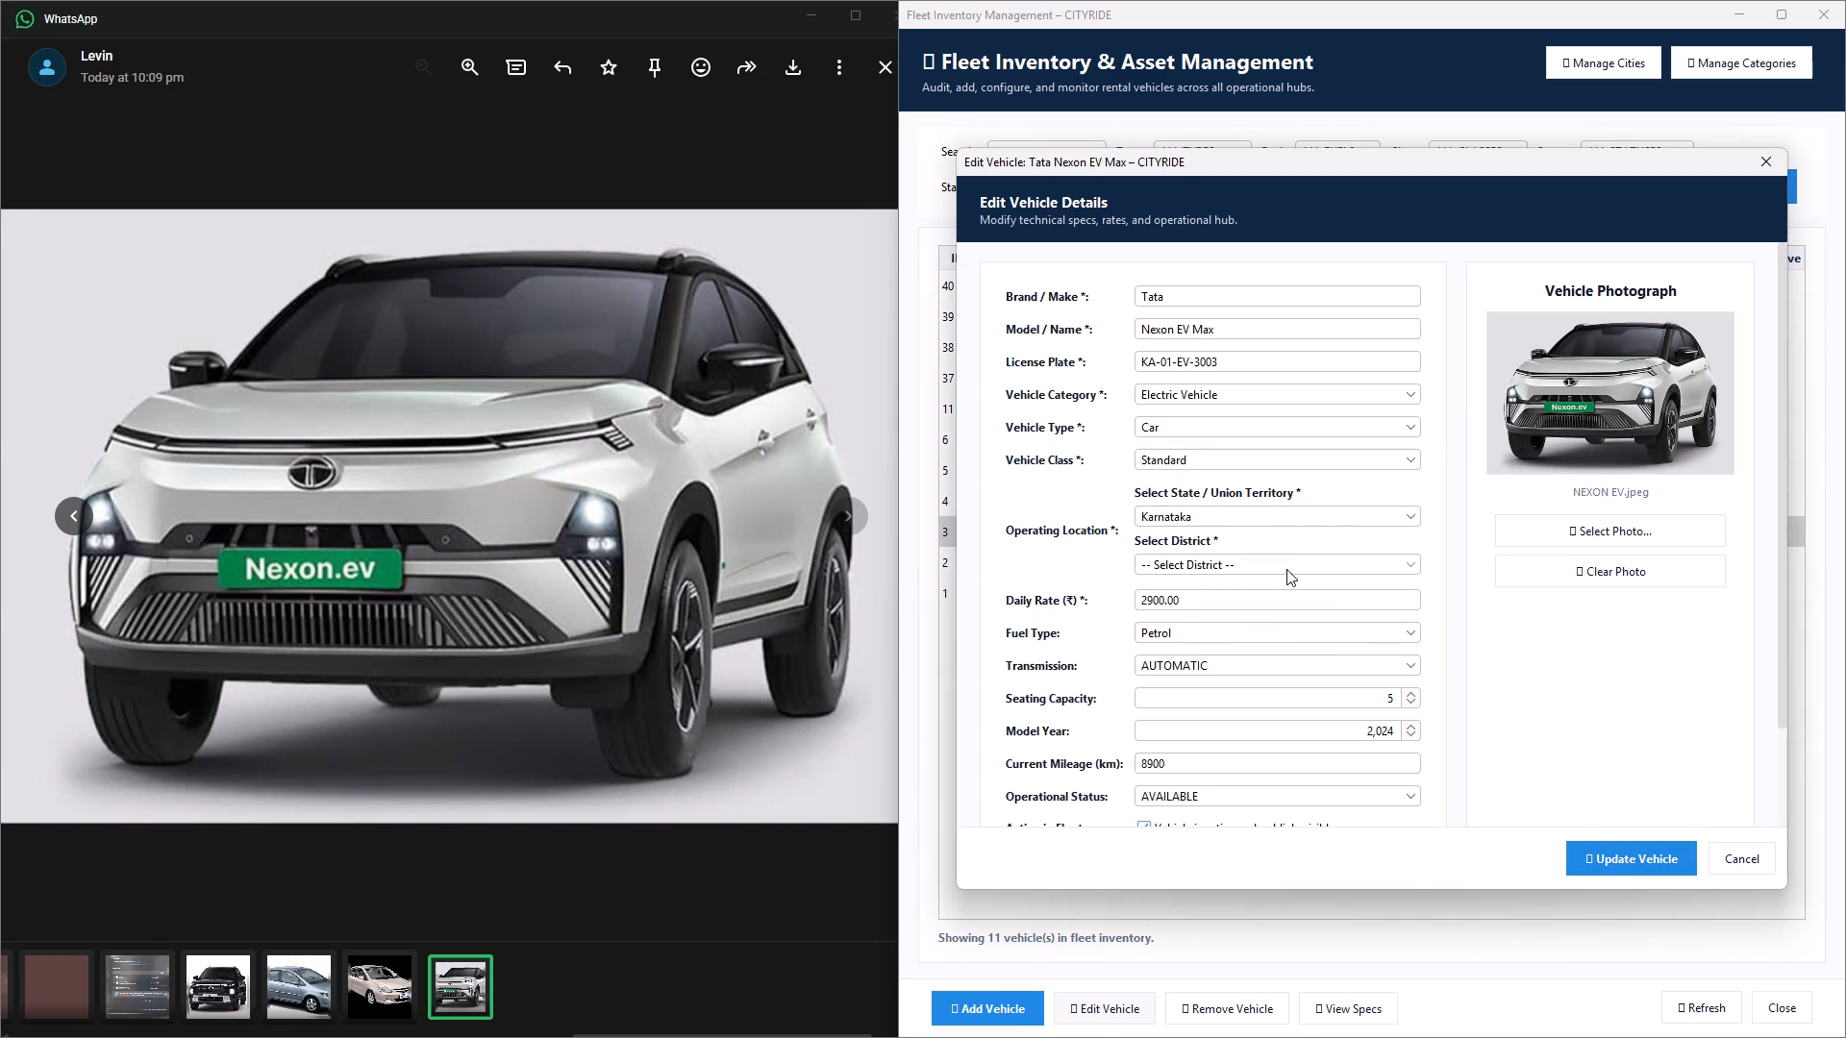
{"action": "left_click", "coordinate": [1285, 571]}
{"action": "left_click", "coordinate": [1250, 657]}
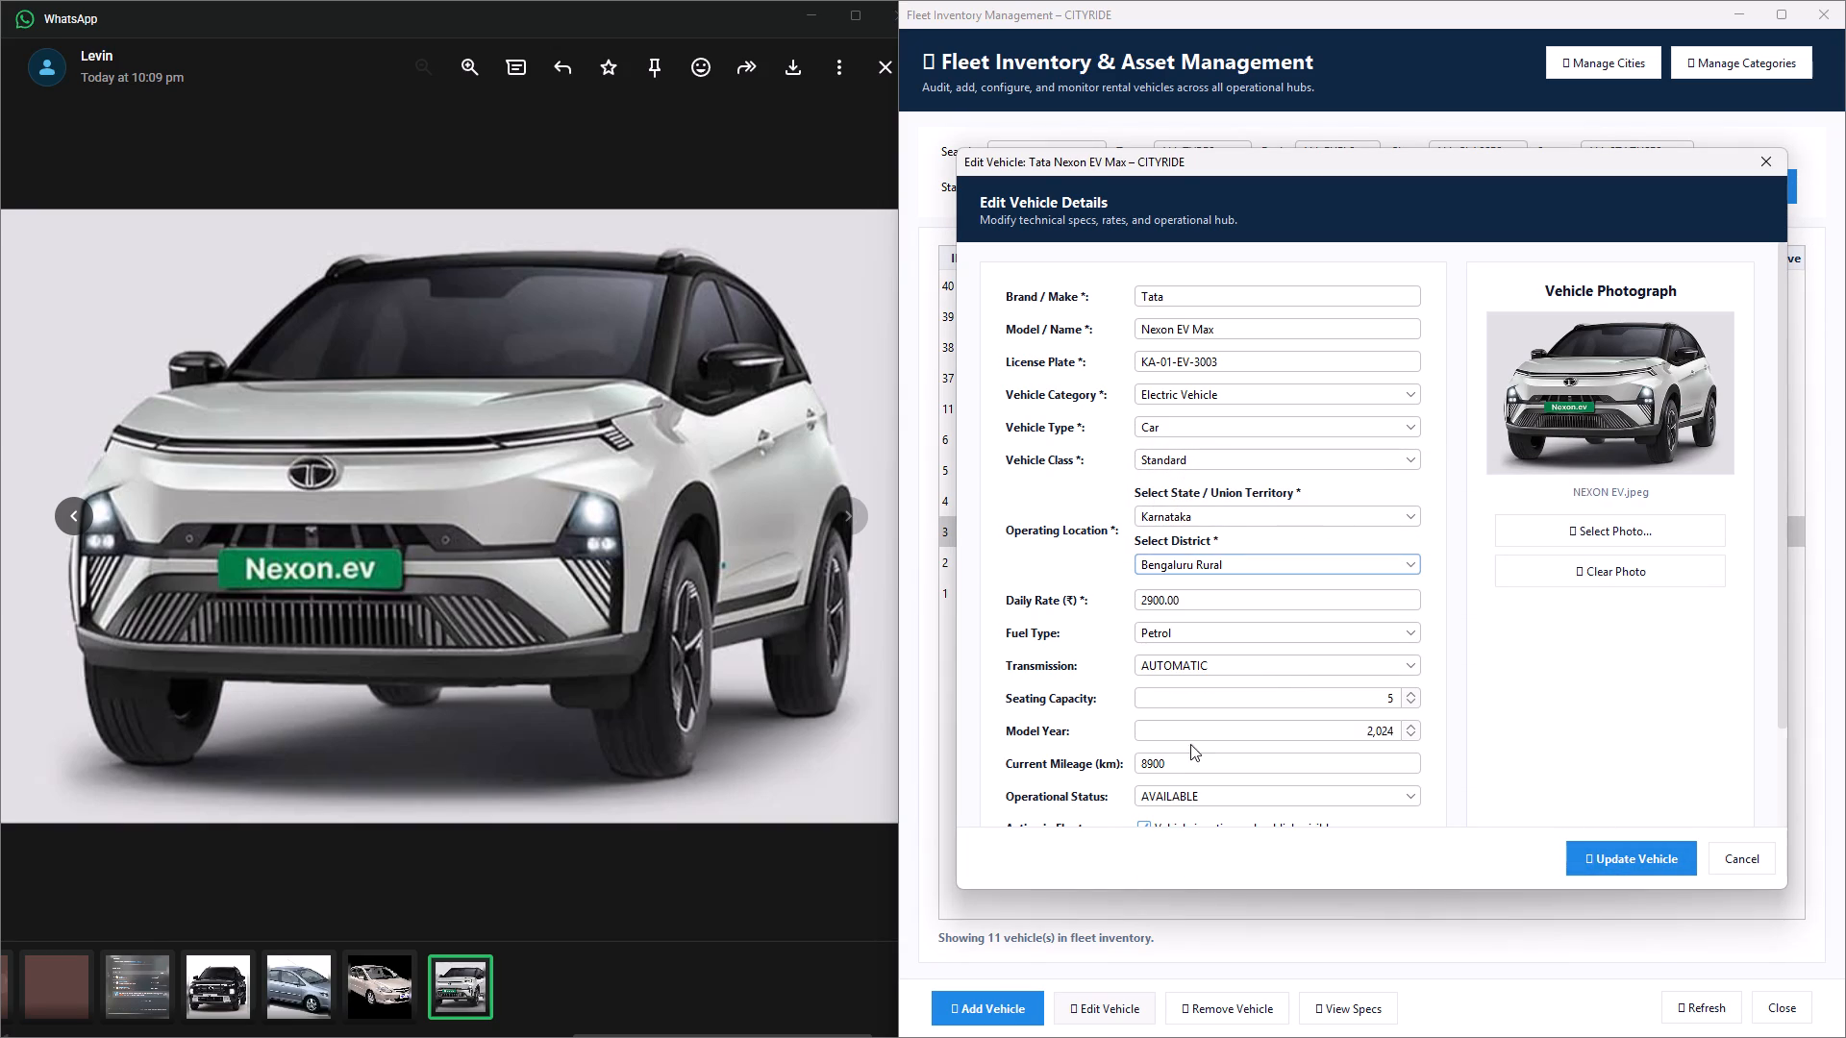
{"action": "left_click", "coordinate": [1607, 853]}
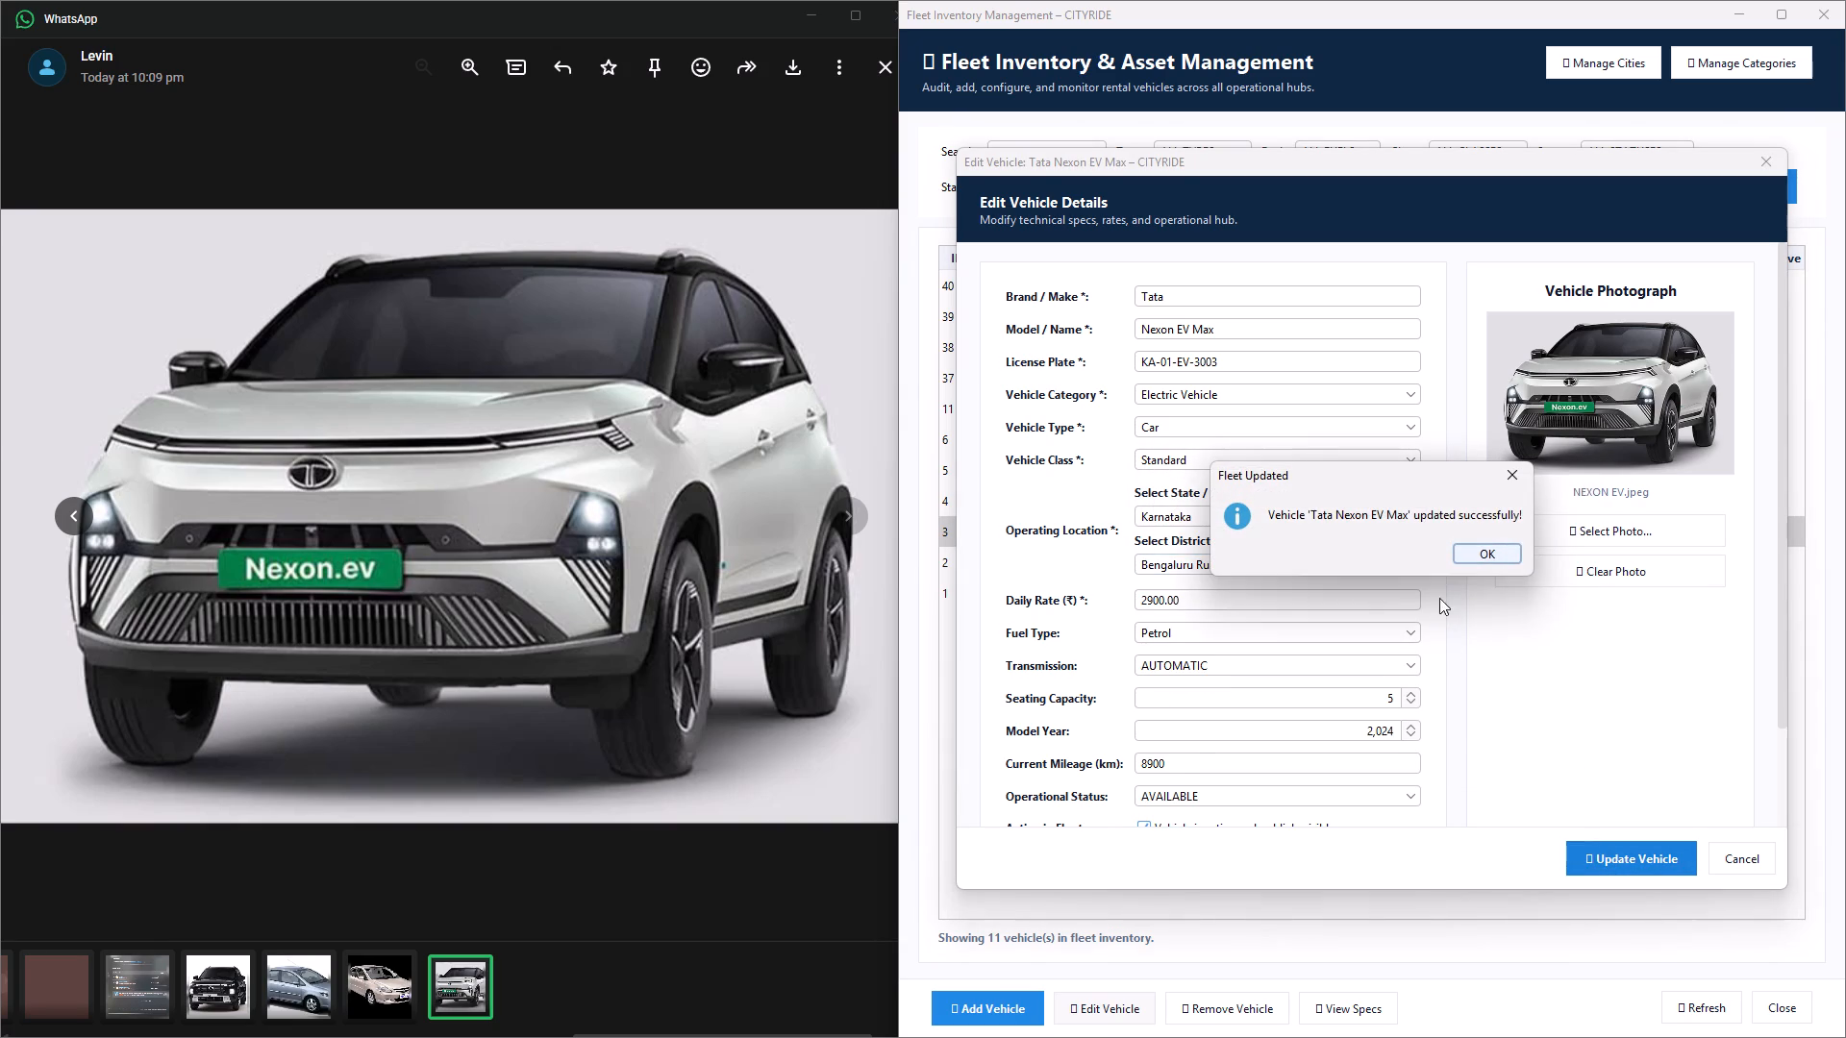
{"action": "left_click", "coordinate": [1484, 549]}
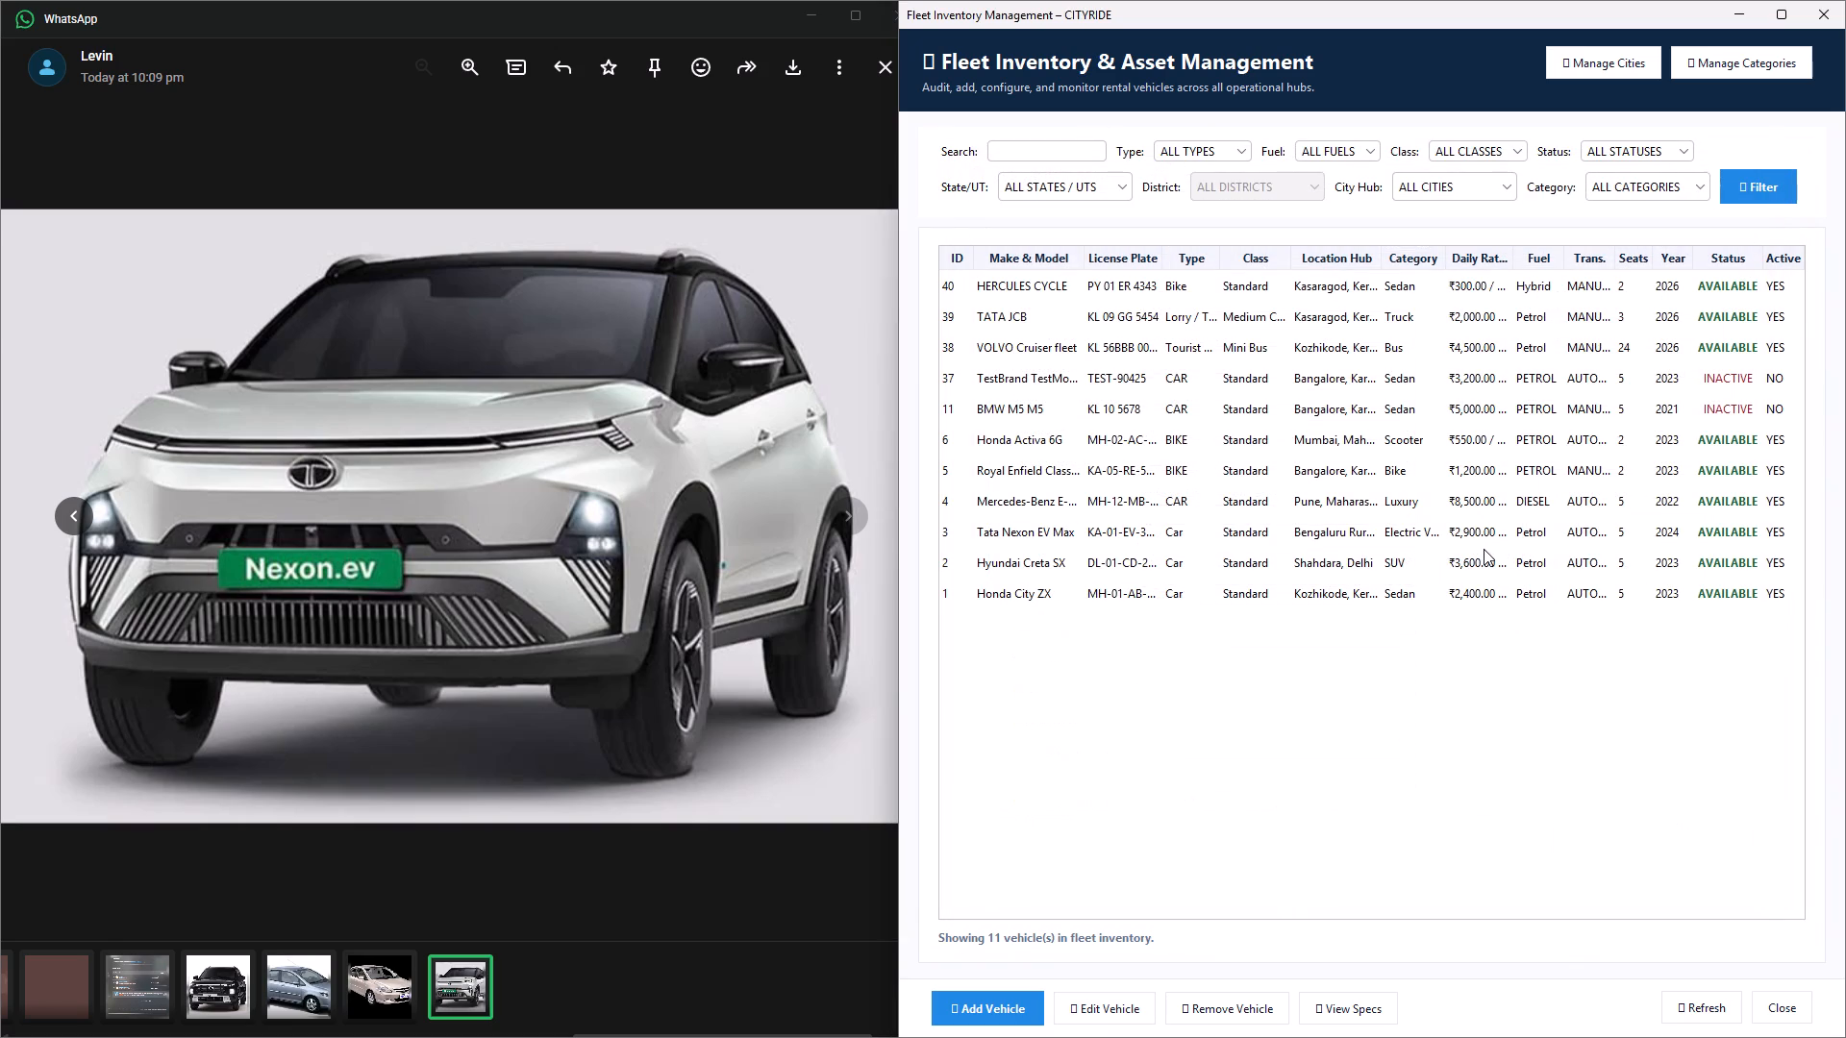
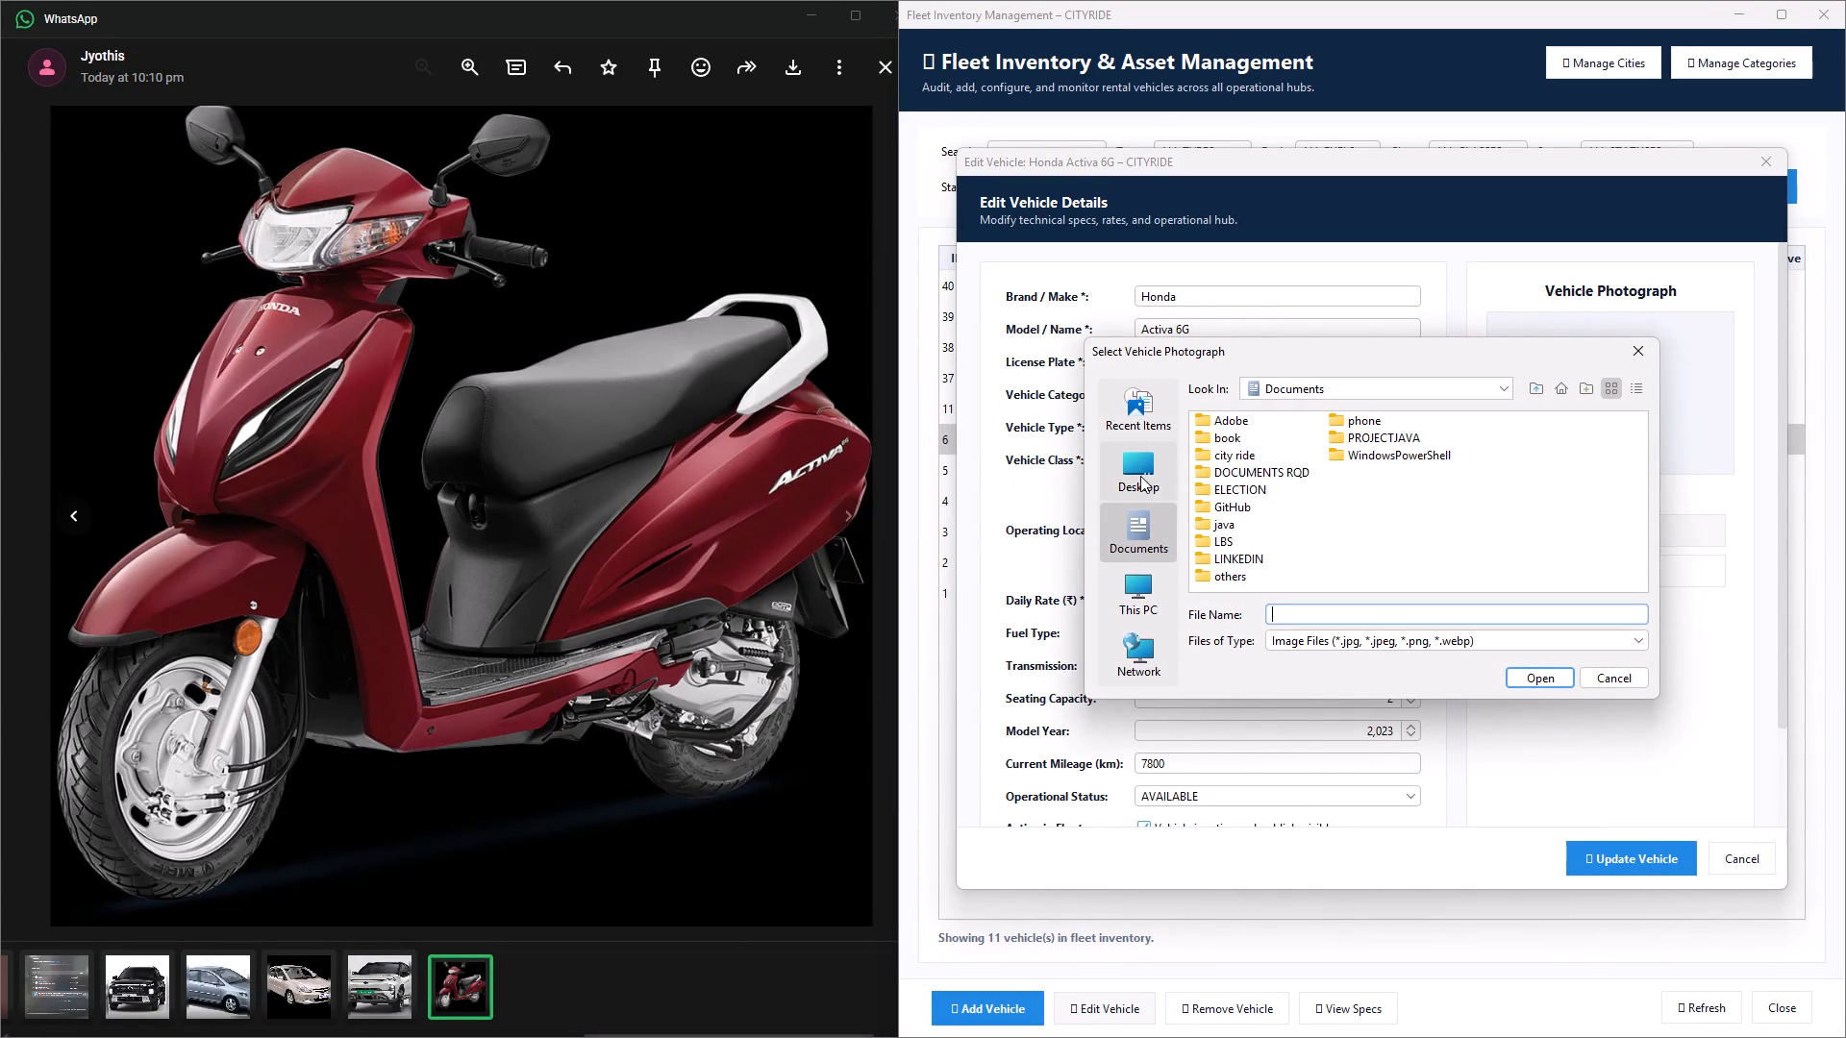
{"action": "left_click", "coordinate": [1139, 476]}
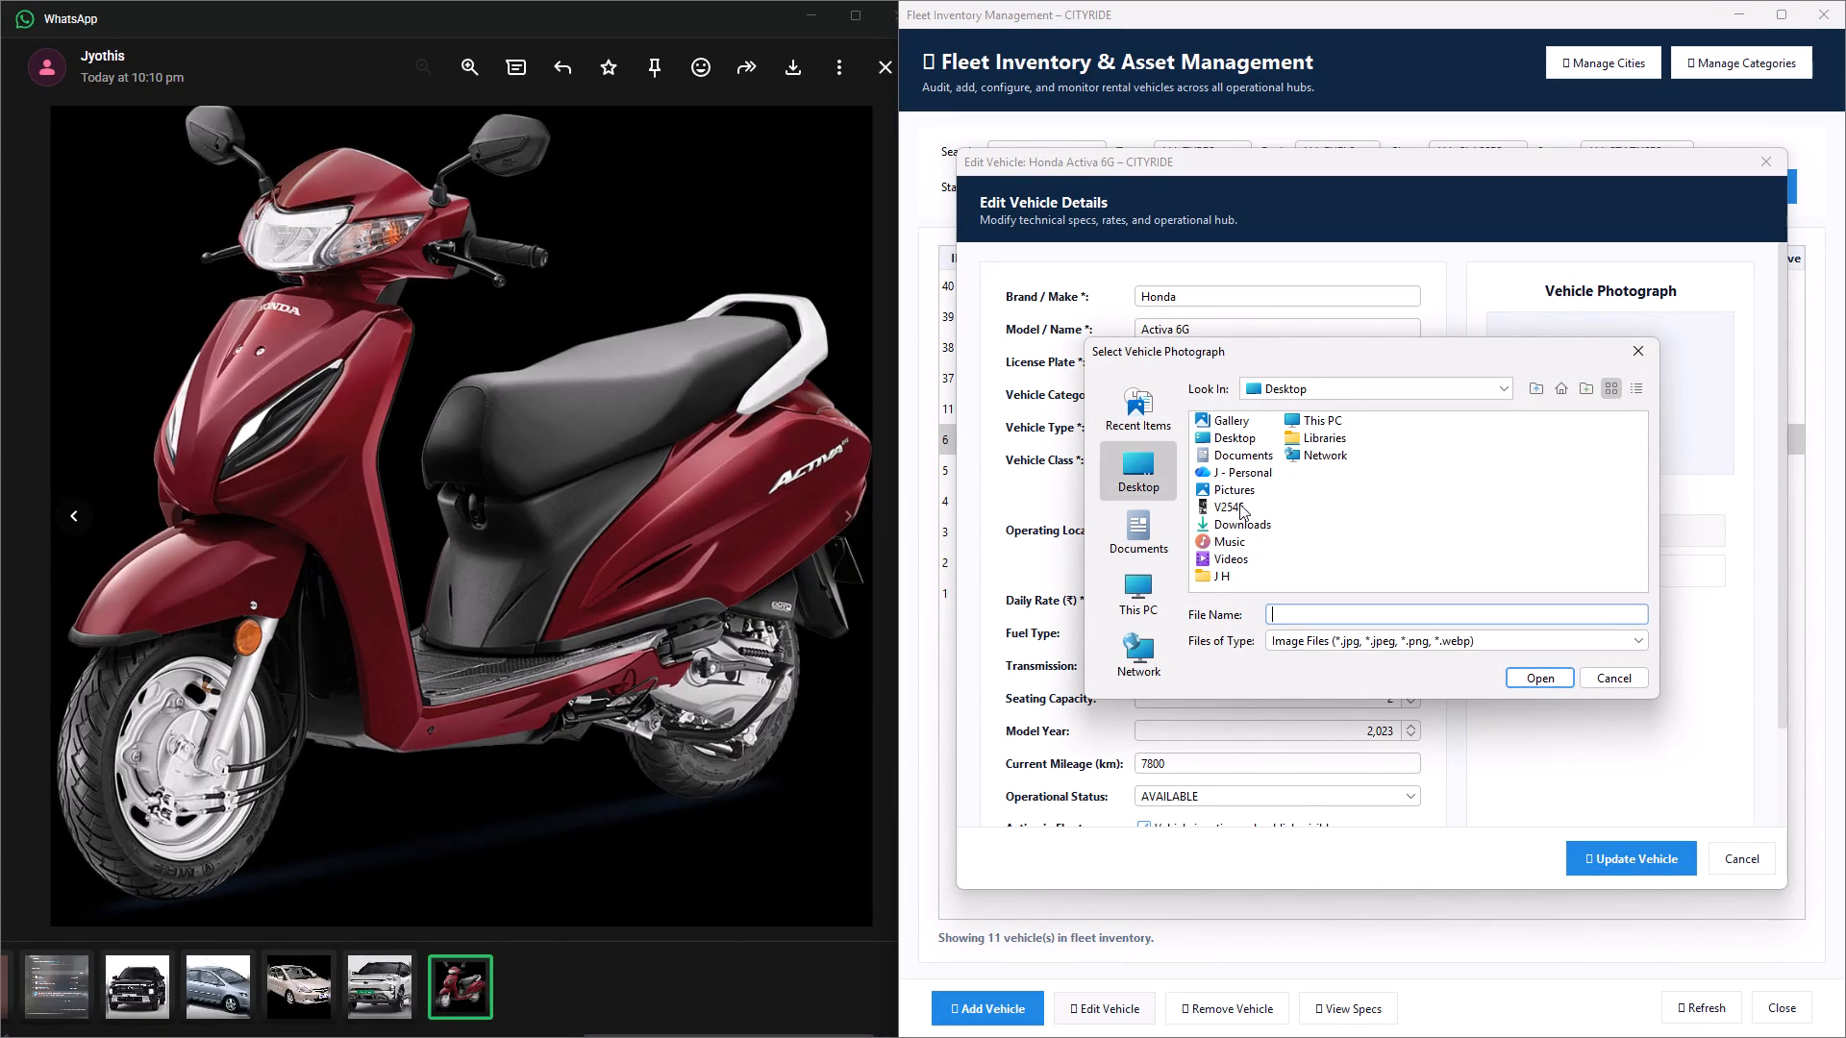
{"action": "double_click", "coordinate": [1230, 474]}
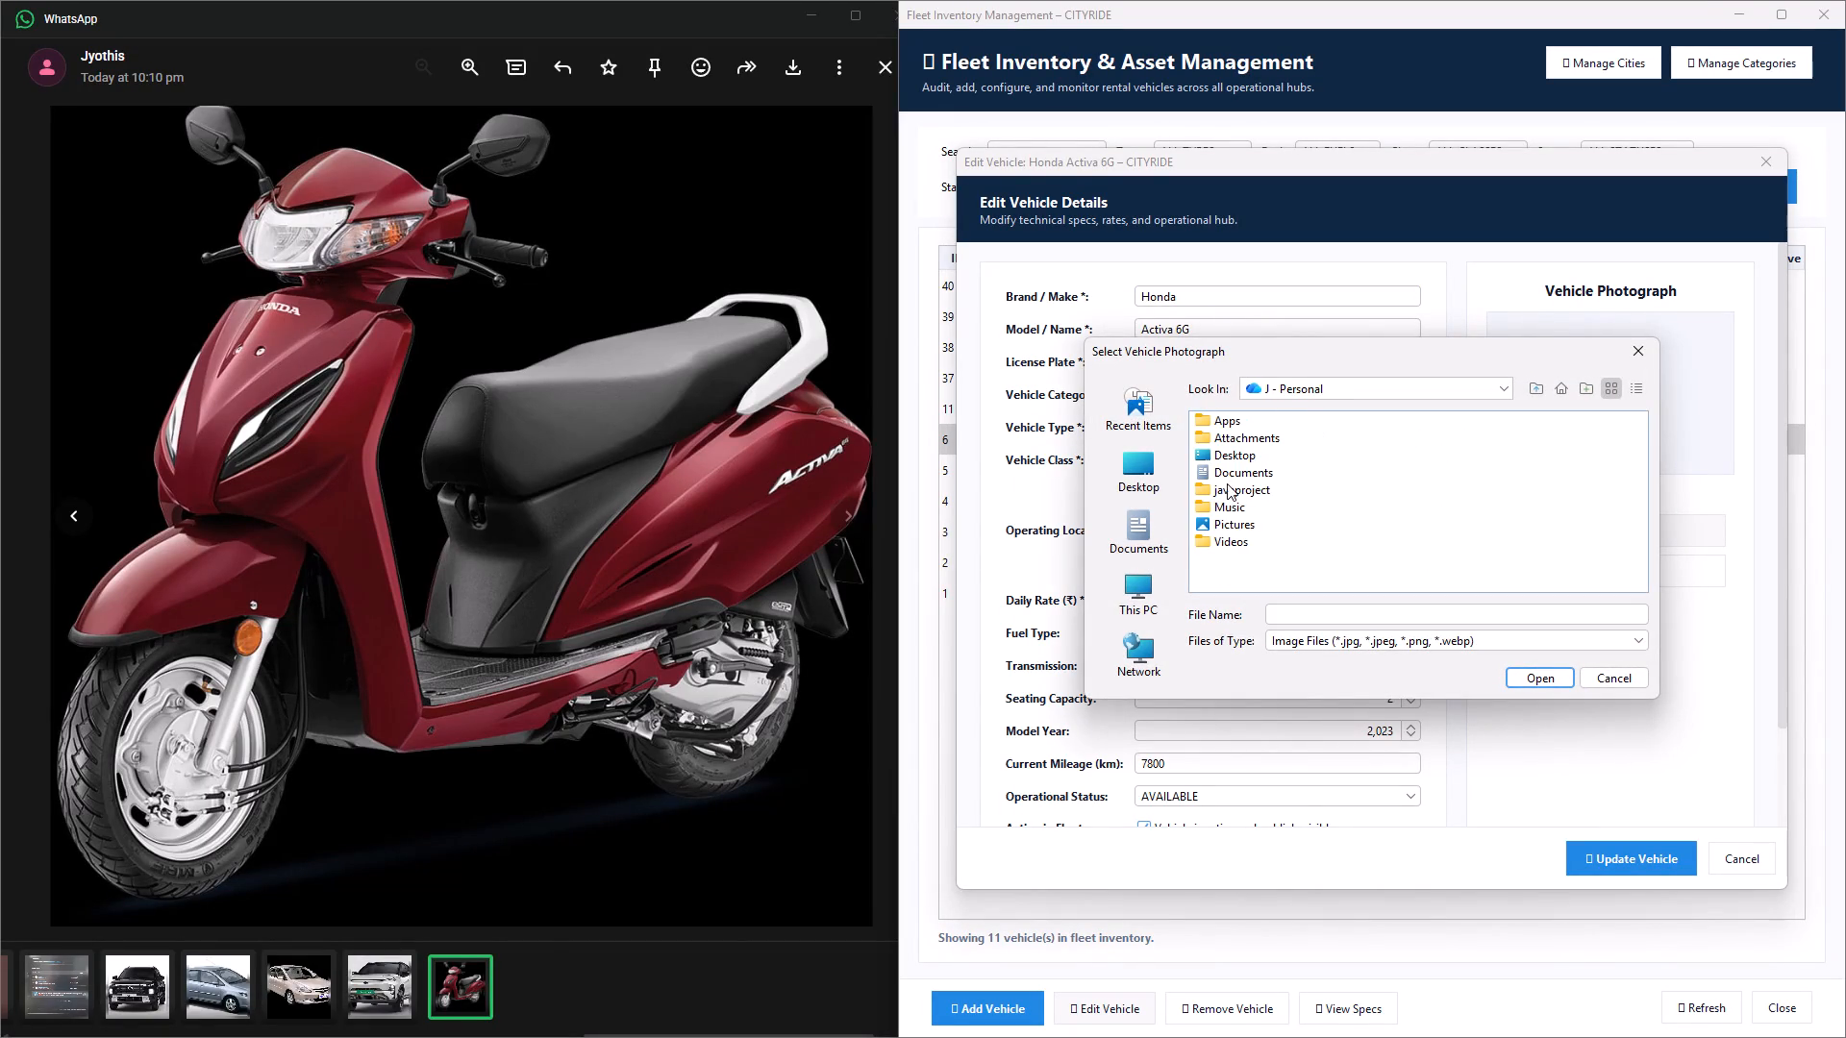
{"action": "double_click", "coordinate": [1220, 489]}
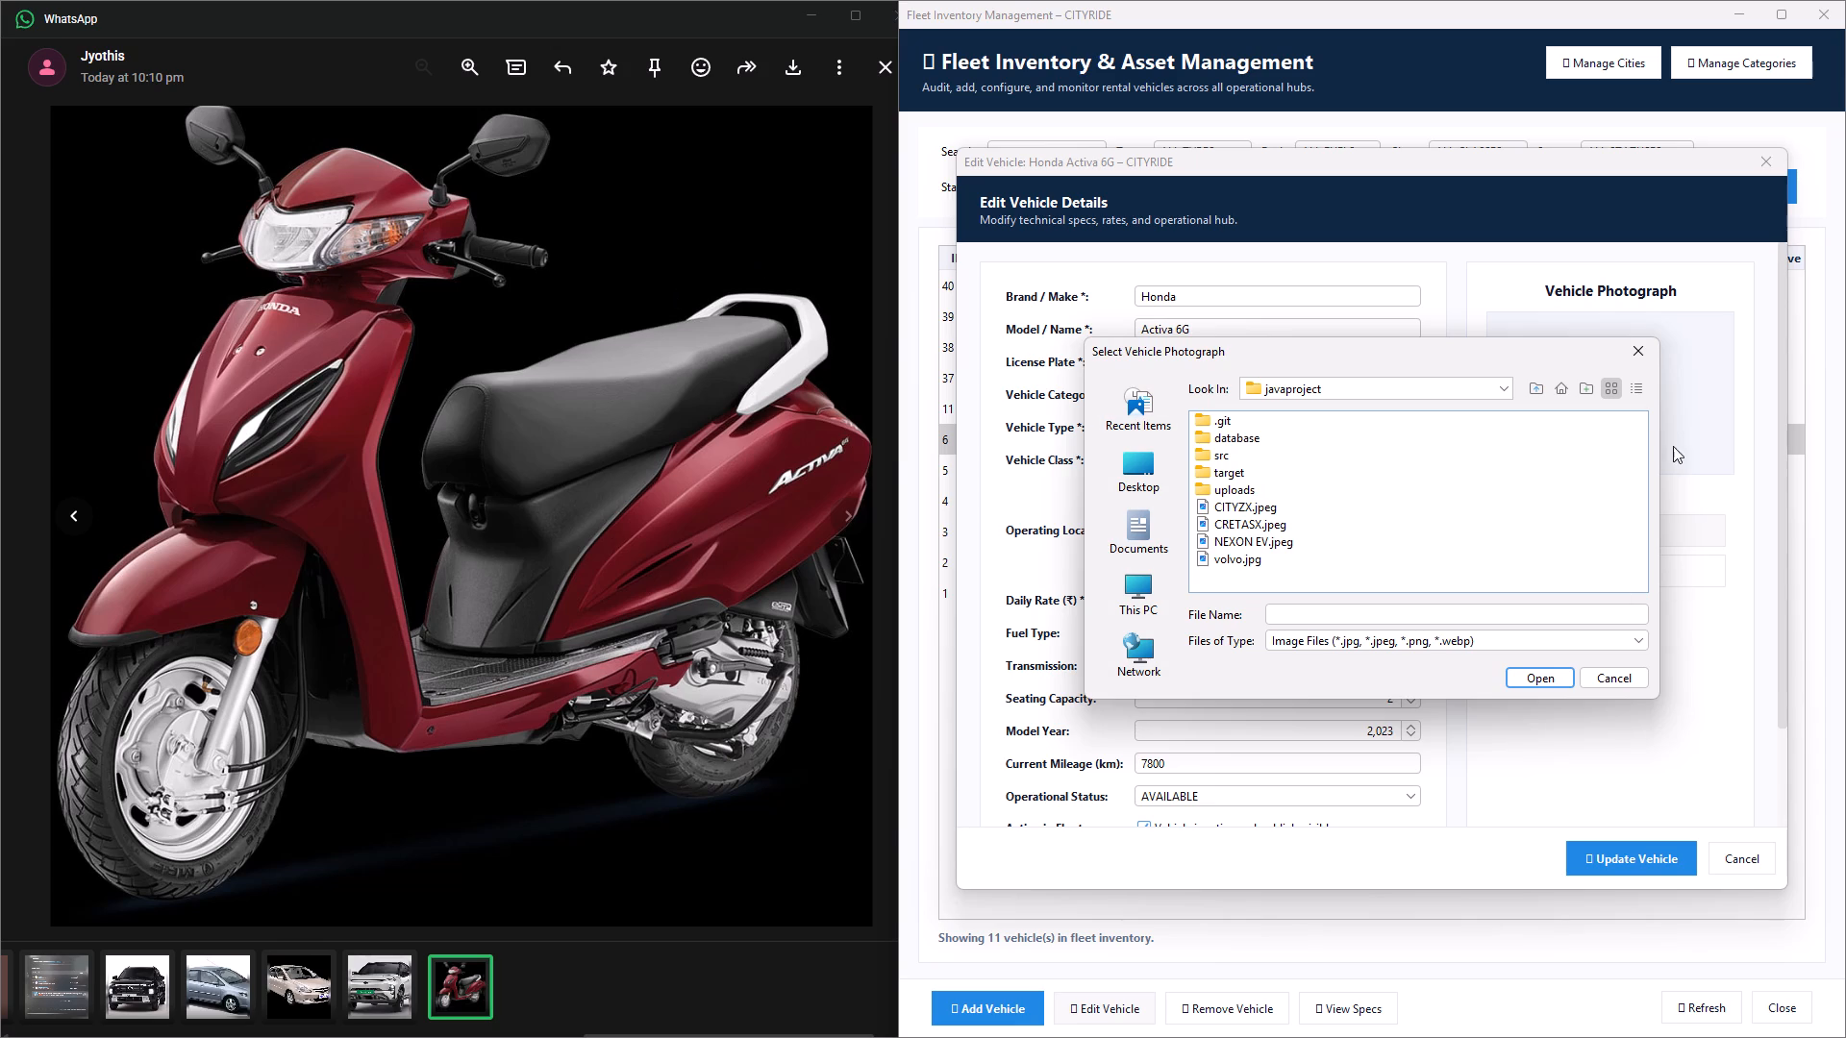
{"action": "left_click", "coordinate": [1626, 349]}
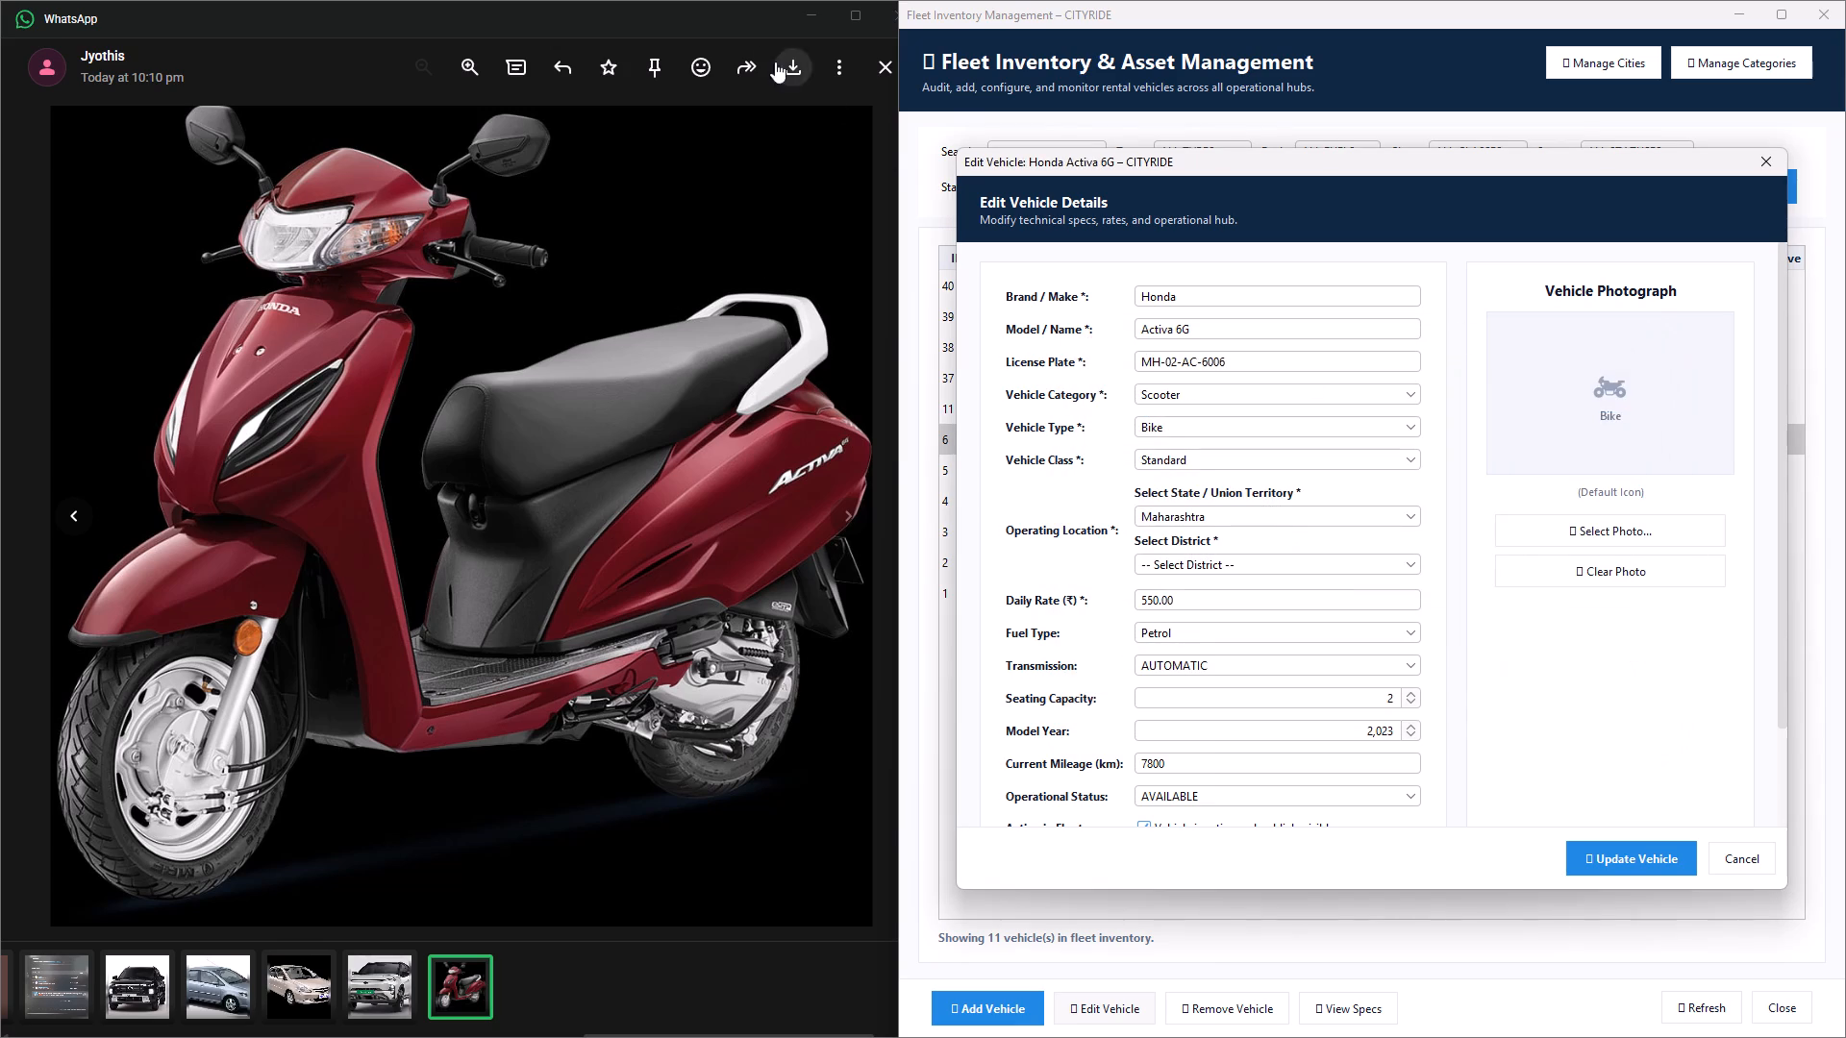
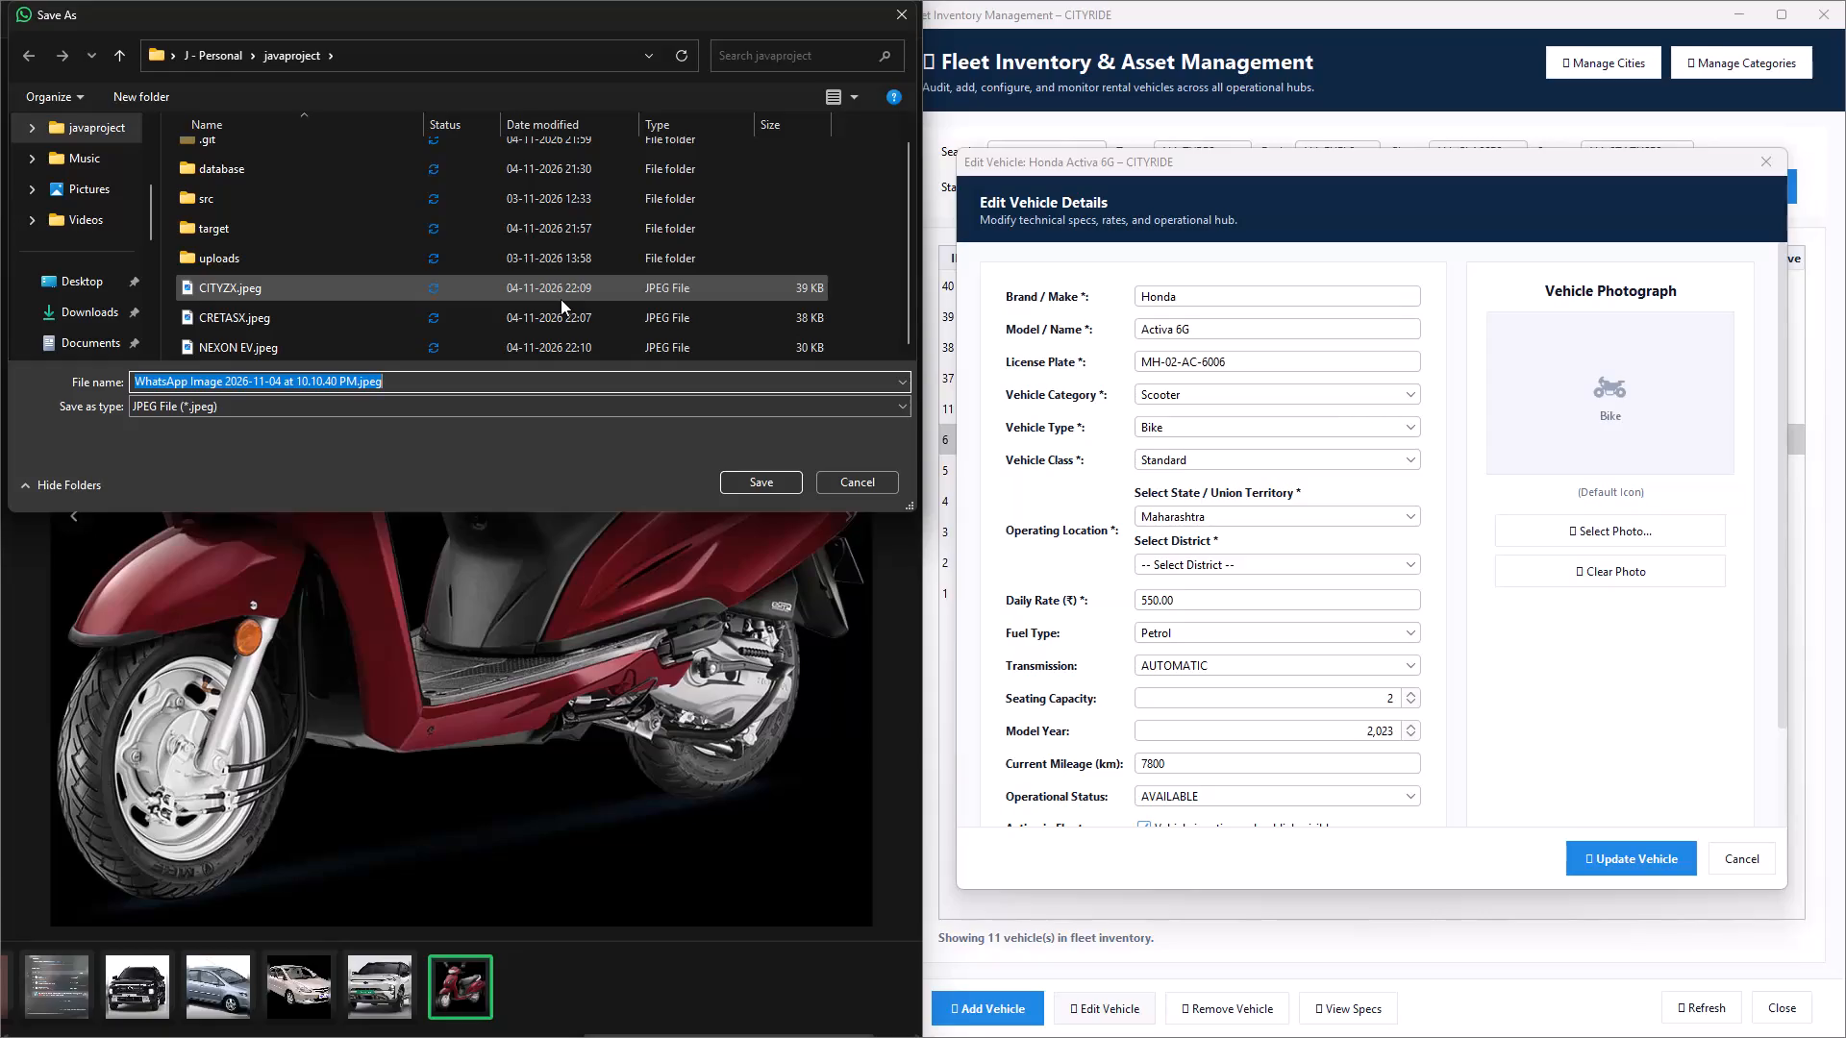
Name the red scooter photo ACTIVA for saving as a JPEG in the javaproject folder.
{"action": "type", "text": "ACTIVA"}
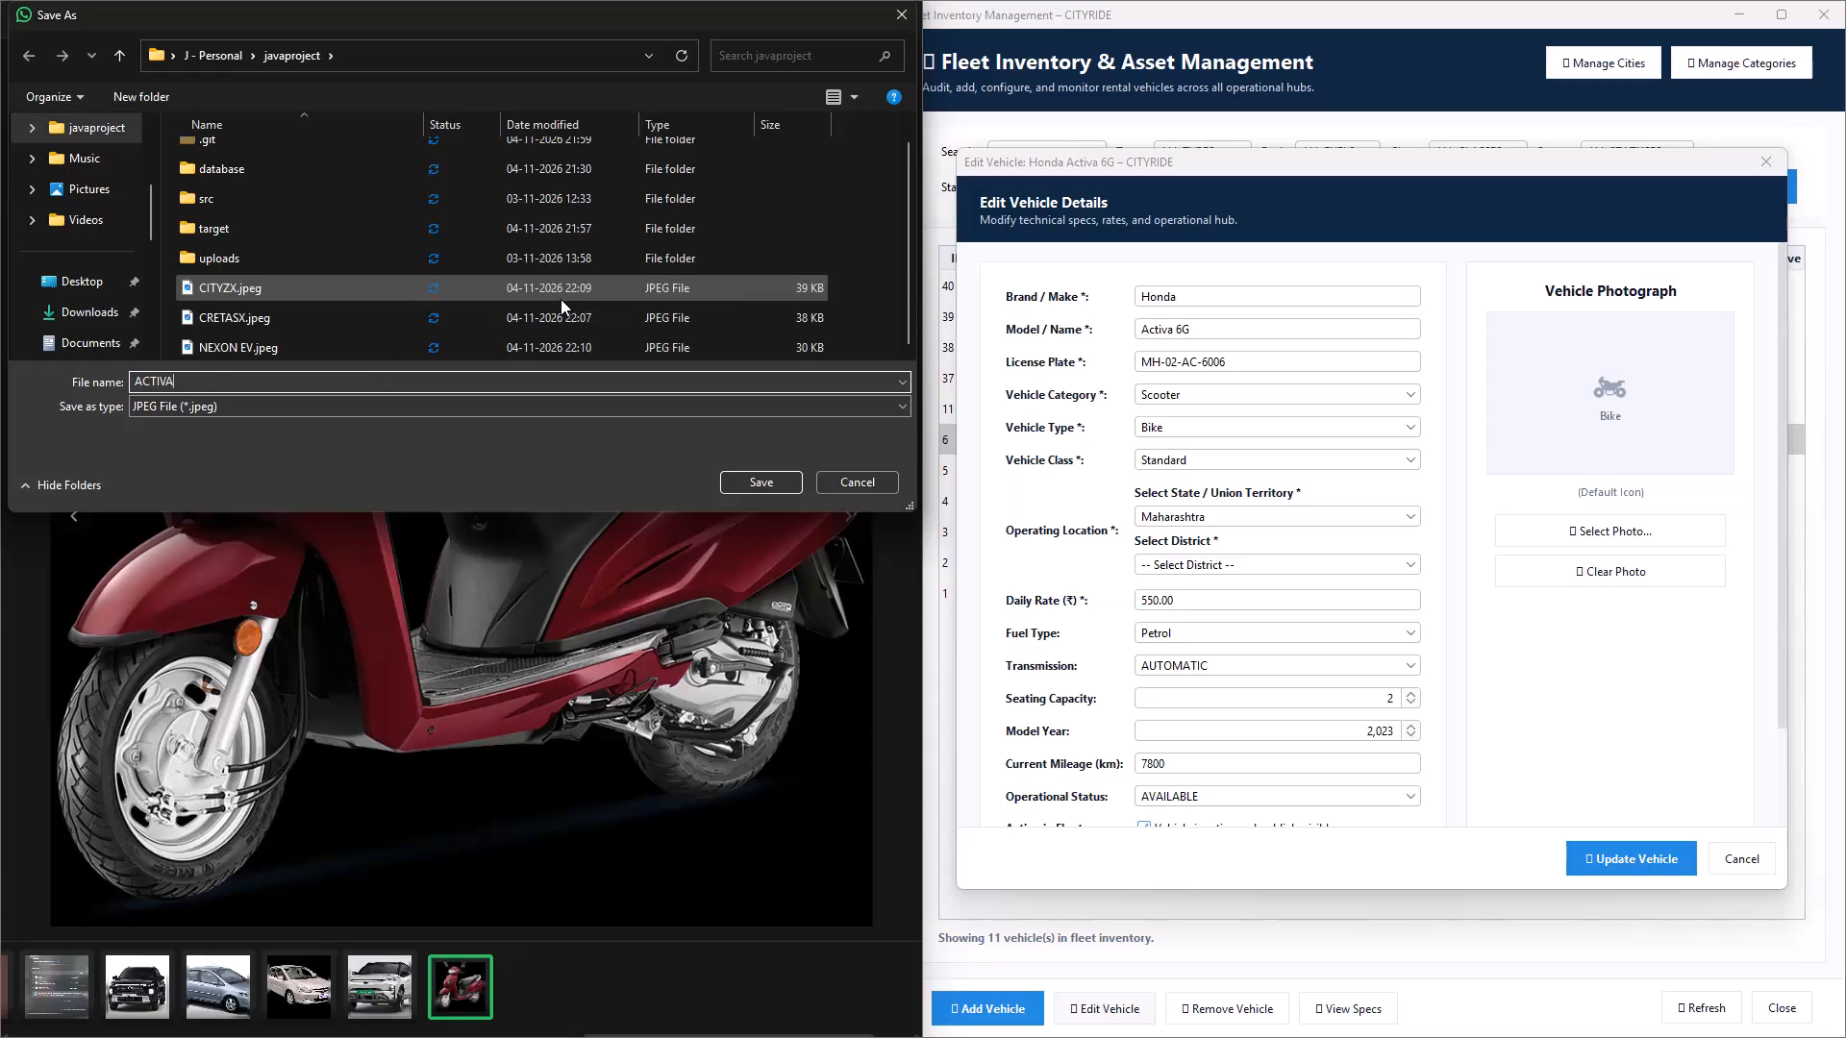
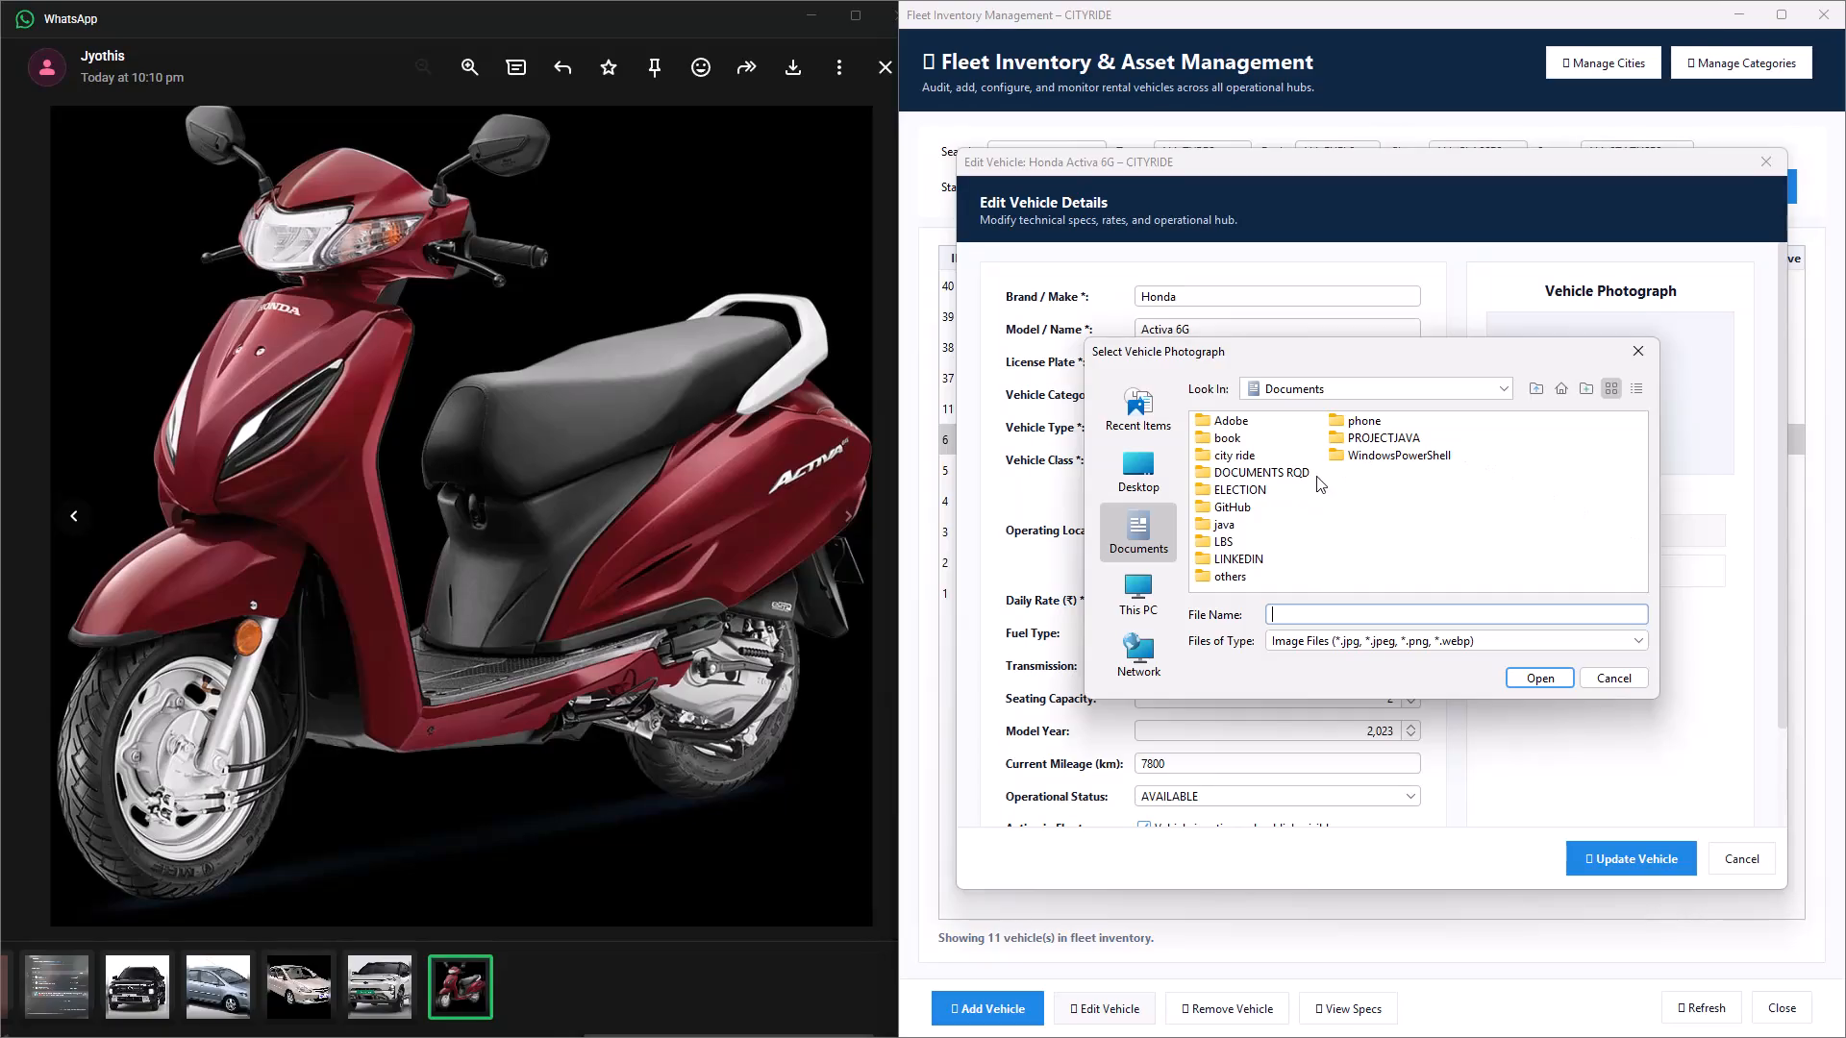
Load ACTIVA.jpeg from the javaproject folder in J - Personal as the Honda Activa 6G's vehicle photograph.
{"action": "left_click", "coordinate": [1160, 467]}
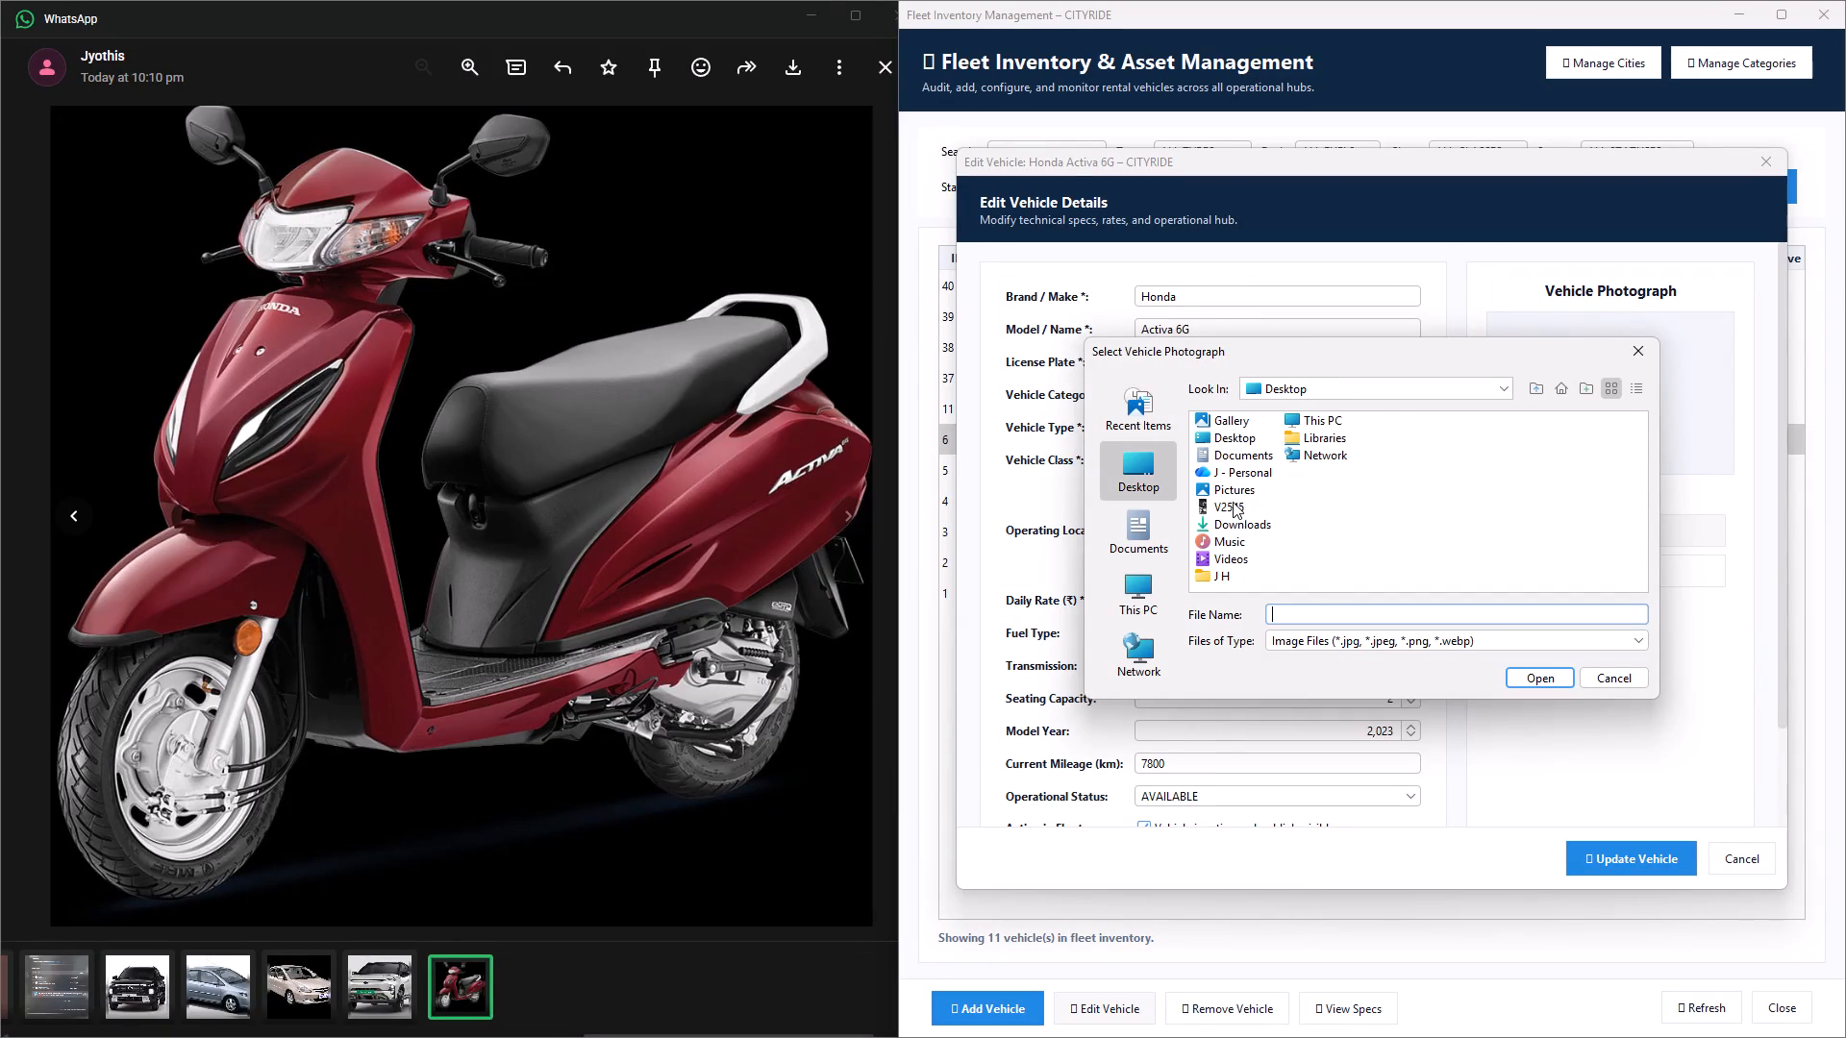
{"action": "double_click", "coordinate": [1236, 467]}
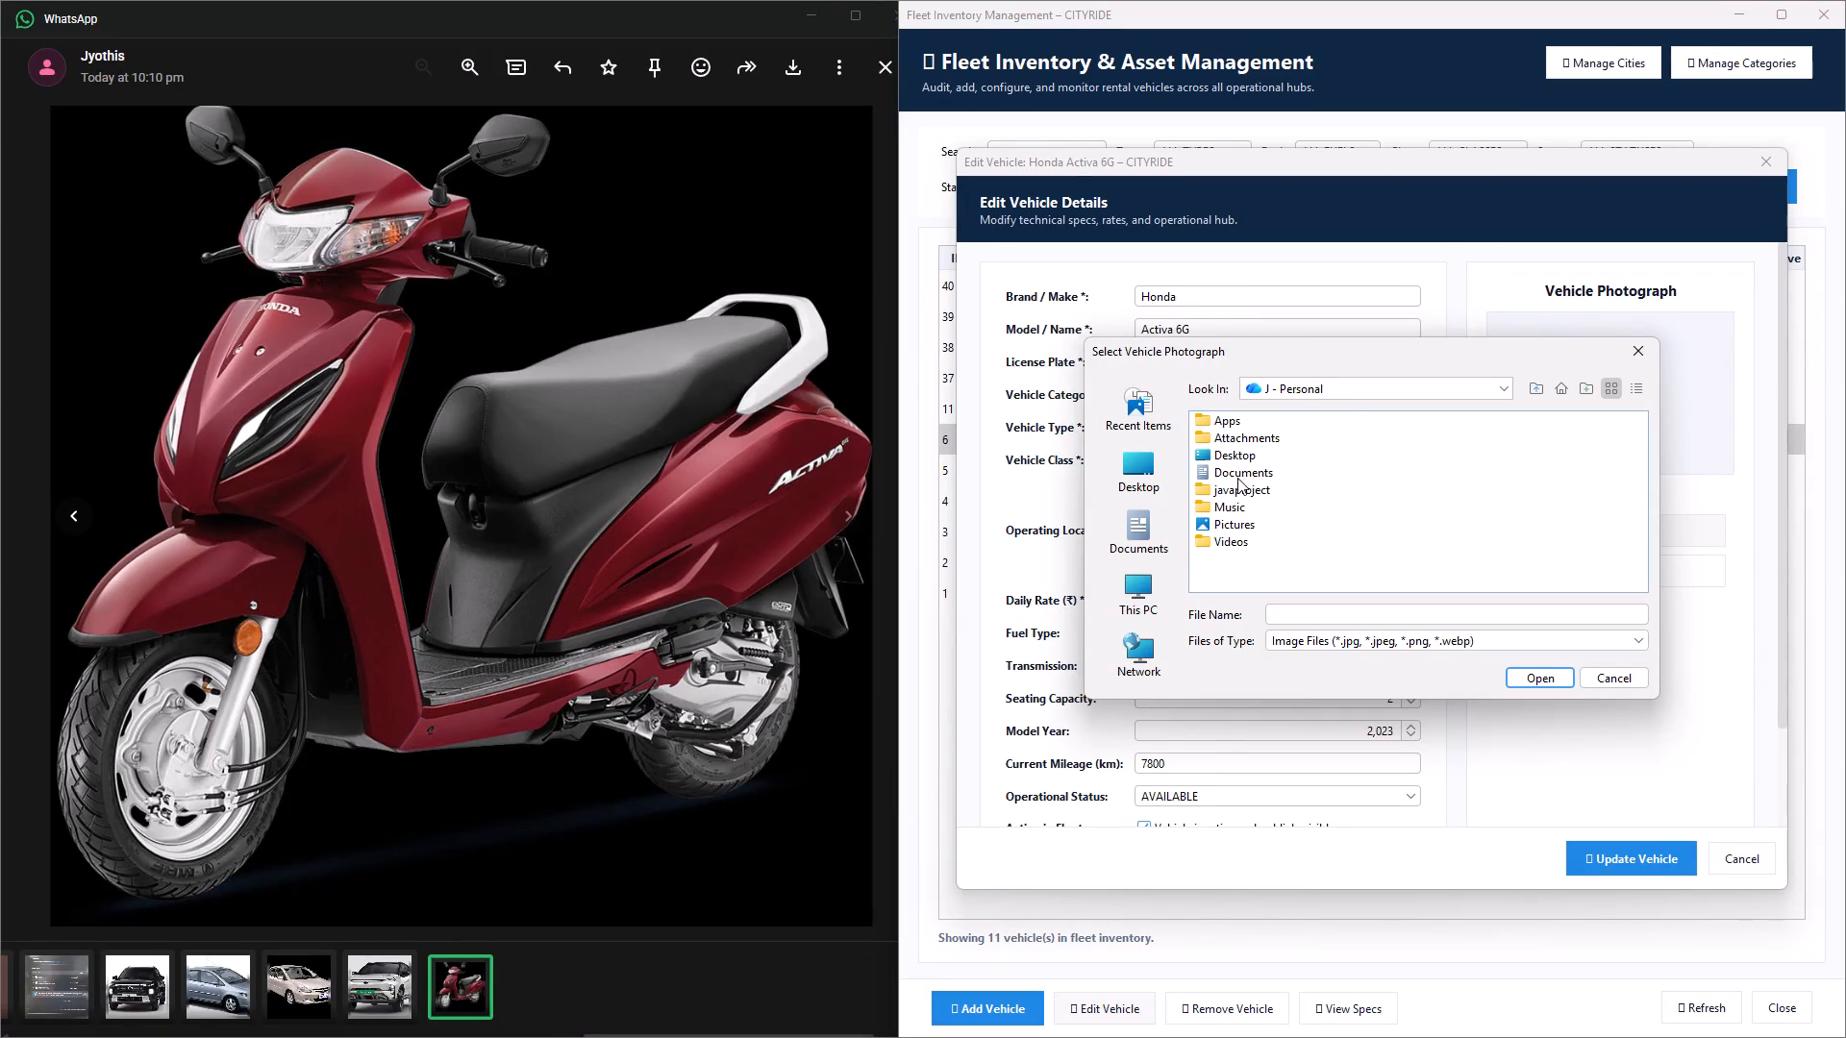
{"action": "double_click", "coordinate": [1238, 488]}
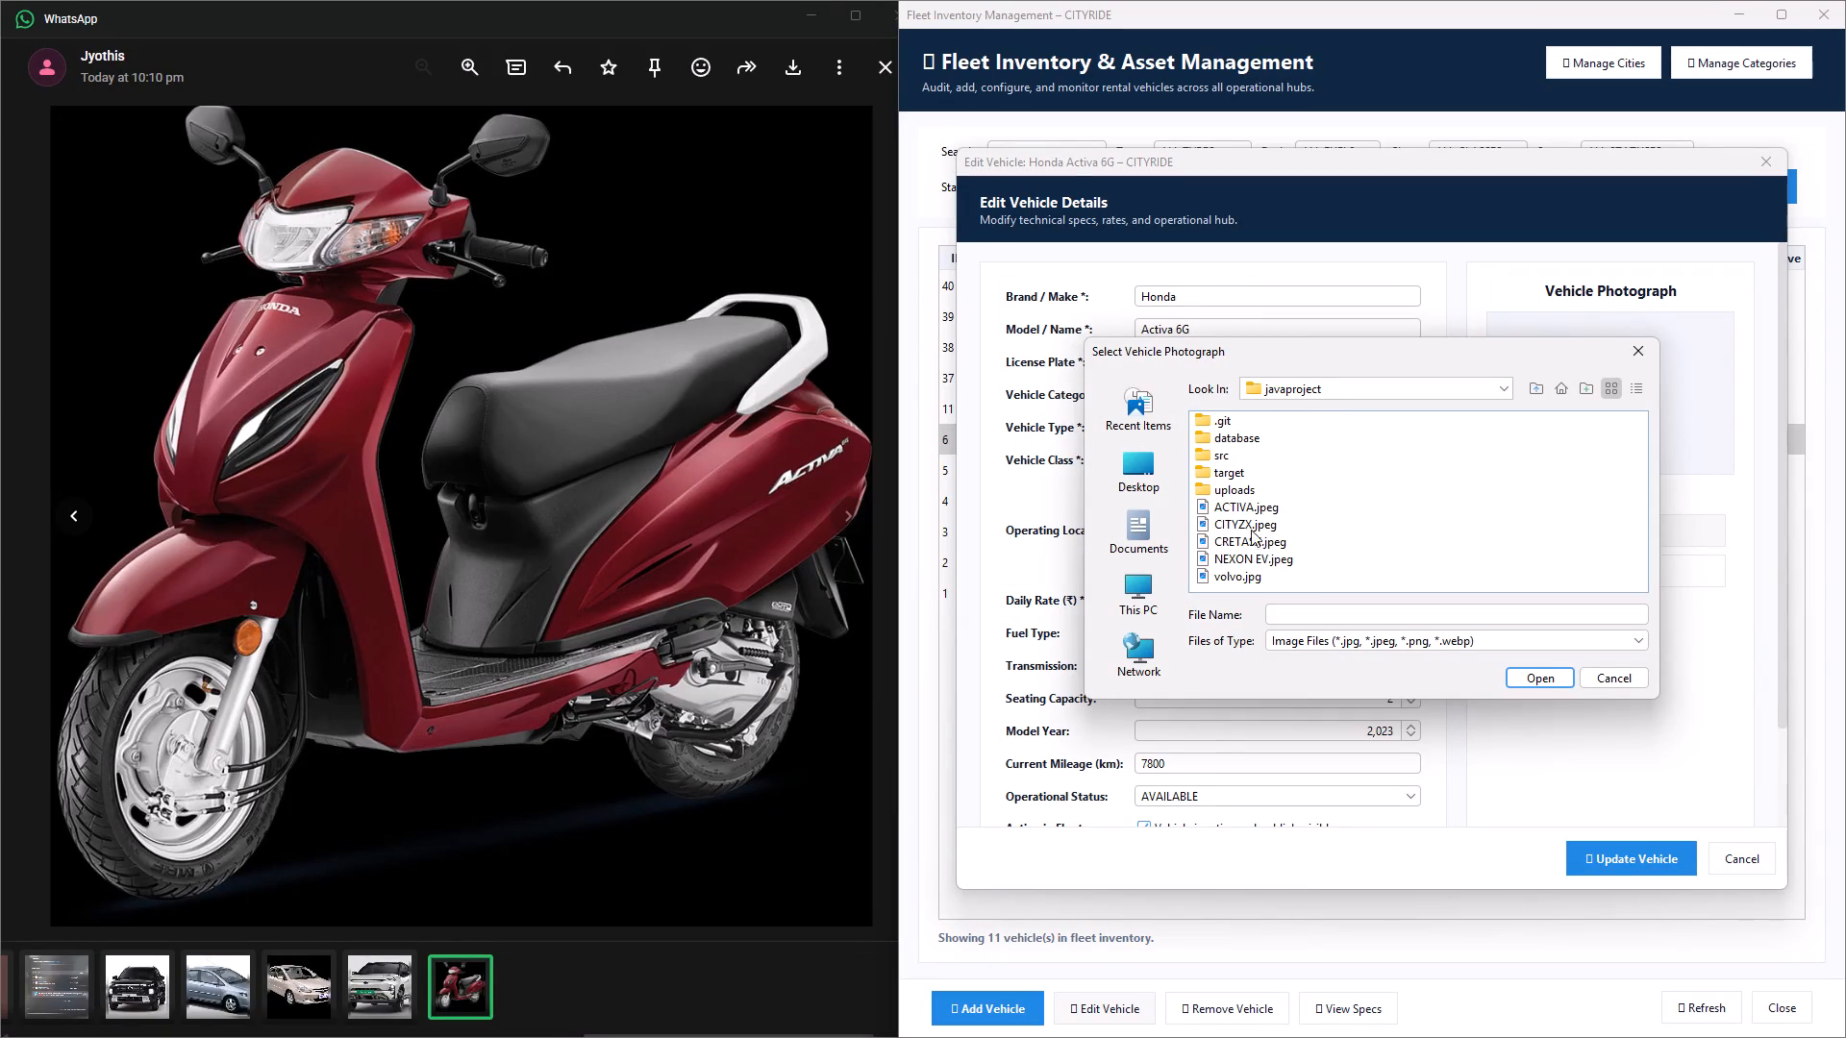
{"action": "left_click", "coordinate": [1268, 507]}
{"action": "left_click", "coordinate": [1549, 680]}
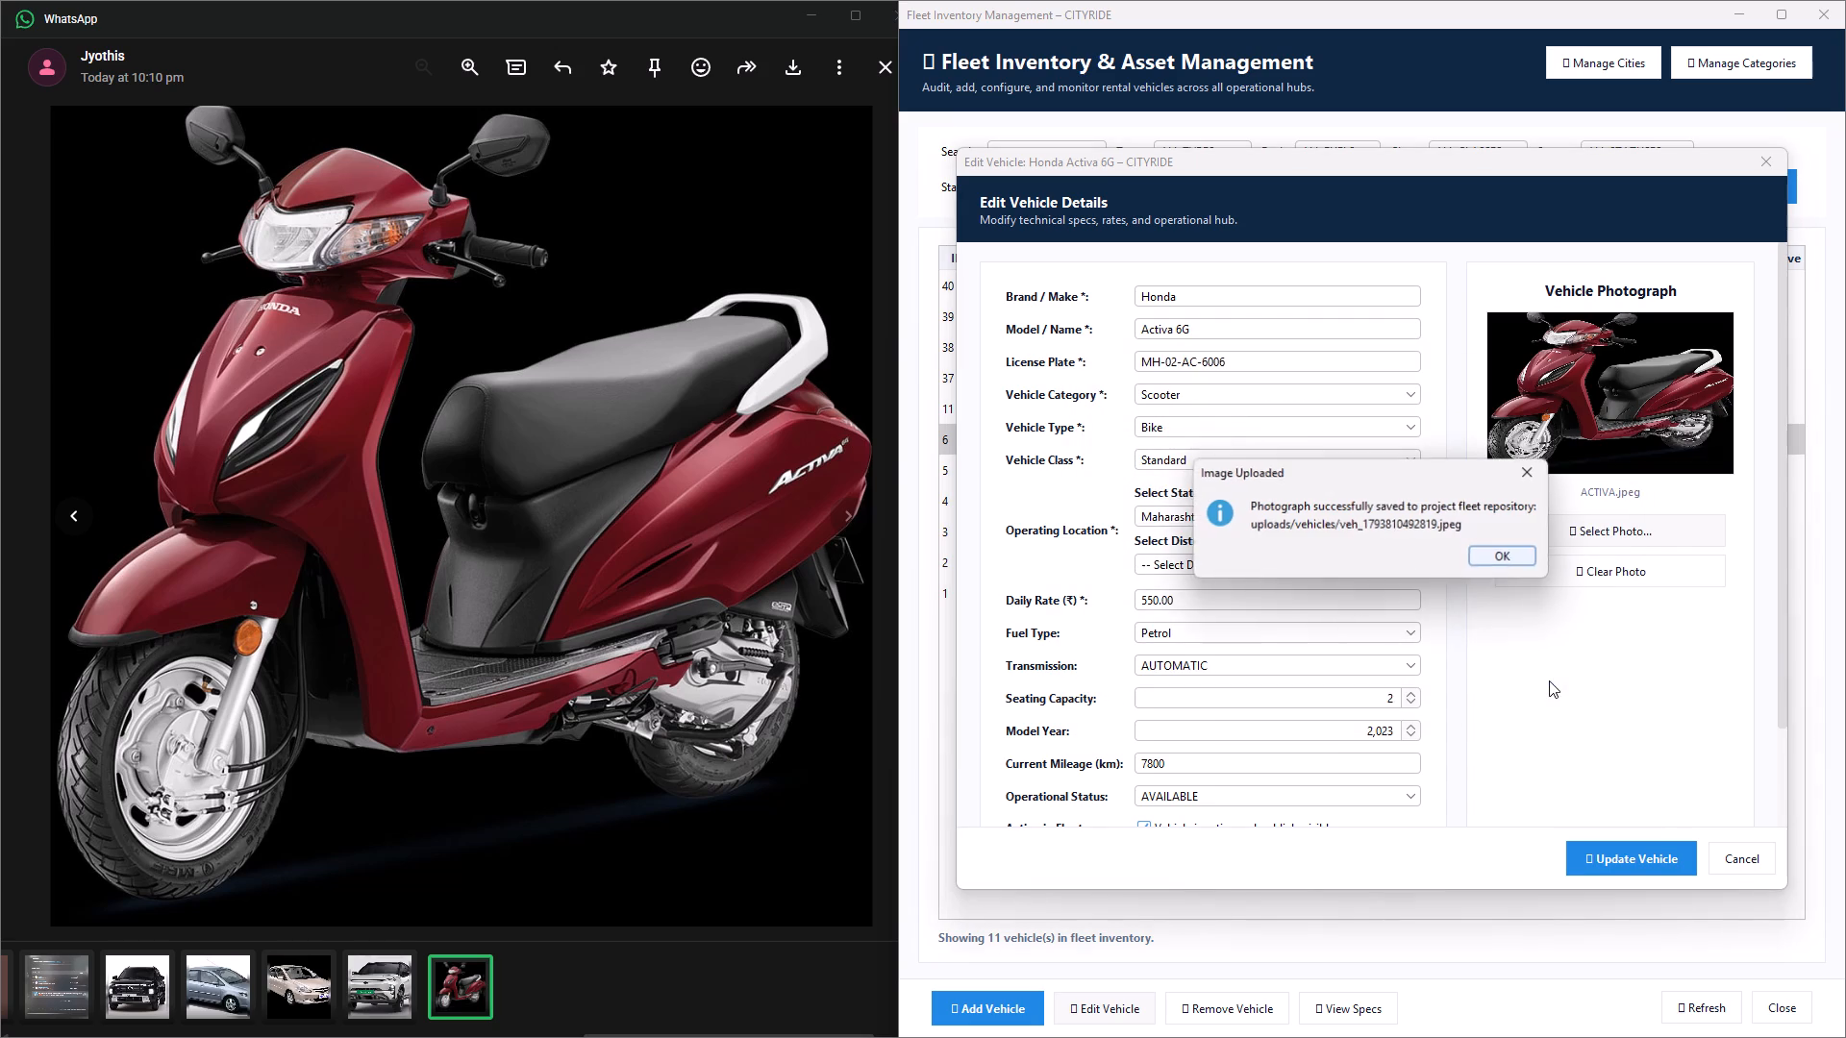
{"action": "left_click", "coordinate": [1511, 554]}
Set the Honda Activa 6G's operating location to Idukki district in Kerala and save the vehicle update.
{"action": "left_click", "coordinate": [1285, 571]}
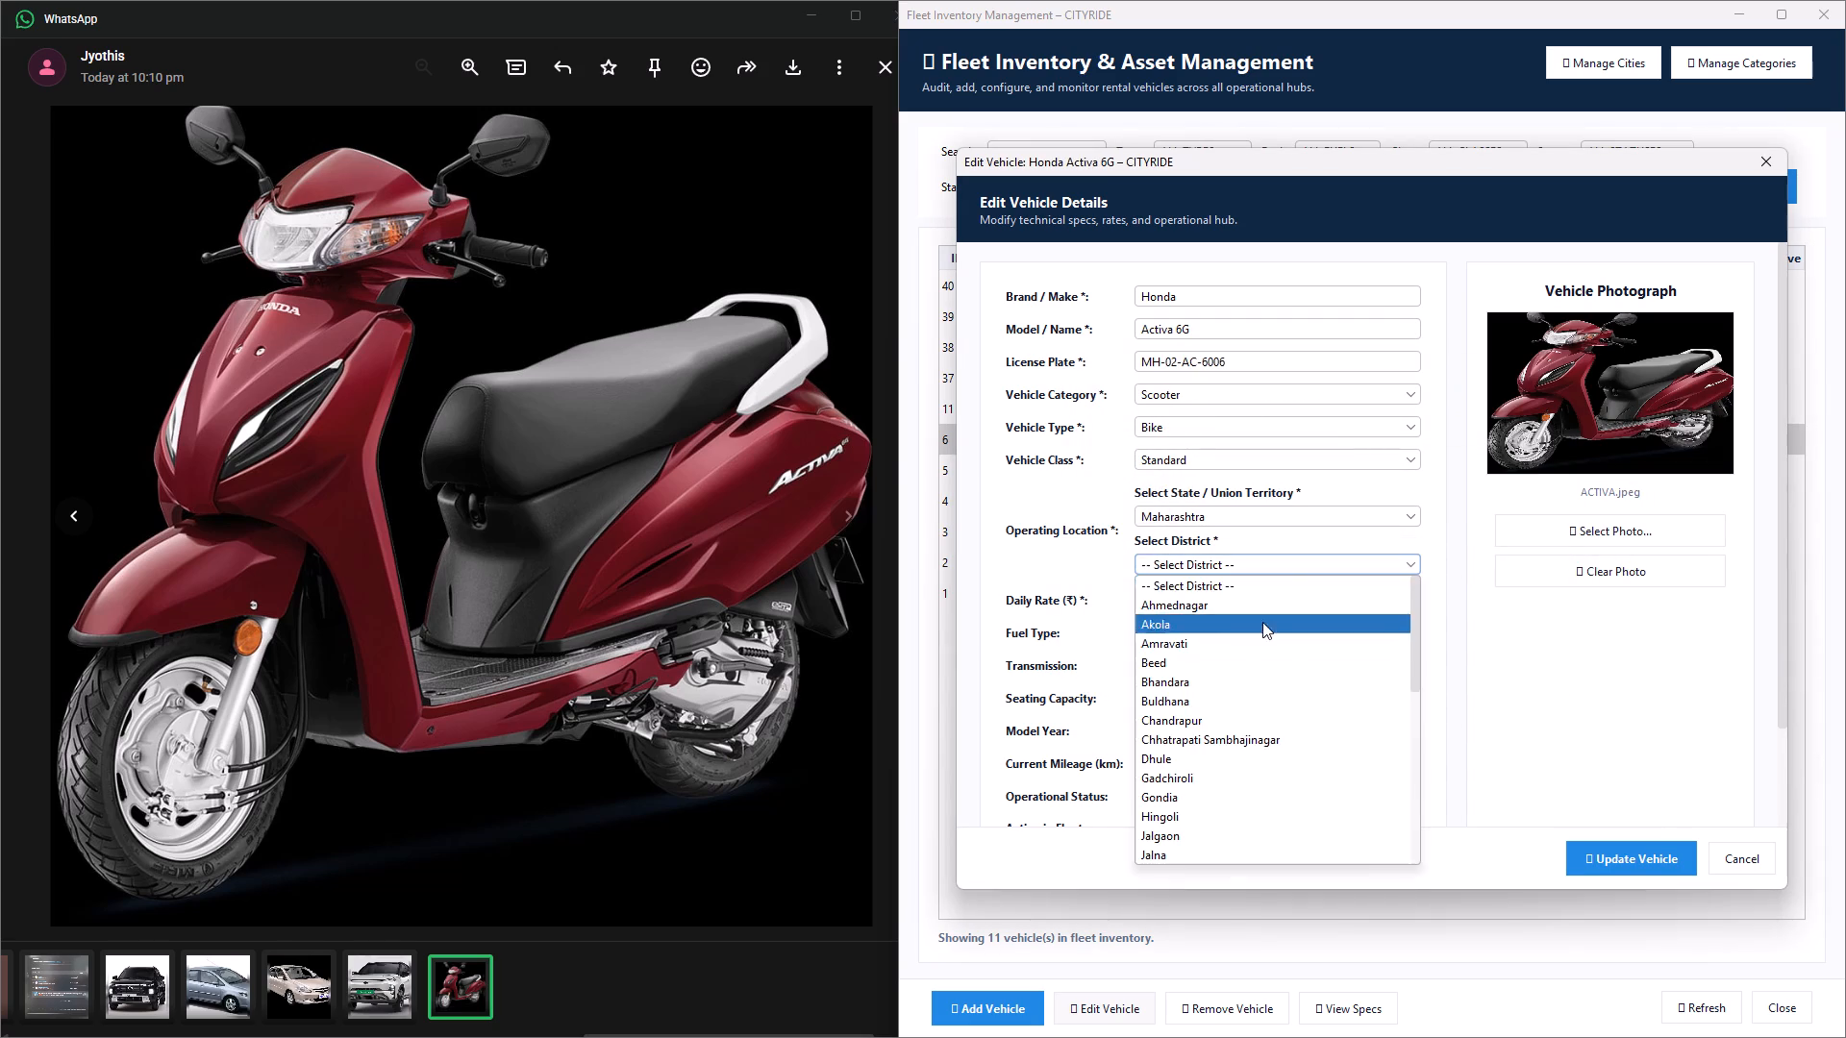
{"action": "left_click", "coordinate": [1247, 648]}
{"action": "left_click", "coordinate": [1224, 527]}
{"action": "left_click", "coordinate": [1224, 517]}
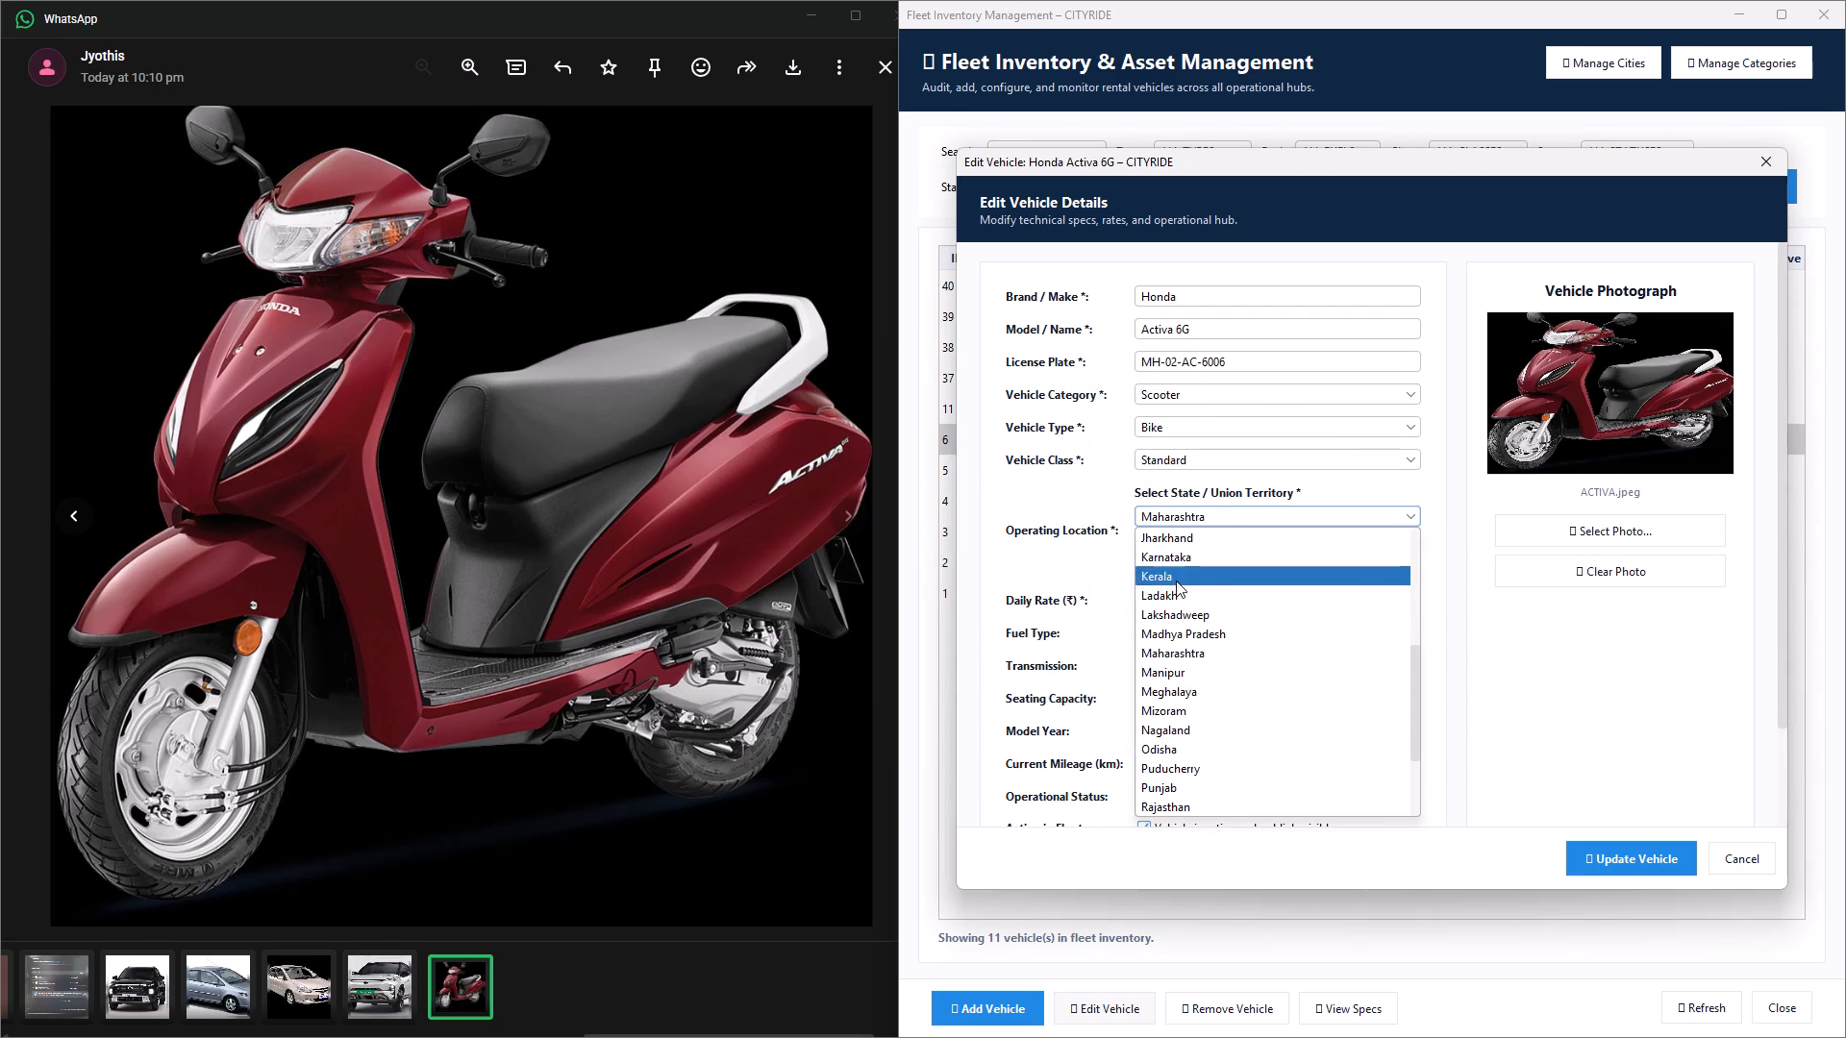
{"action": "left_click", "coordinate": [1176, 580]}
{"action": "left_click", "coordinate": [1189, 562]}
{"action": "left_click", "coordinate": [1194, 645]}
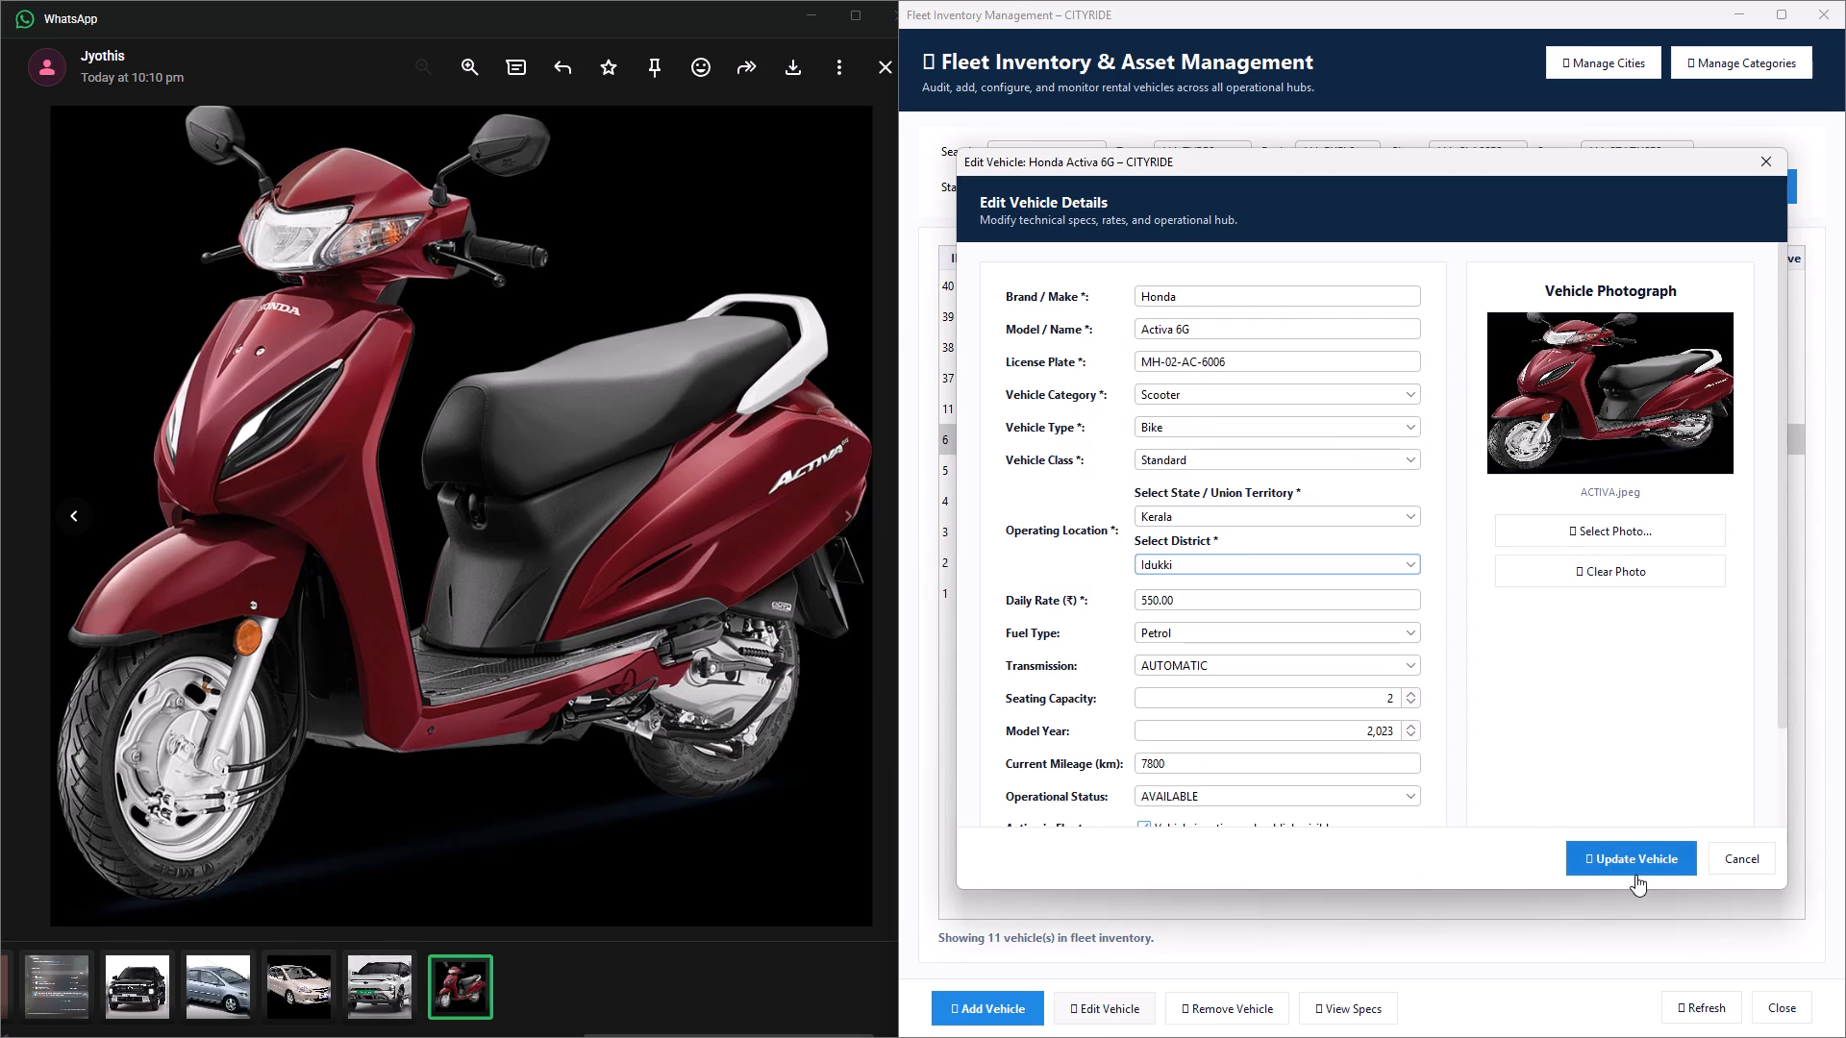
{"action": "left_click", "coordinate": [1630, 858]}
{"action": "left_click", "coordinate": [1478, 548]}
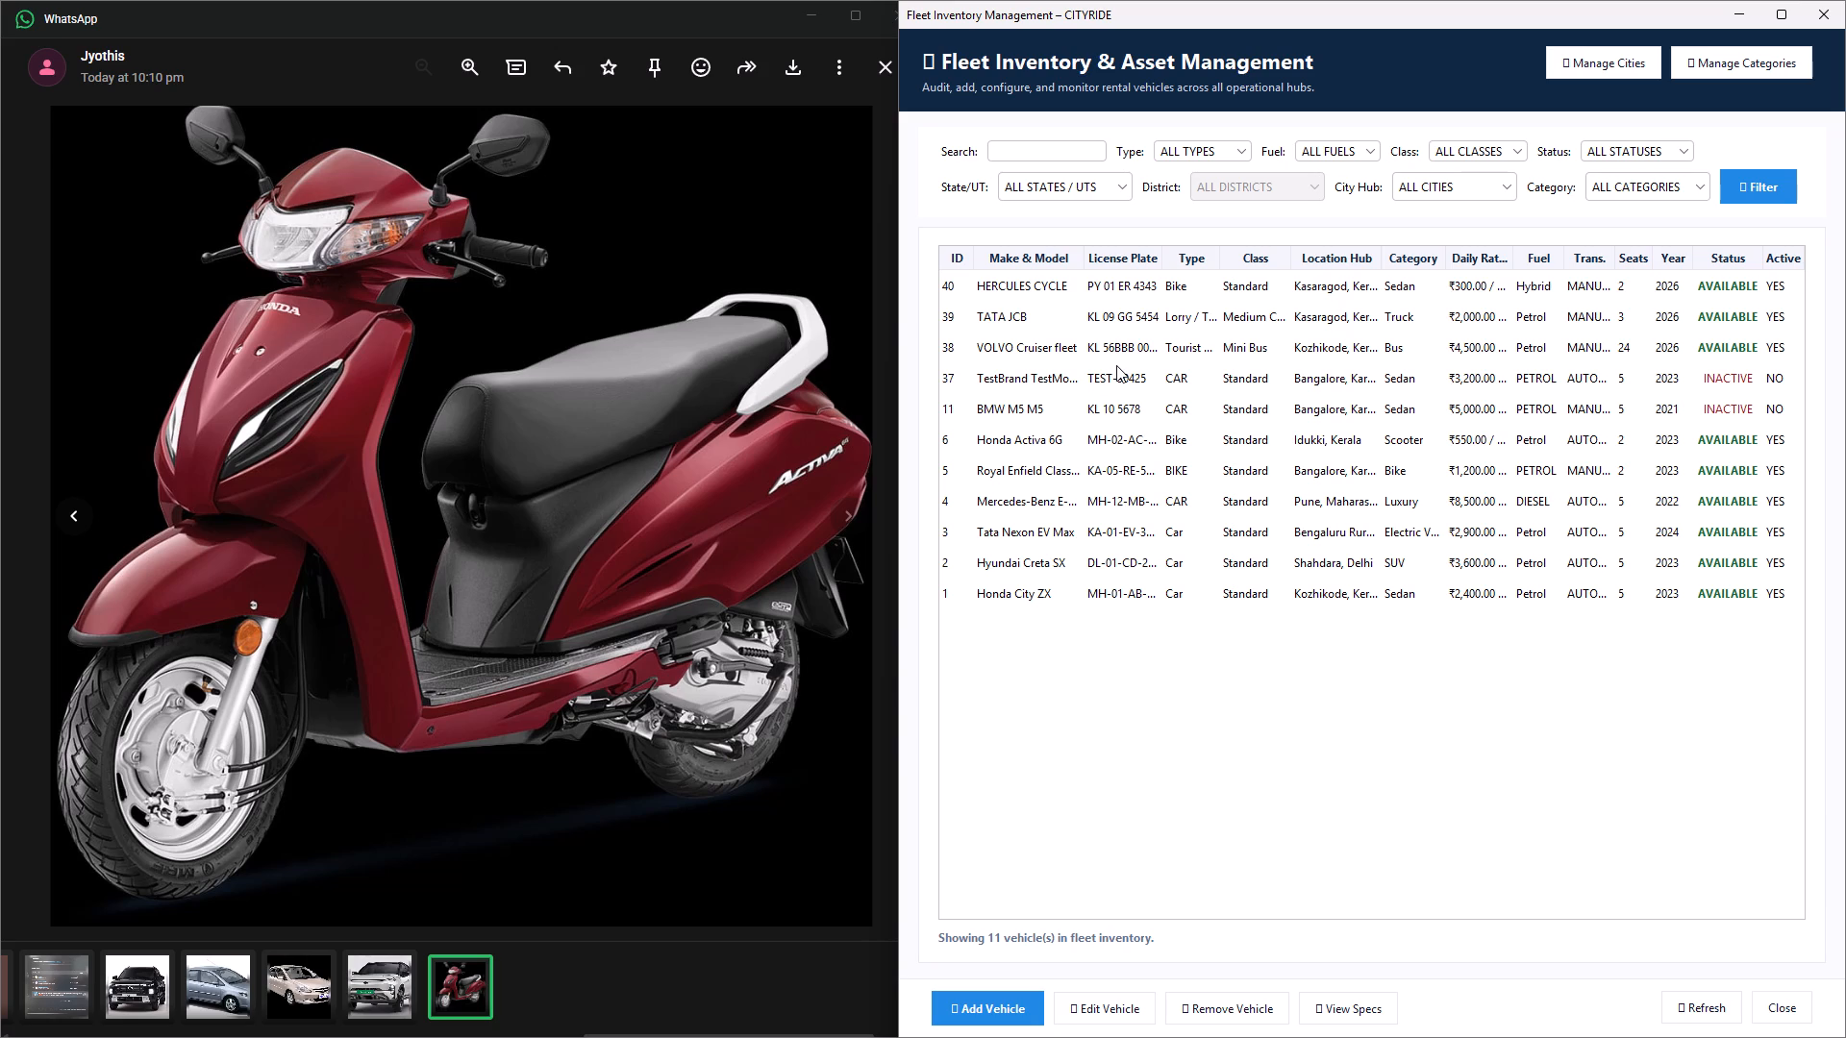
Select the Mercedes-Benz vehicle with ID 4 in the fleet list.
{"action": "left_click", "coordinate": [1041, 505]}
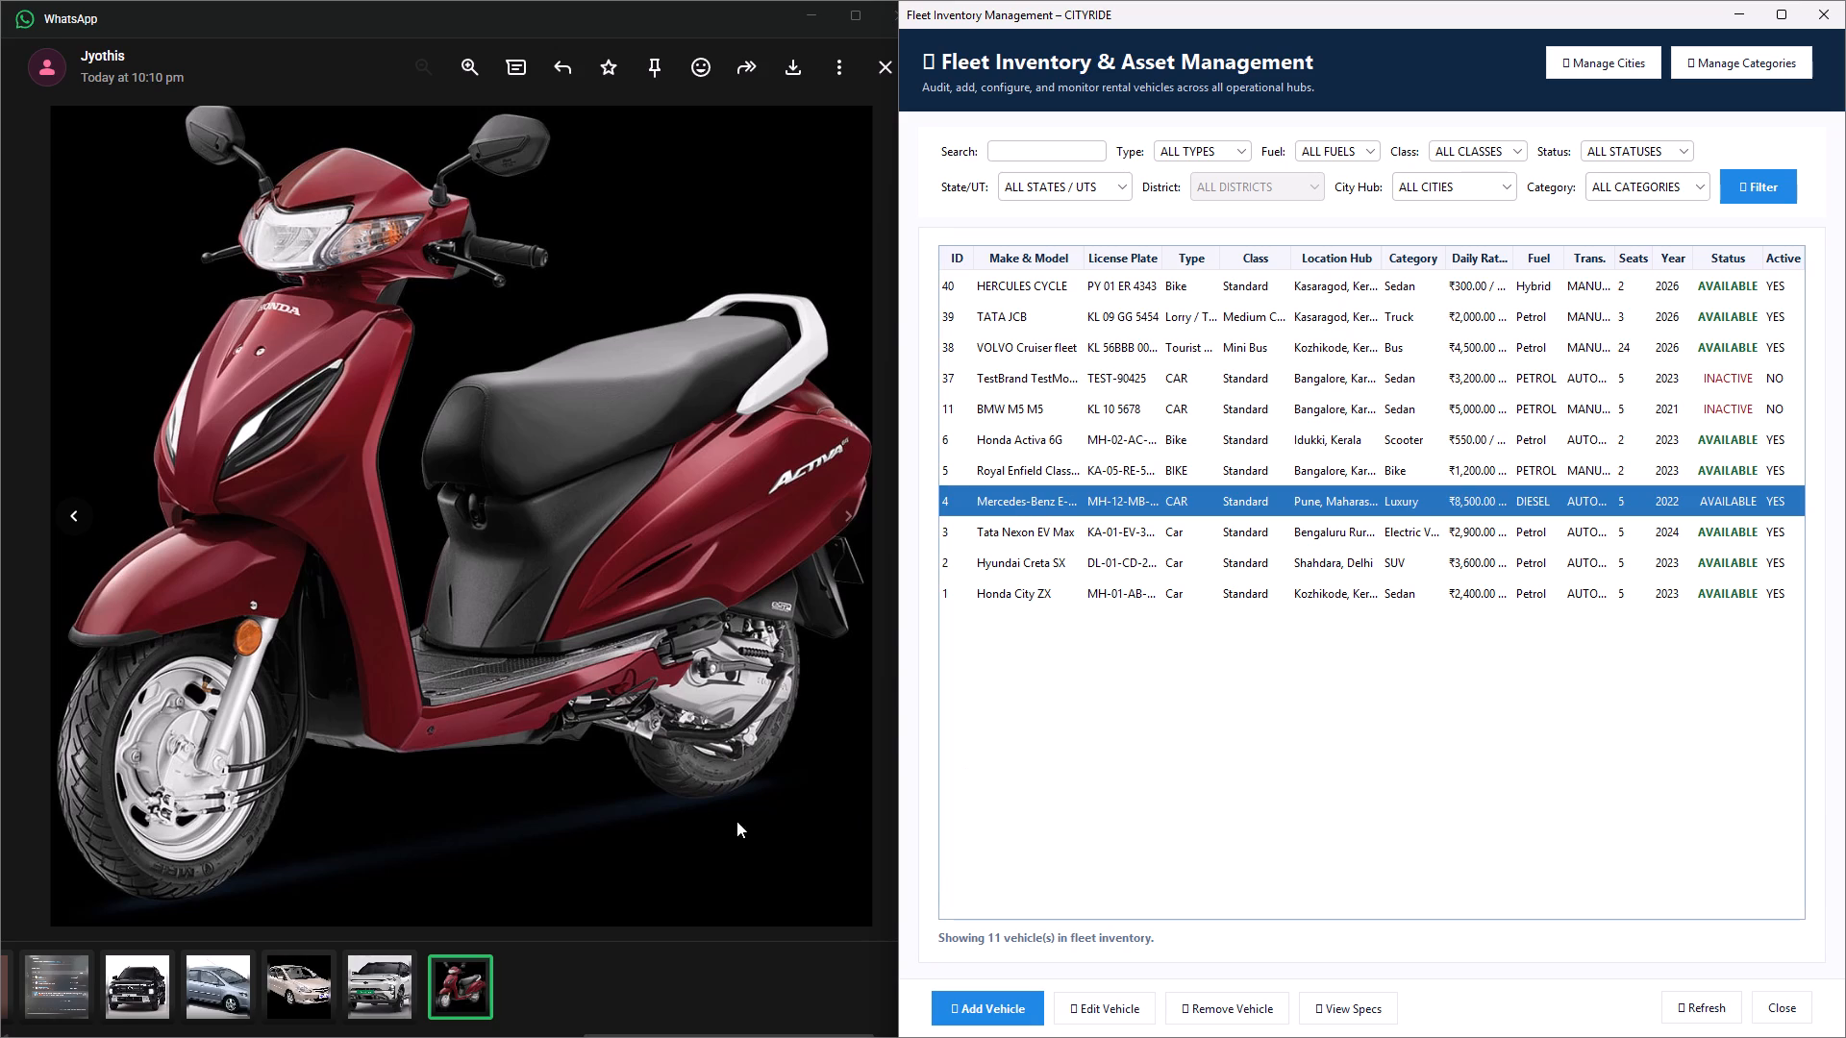
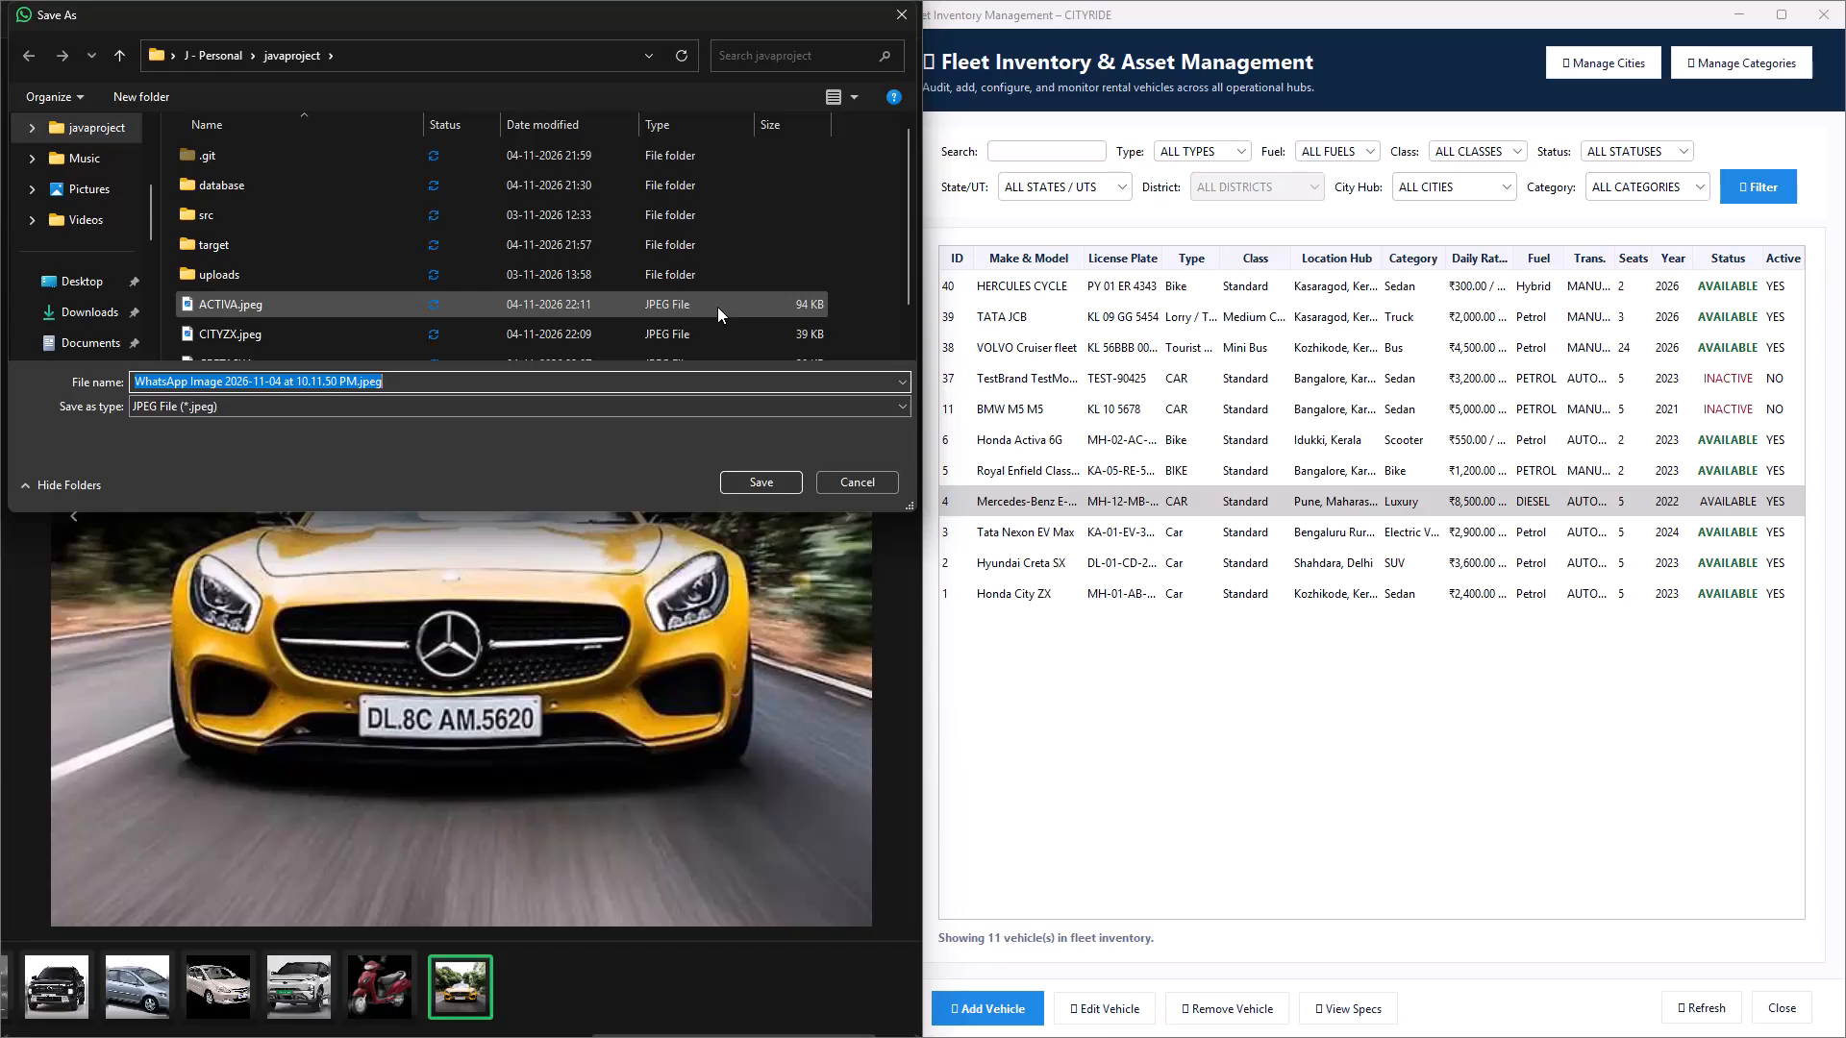
Name the yellow Mercedes-Benz photo BENZ for saving as a JPEG file in the javaproject folder.
{"action": "type", "text": "BENZ"}
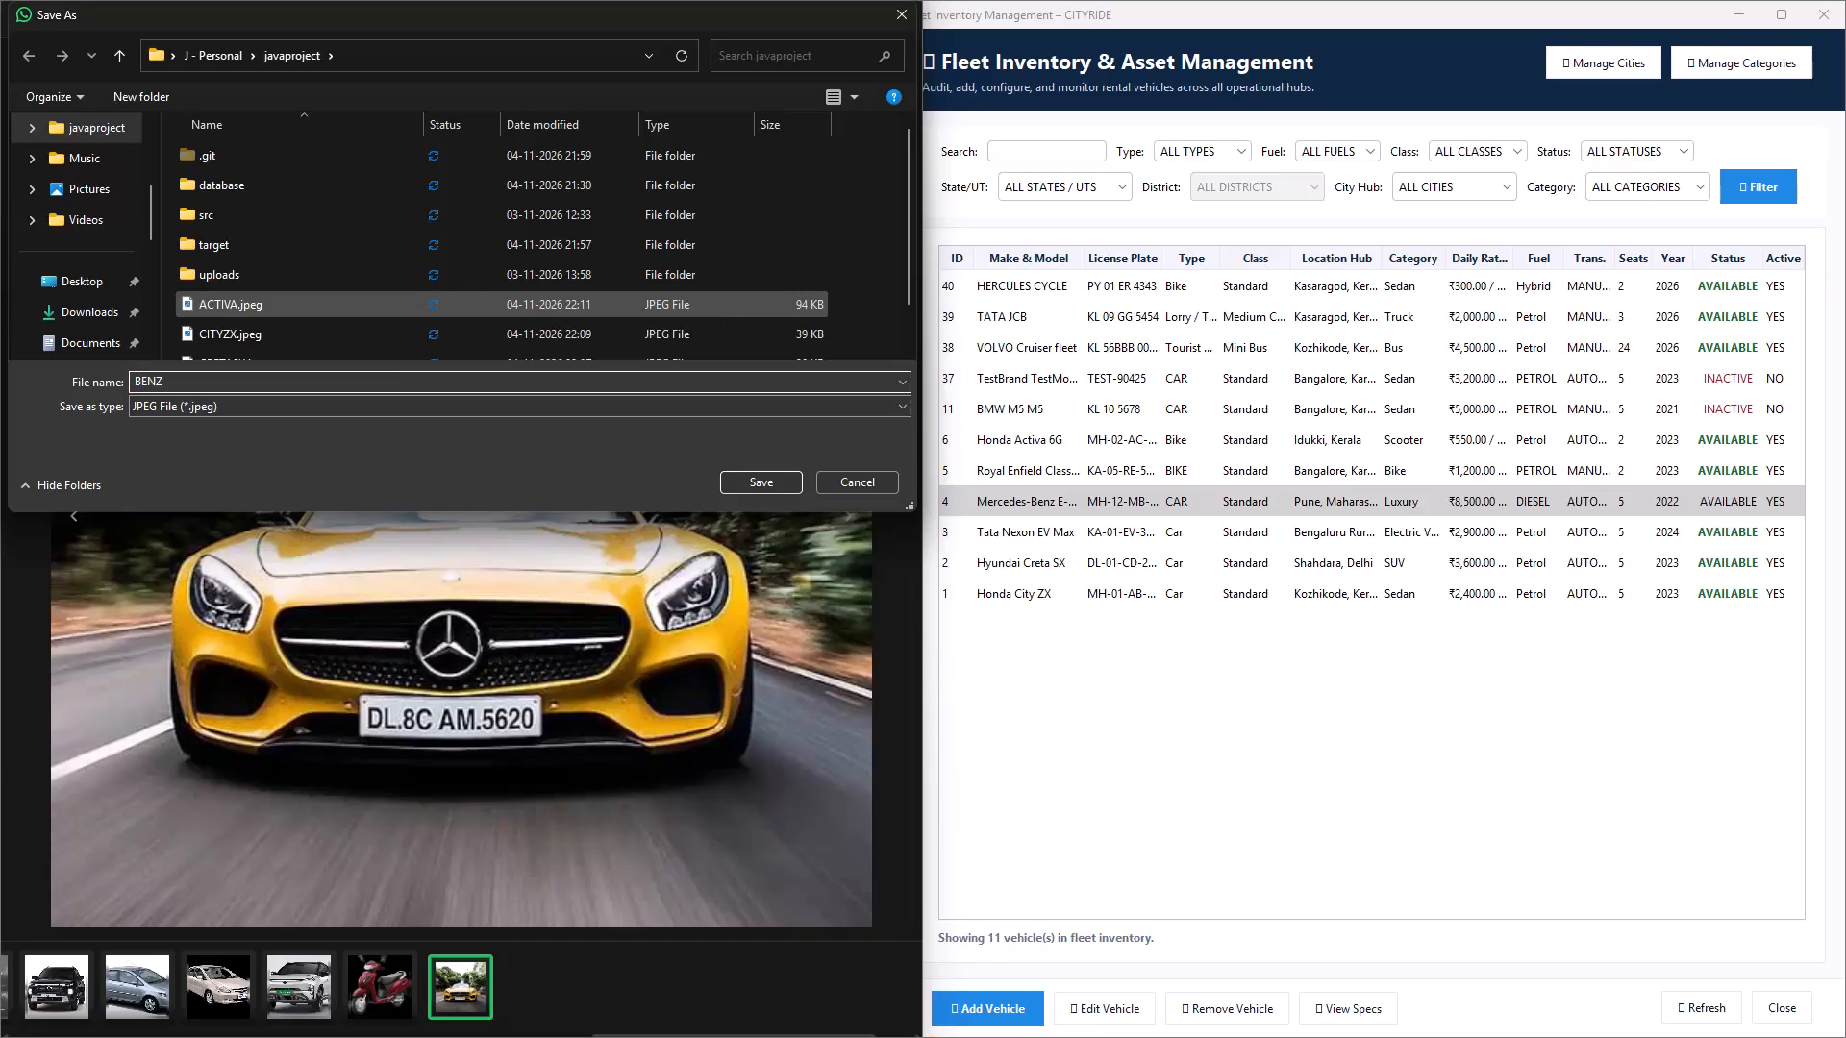
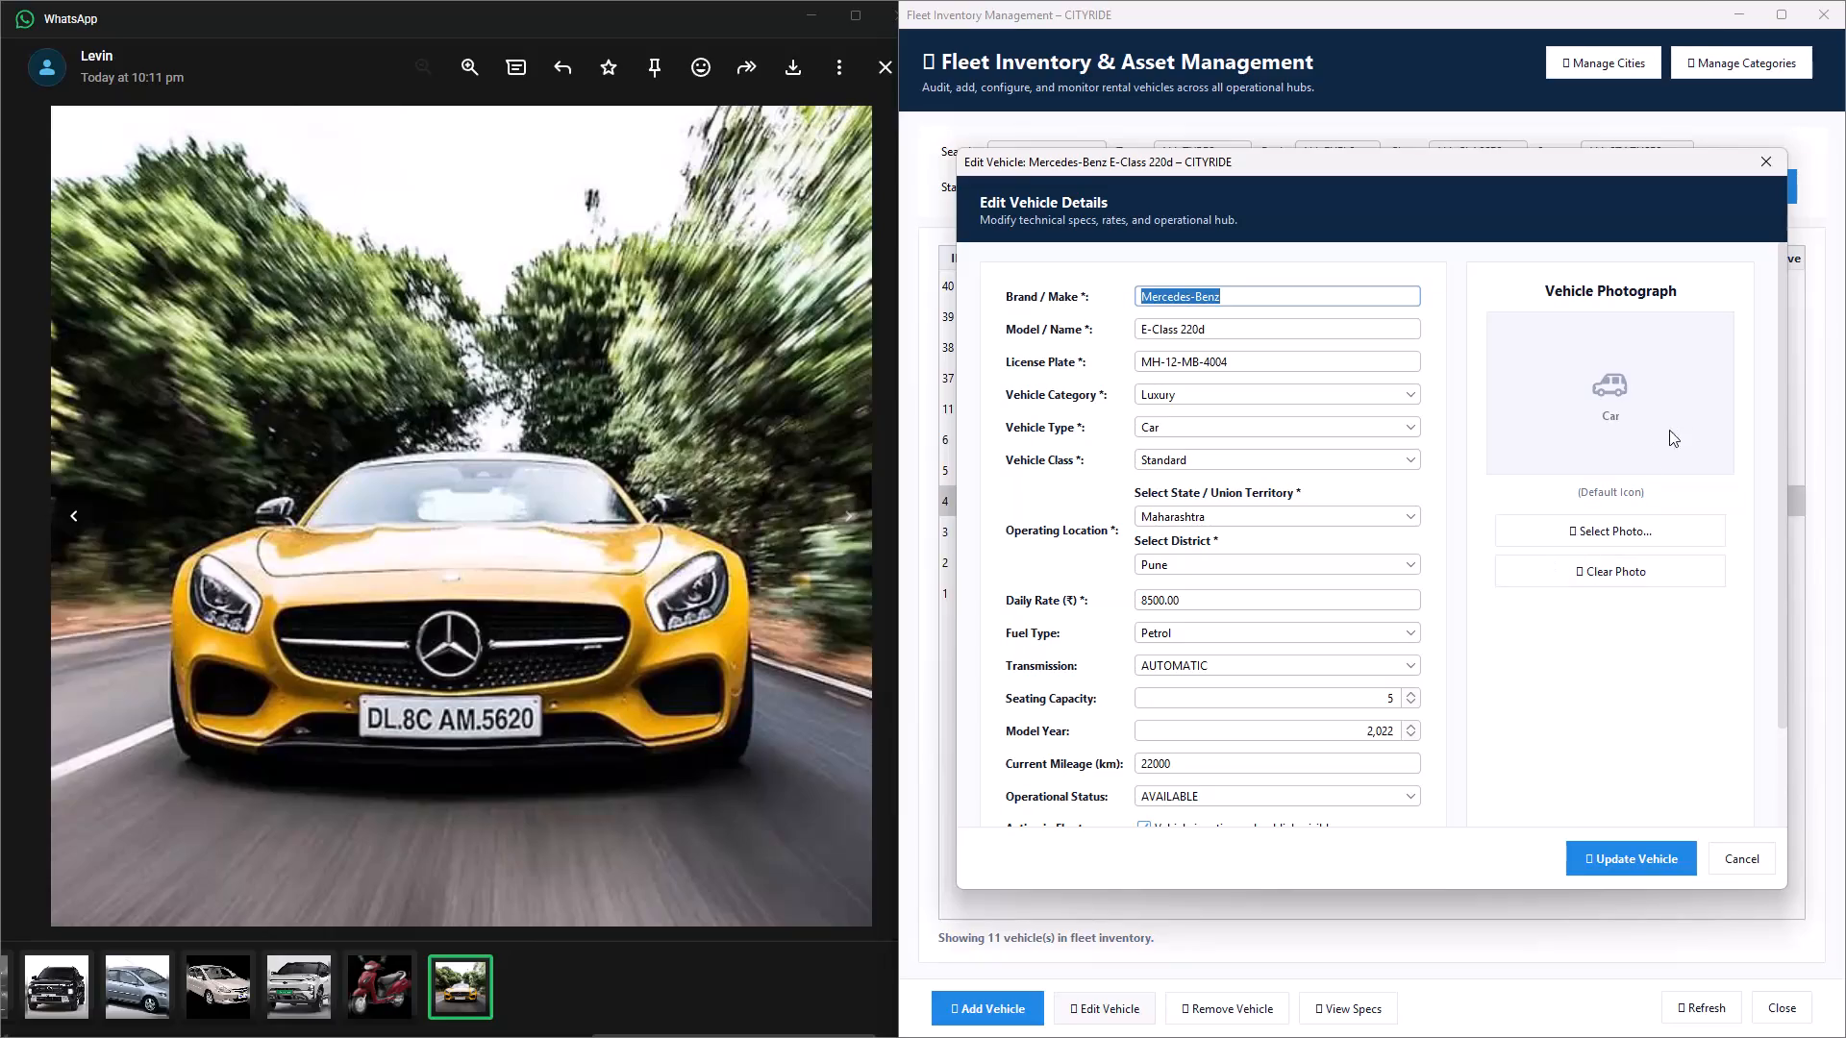
Attach BENZ.jpeg from the javaproject folder in J - Personal as the Mercedes-Benz E-Class 220d's vehicle photograph.
{"action": "left_click", "coordinate": [1579, 525]}
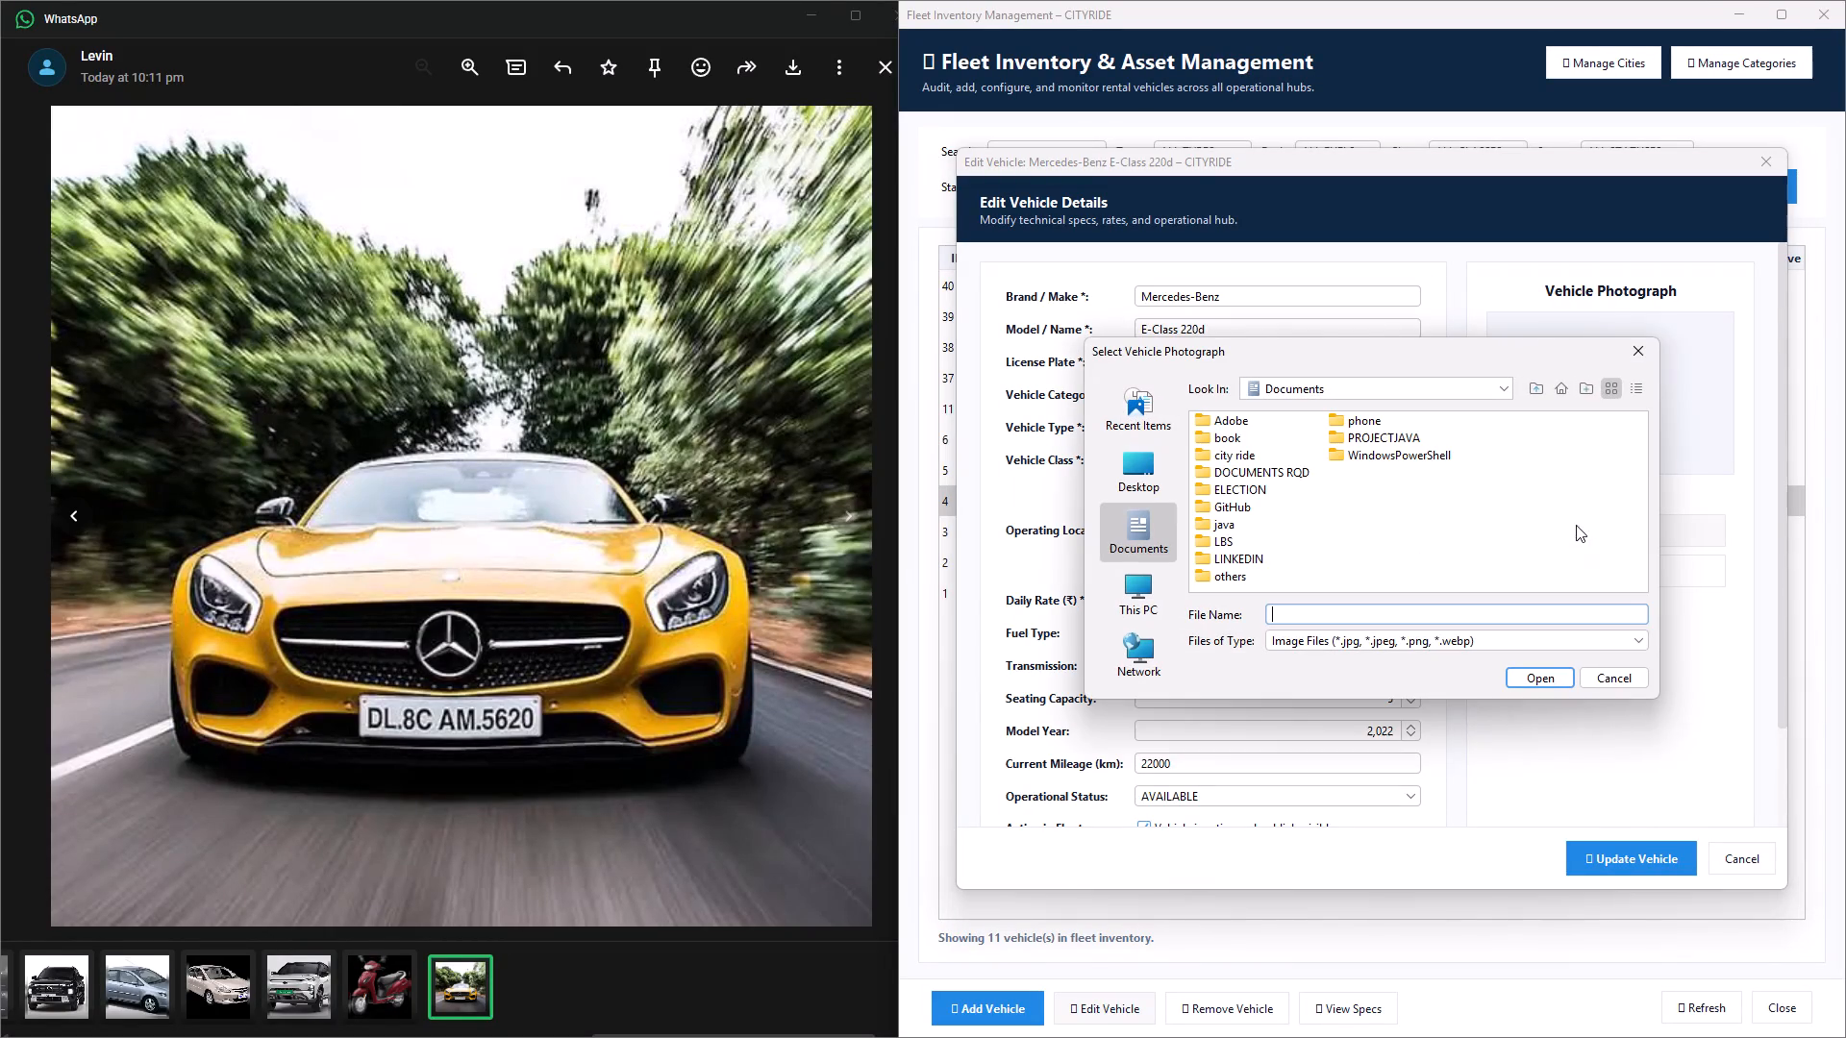
{"action": "left_click", "coordinate": [1103, 459]}
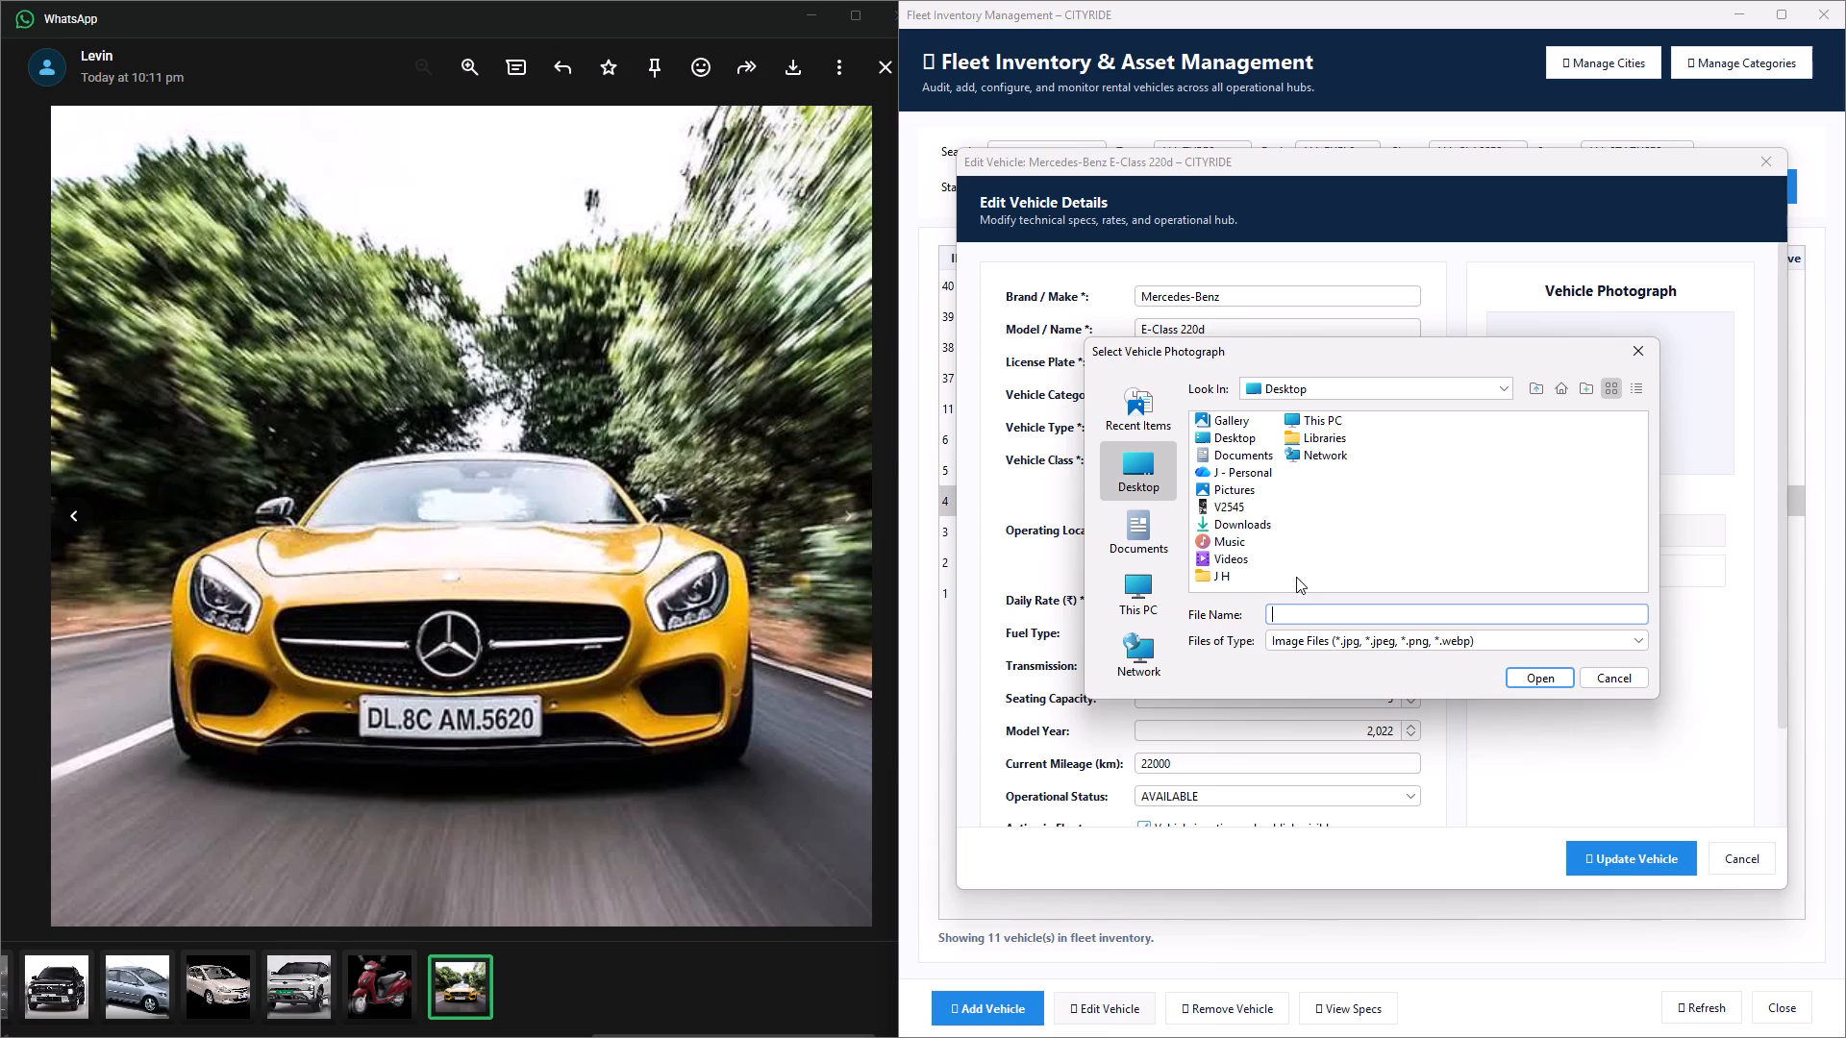
{"action": "double_click", "coordinate": [1234, 476]}
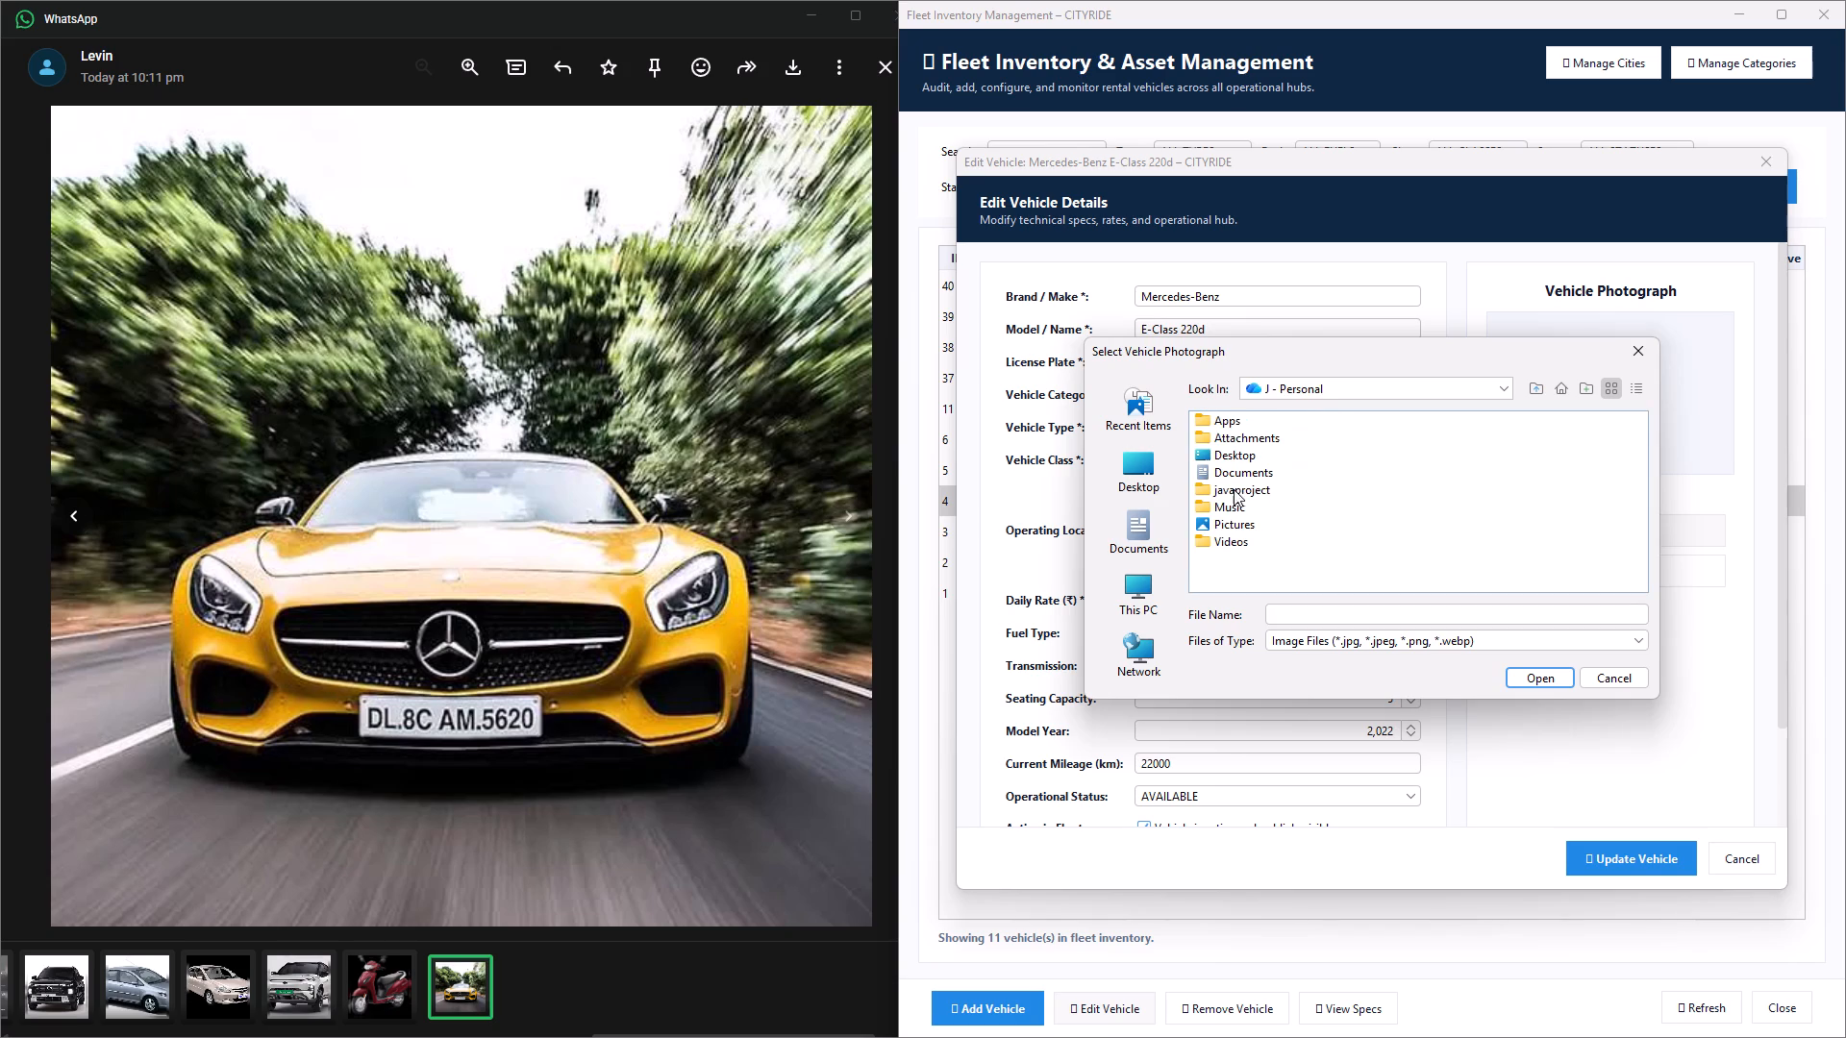
{"action": "double_click", "coordinate": [1231, 493]}
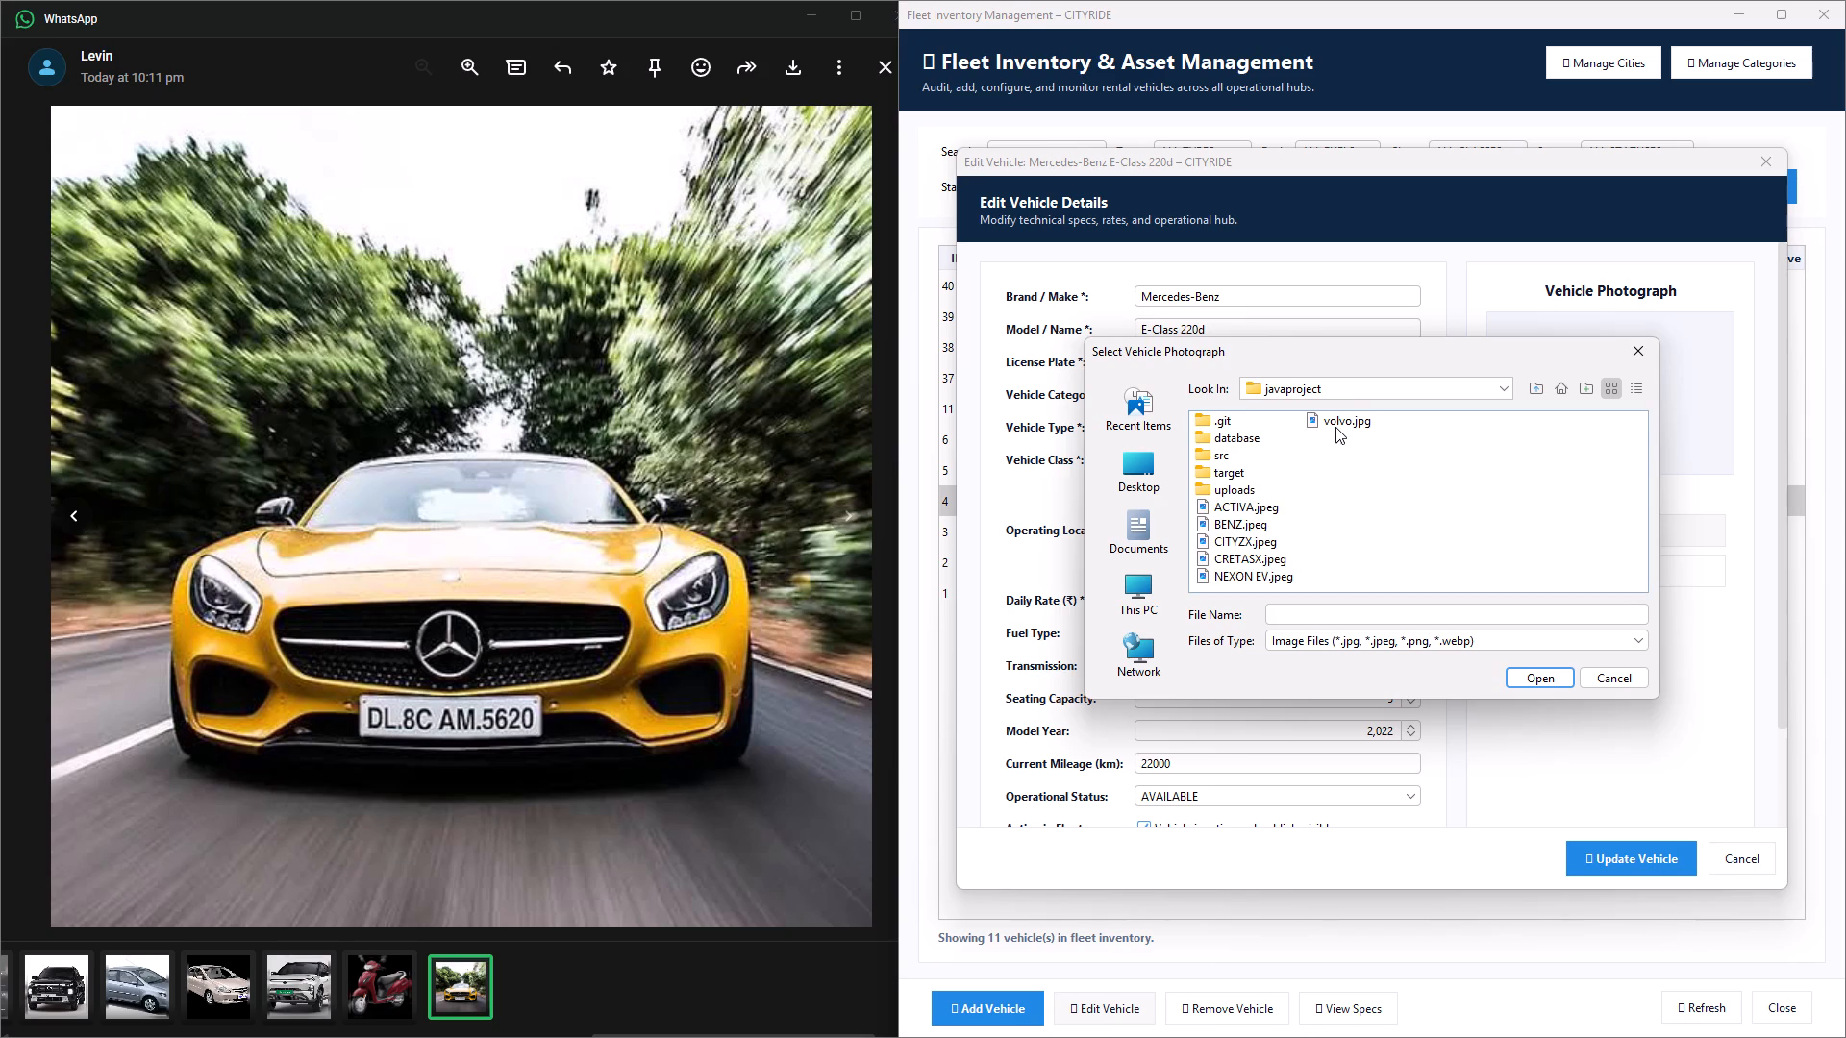
{"action": "left_click", "coordinate": [1270, 525]}
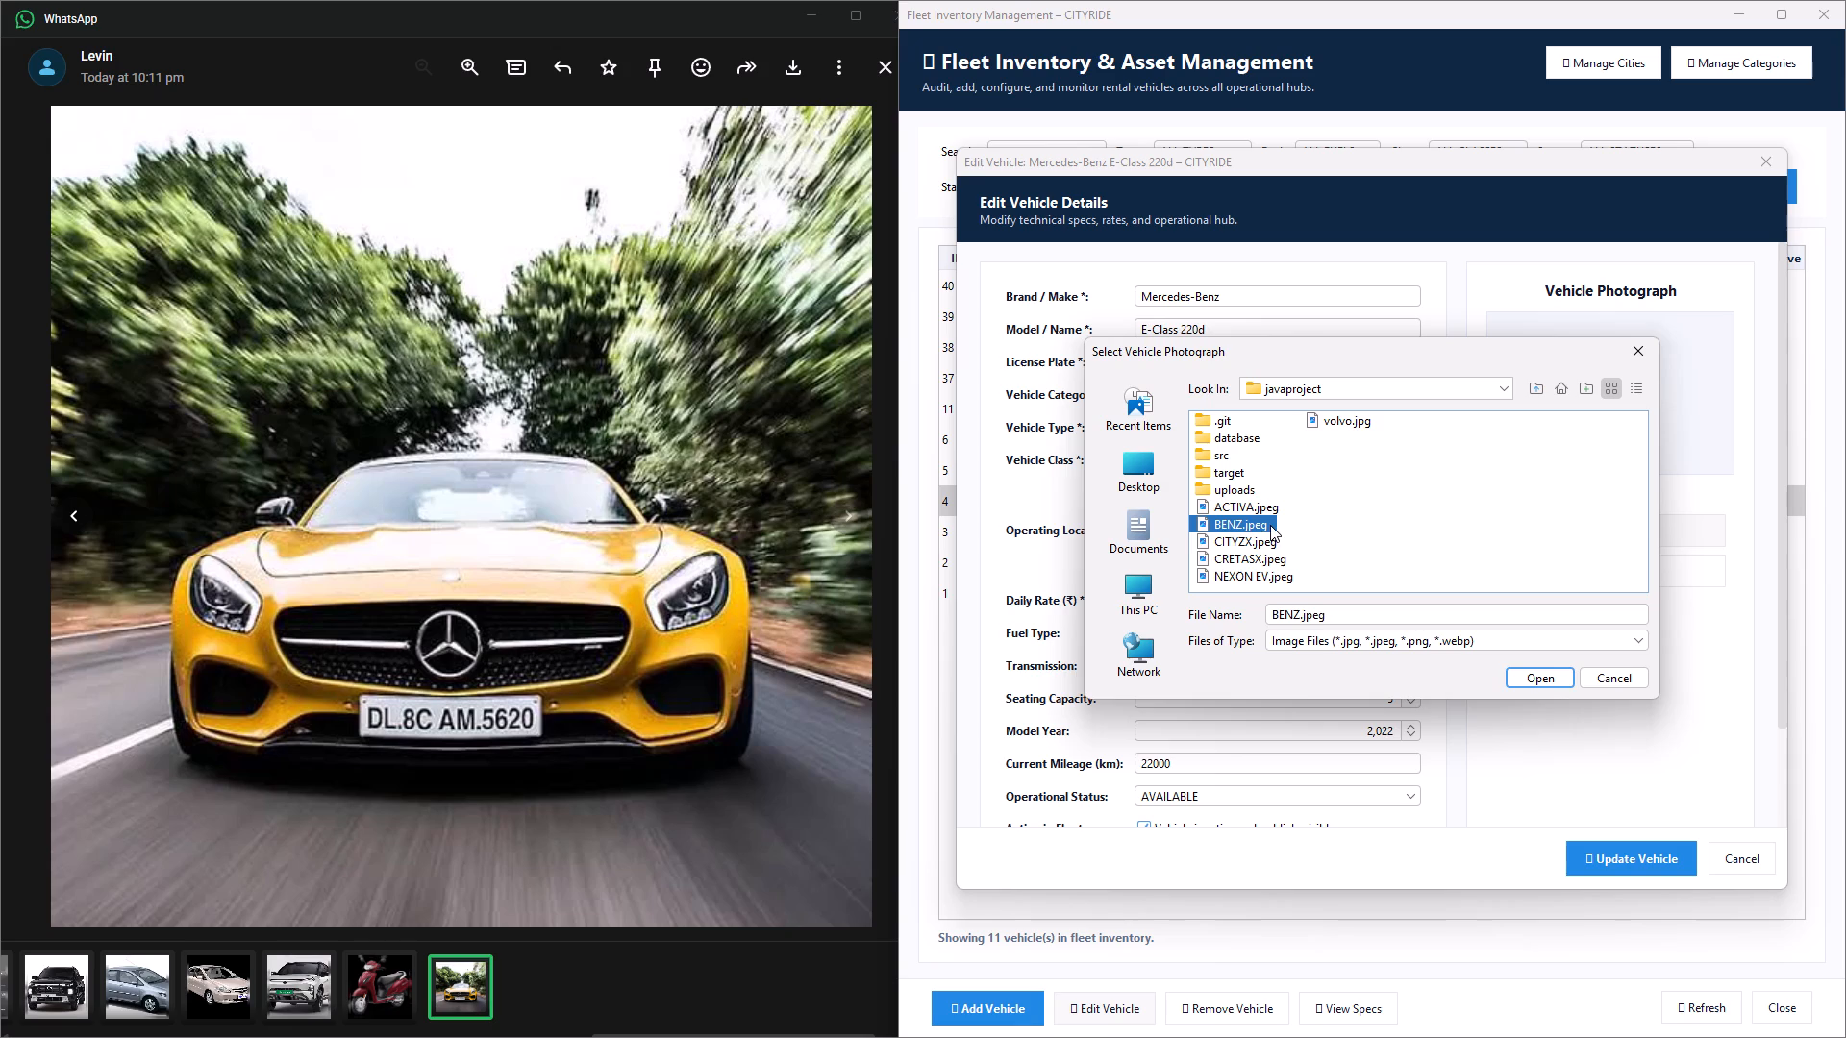
{"action": "left_click", "coordinate": [1524, 678]}
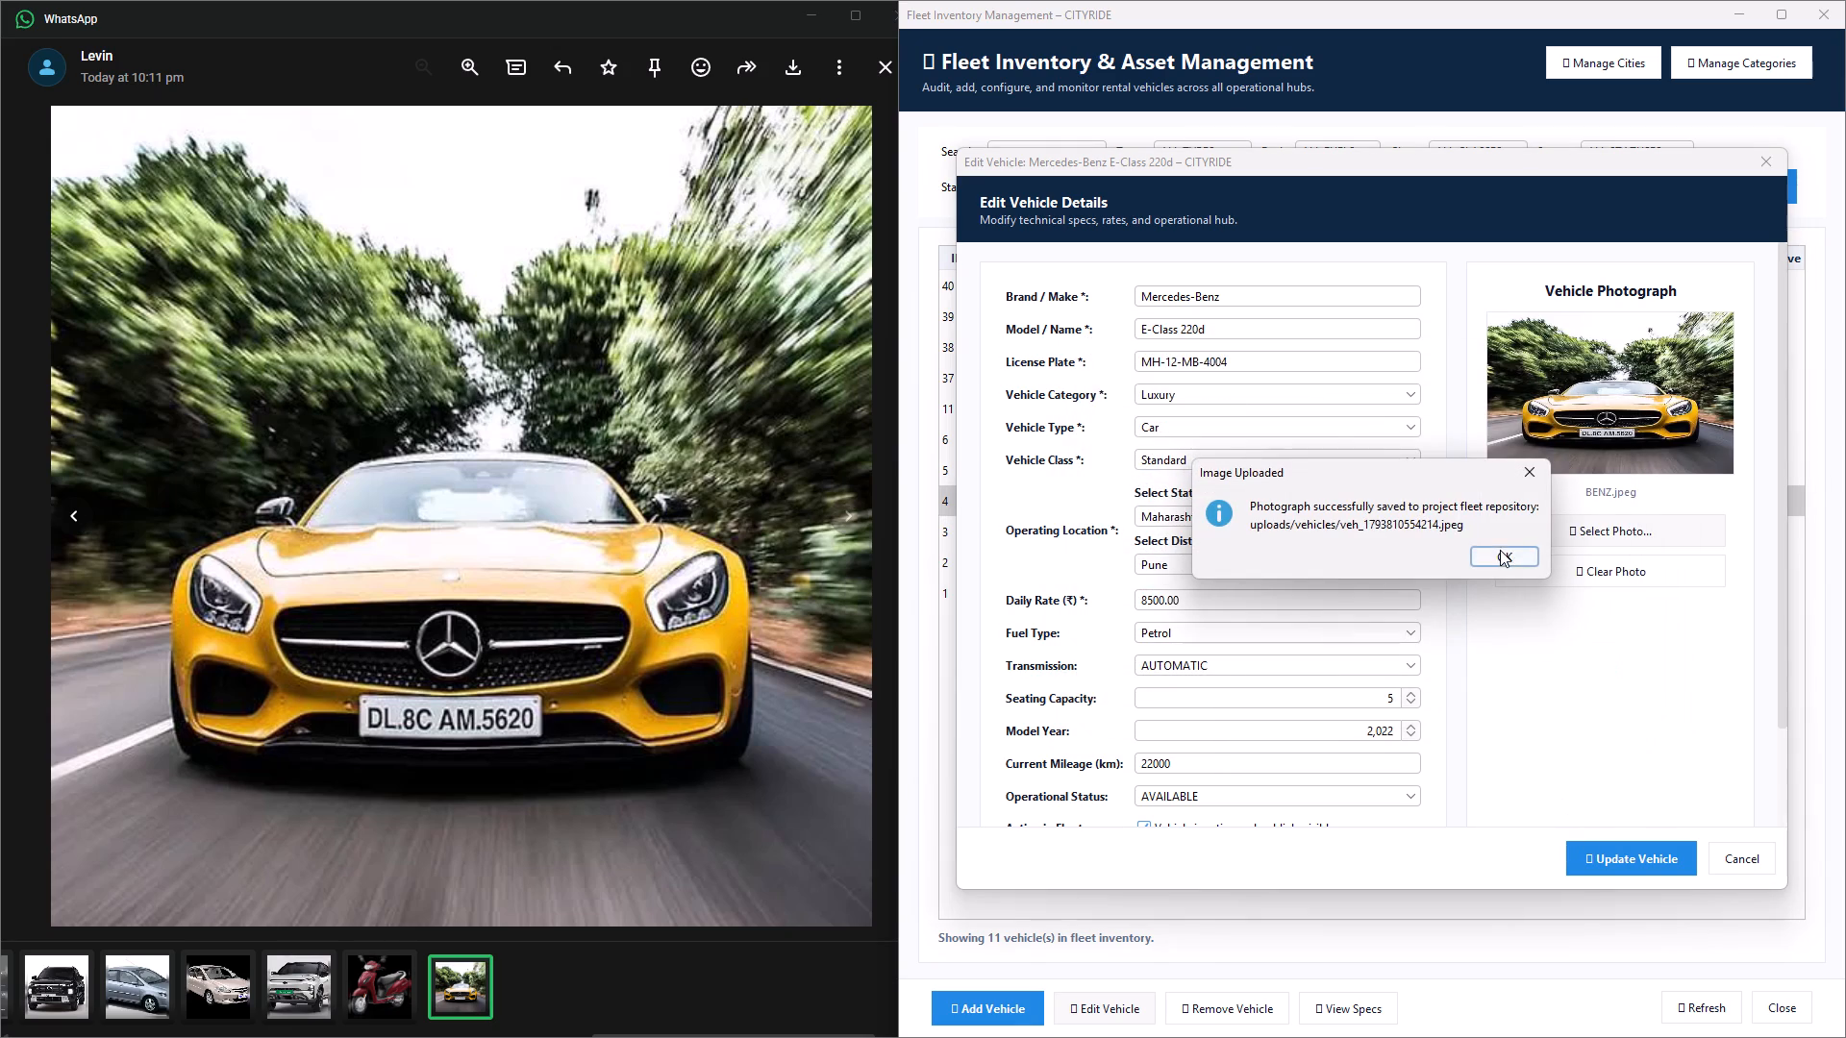
{"action": "left_click", "coordinate": [1500, 549]}
Set the Mercedes-Benz's operating location to Kasaragod district in Kerala and save the vehicle update.
{"action": "left_click", "coordinate": [1283, 556]}
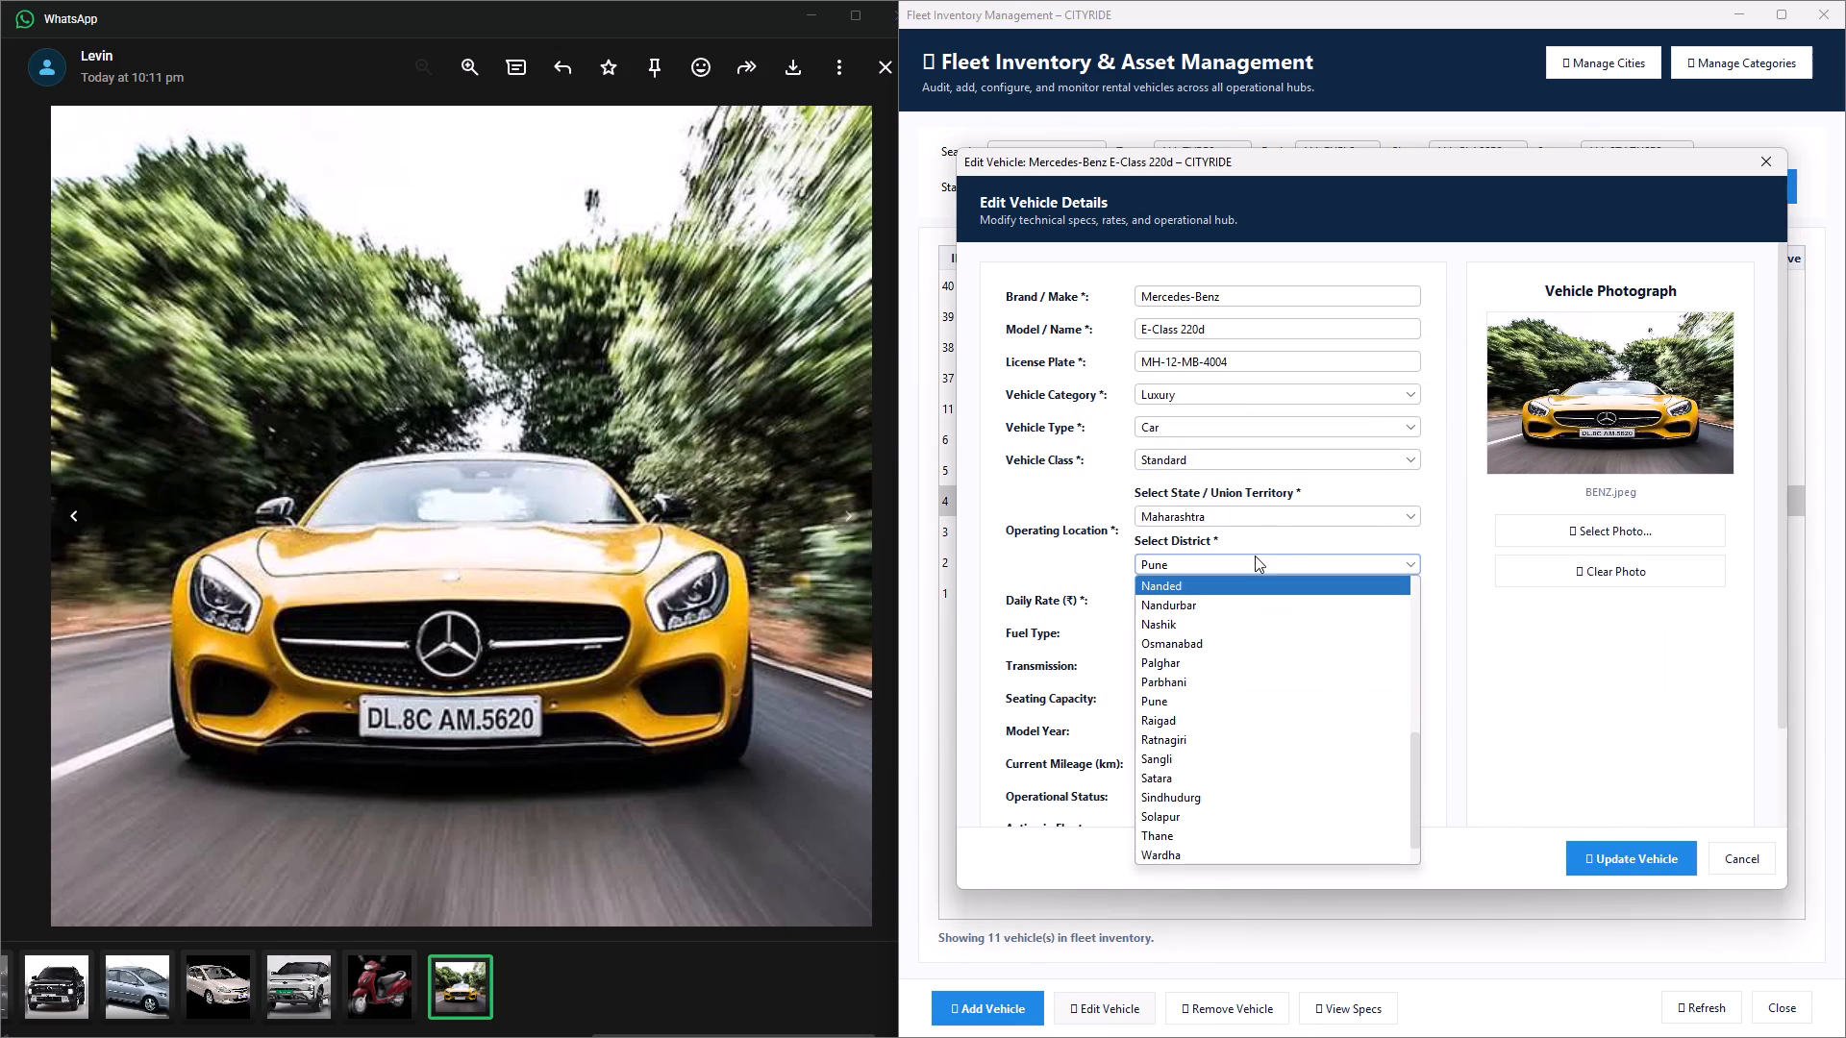
{"action": "left_click", "coordinate": [1247, 485]}
{"action": "left_click", "coordinate": [1221, 517]}
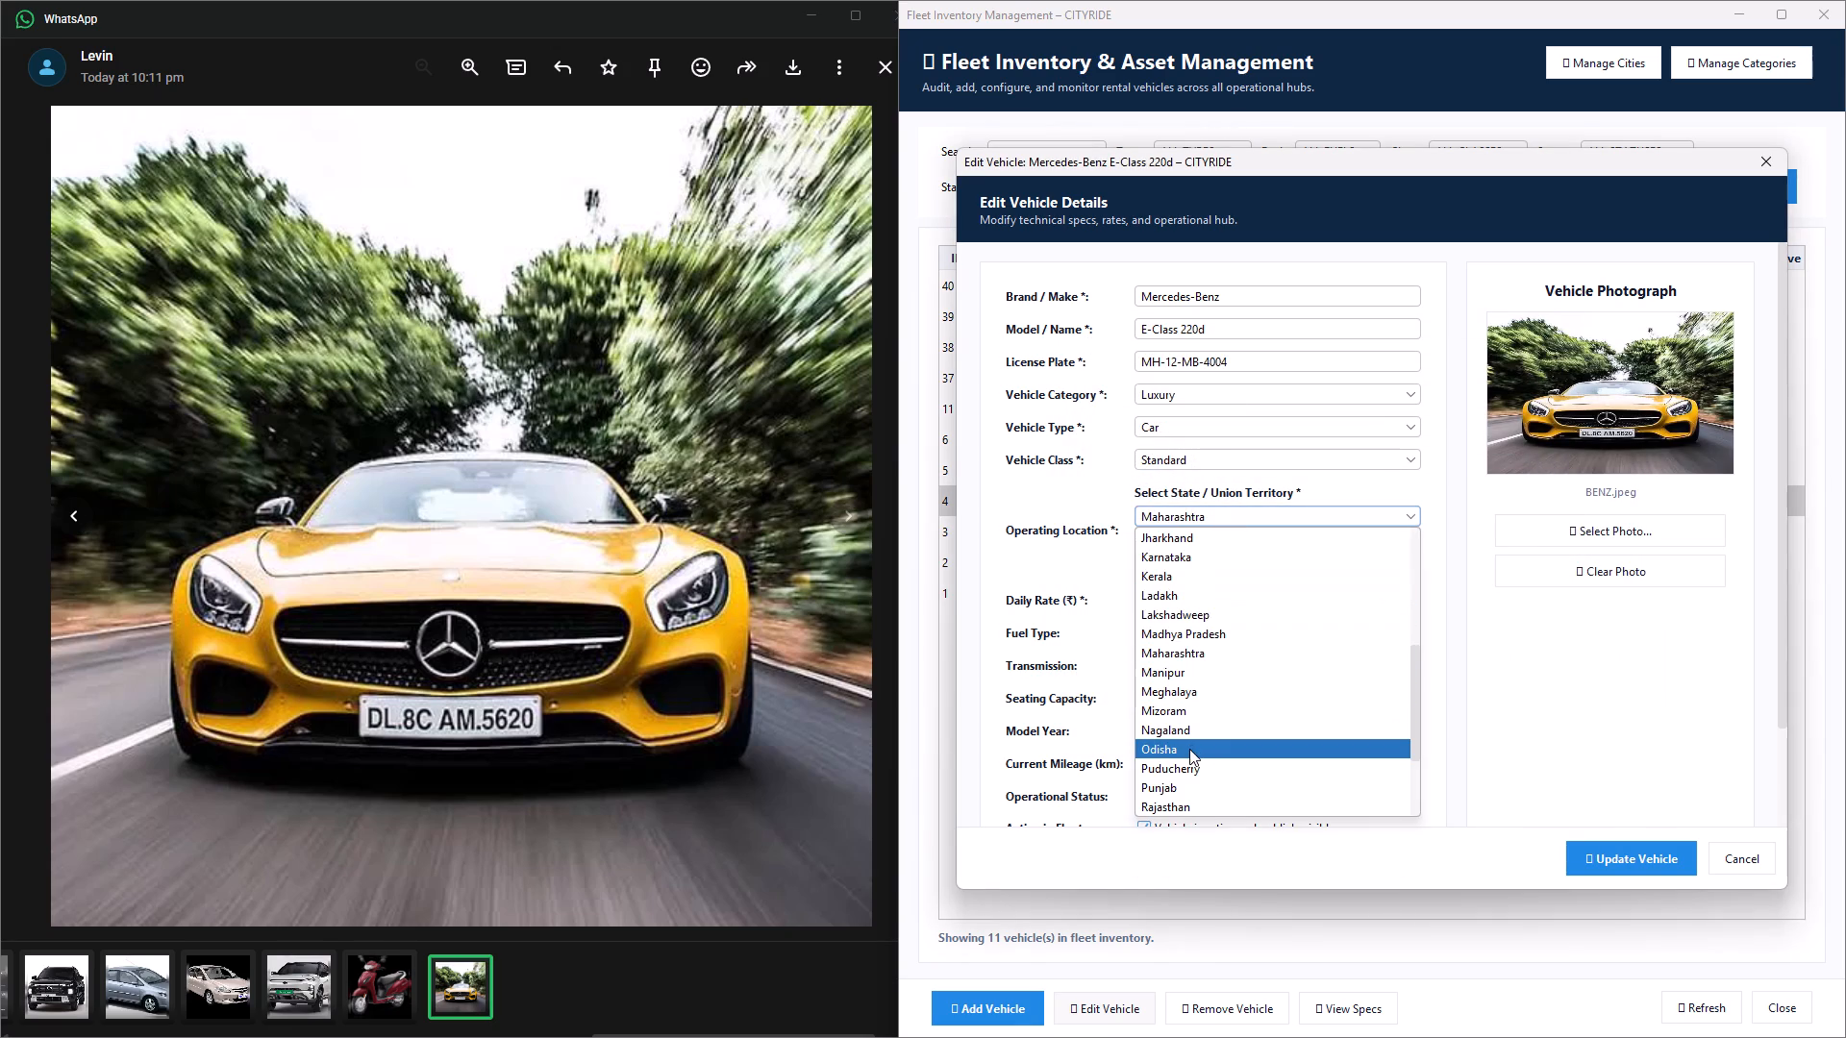
{"action": "left_click", "coordinate": [1188, 584]}
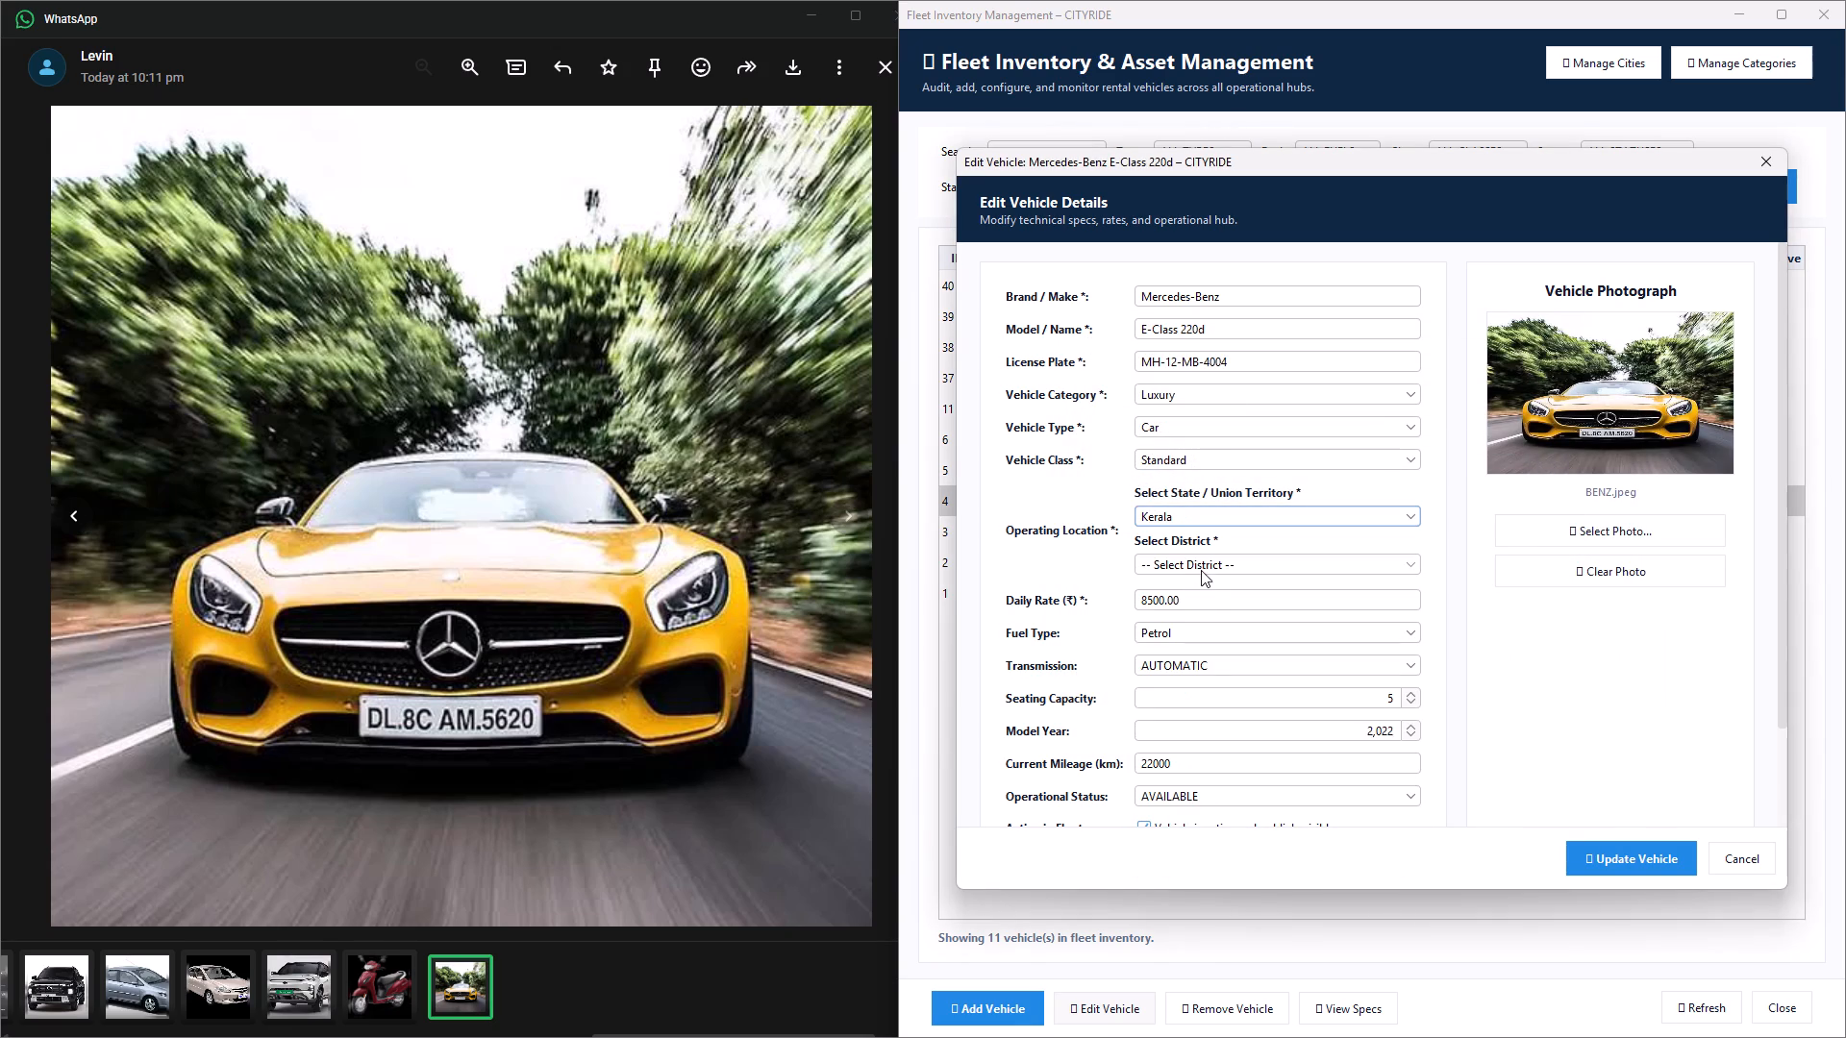
{"action": "left_click", "coordinate": [1209, 556]}
{"action": "left_click", "coordinate": [1202, 680]}
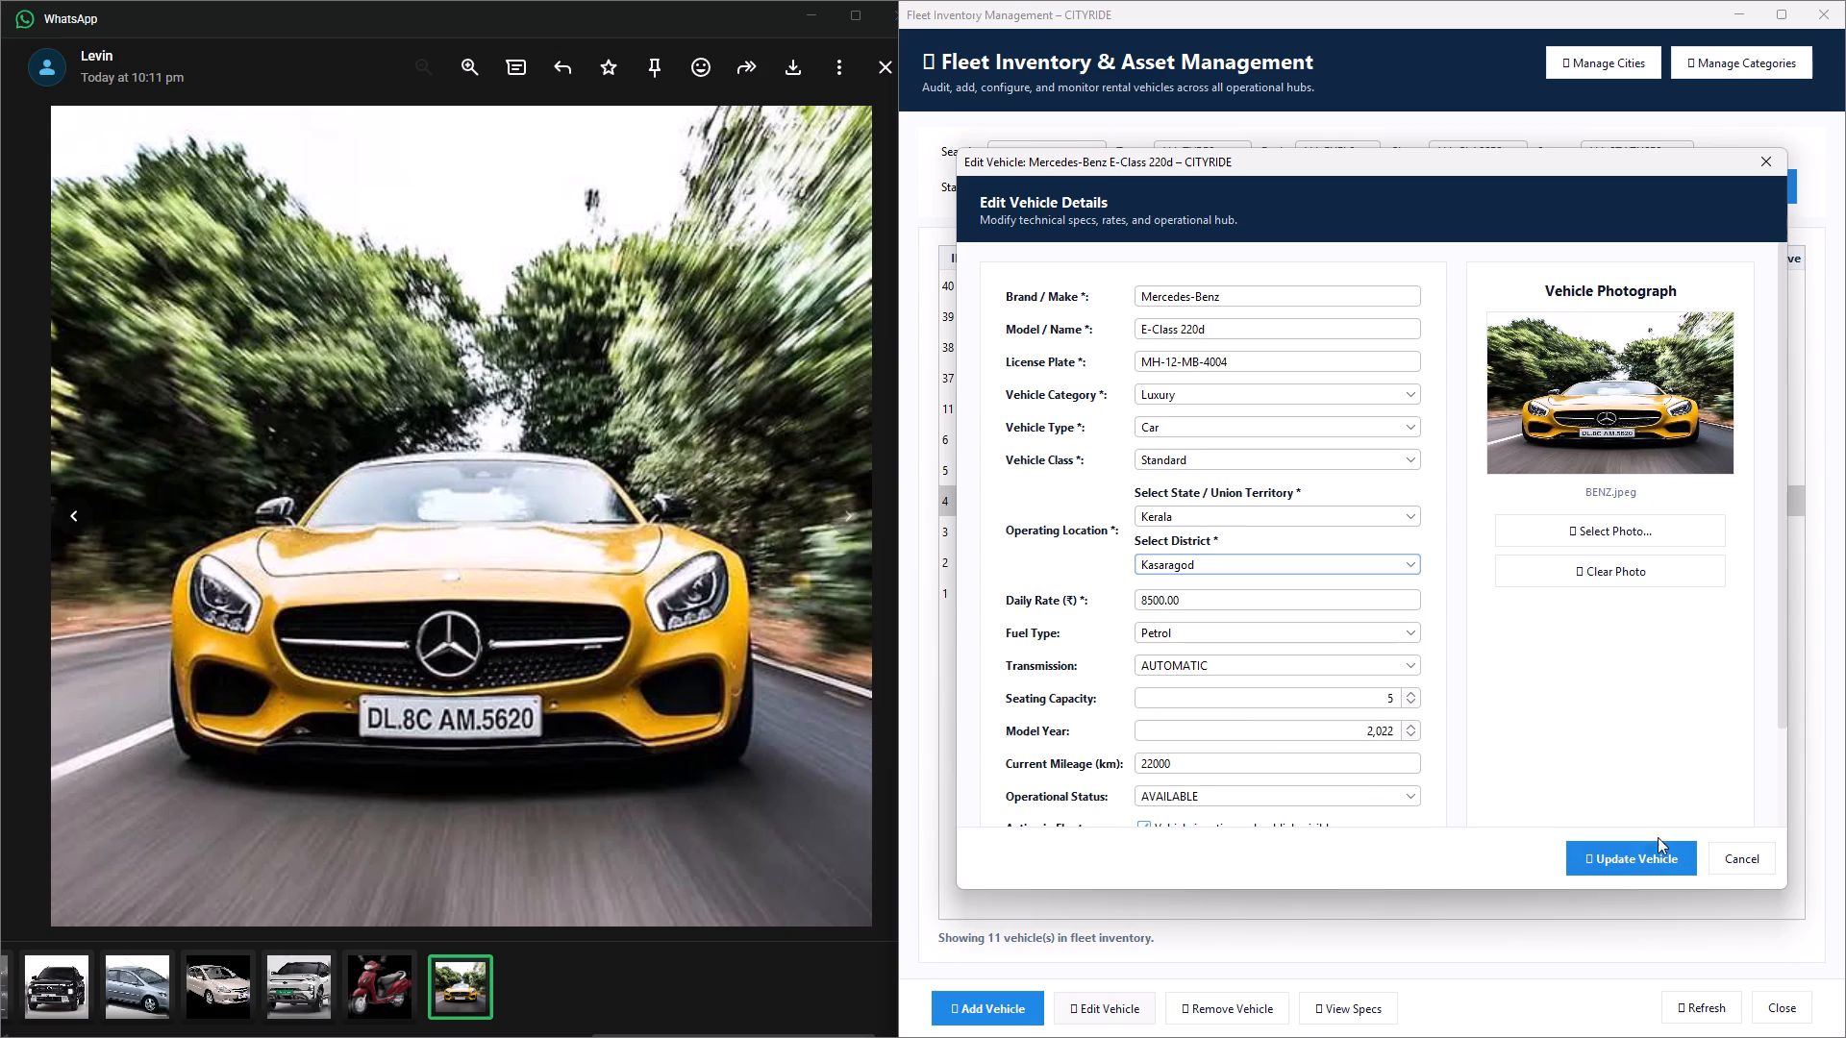
{"action": "left_click", "coordinate": [1656, 855]}
{"action": "double_click", "coordinate": [1495, 536]}
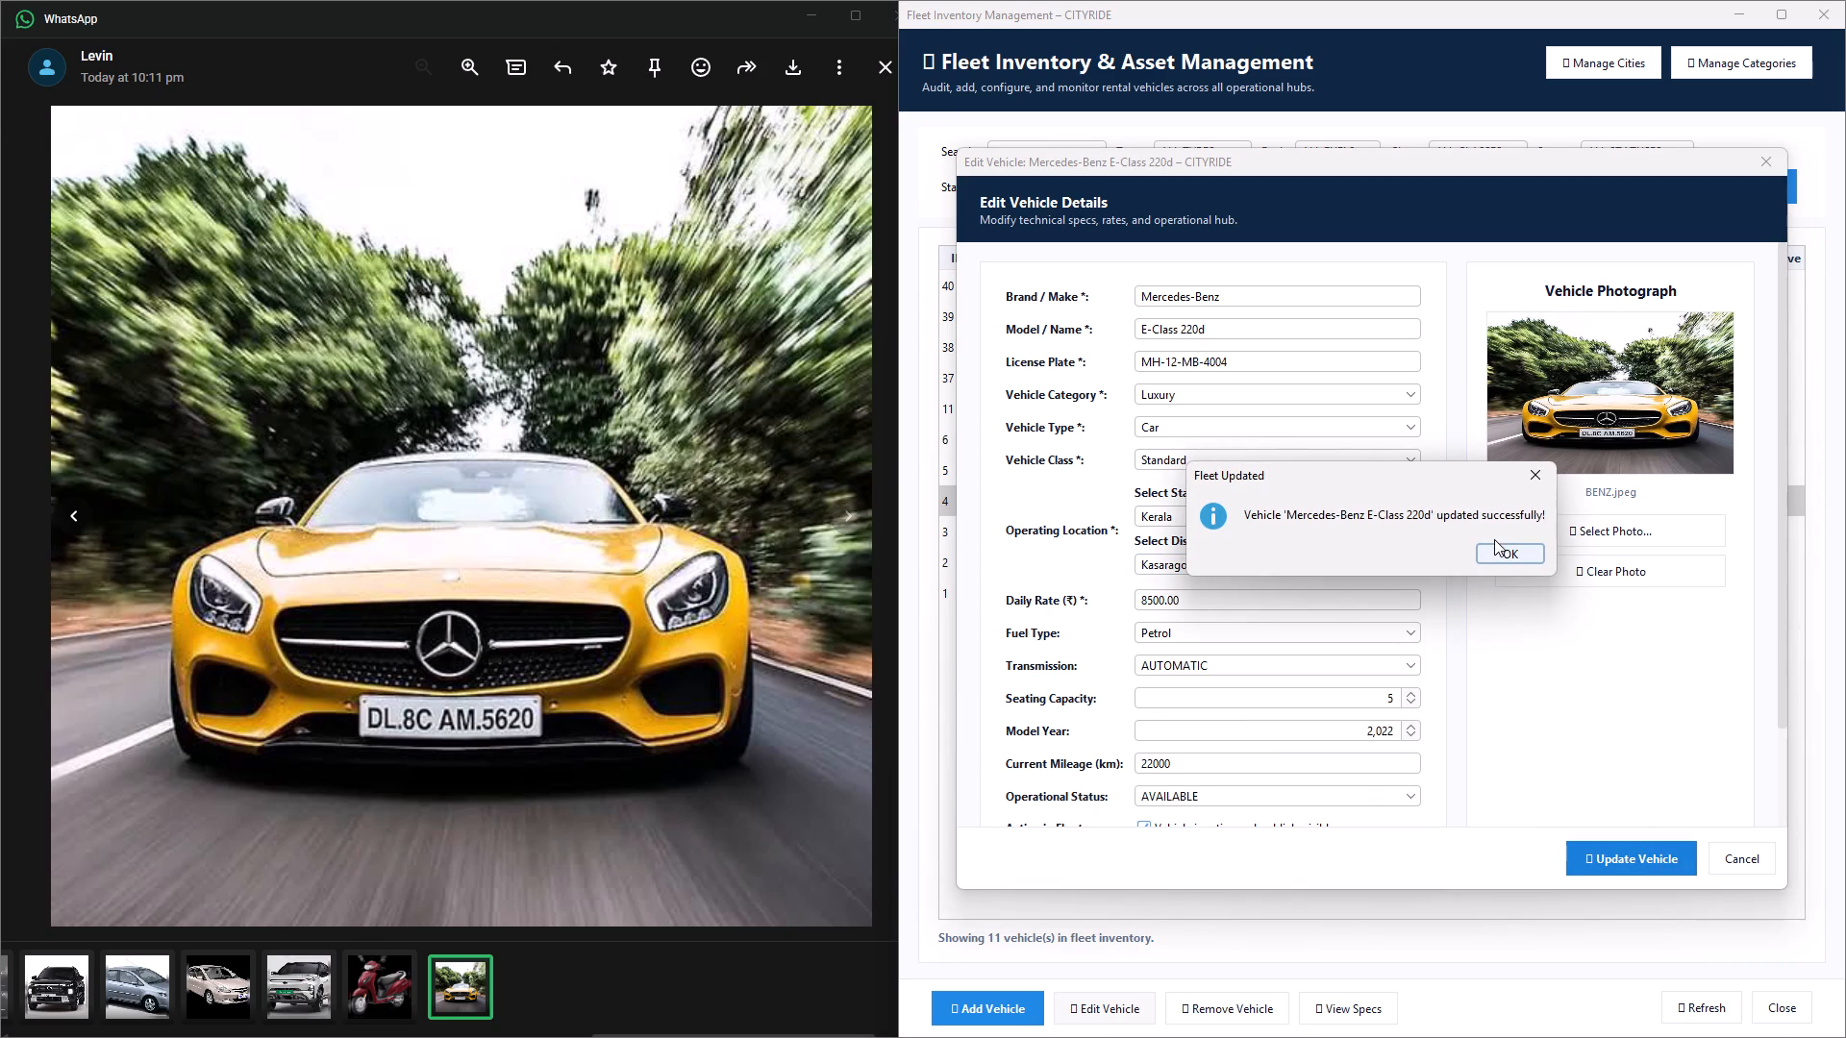
{"action": "left_click", "coordinate": [1494, 546]}
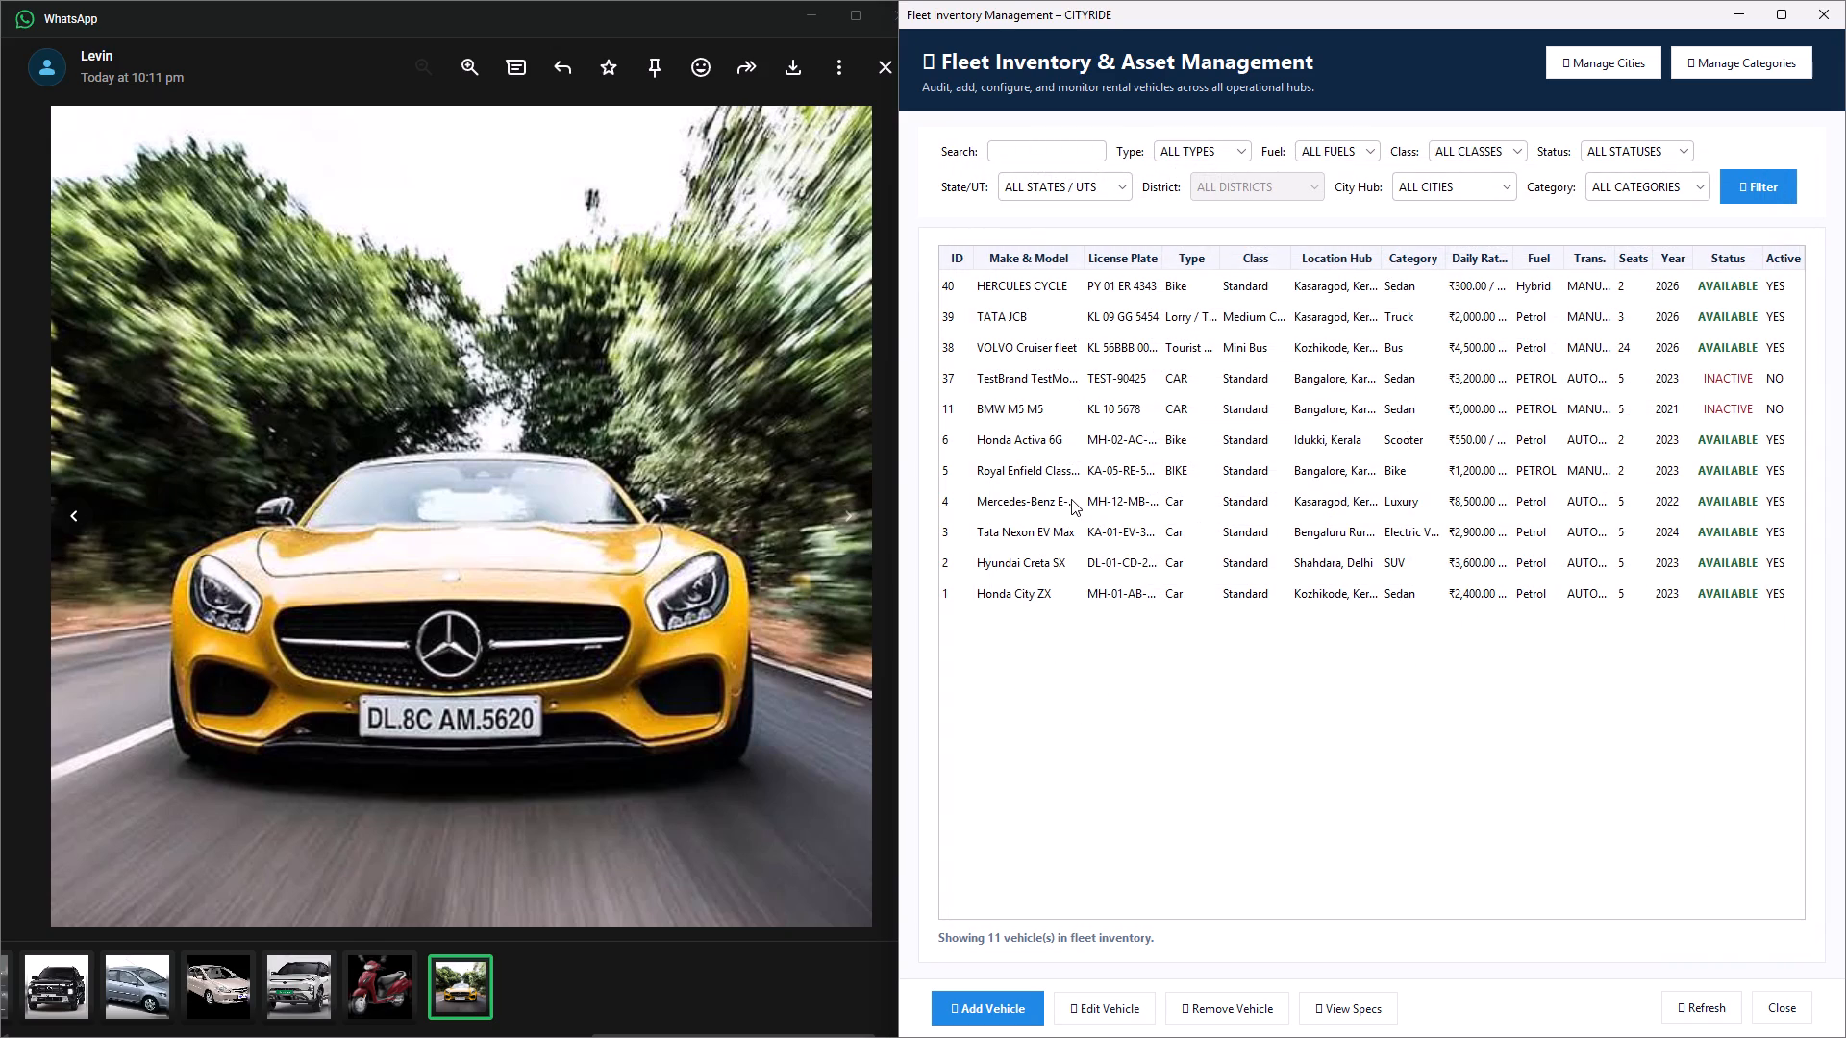
Select the Royal Enfield Classic entry in the fleet inventory.
{"action": "left_click", "coordinate": [1035, 472]}
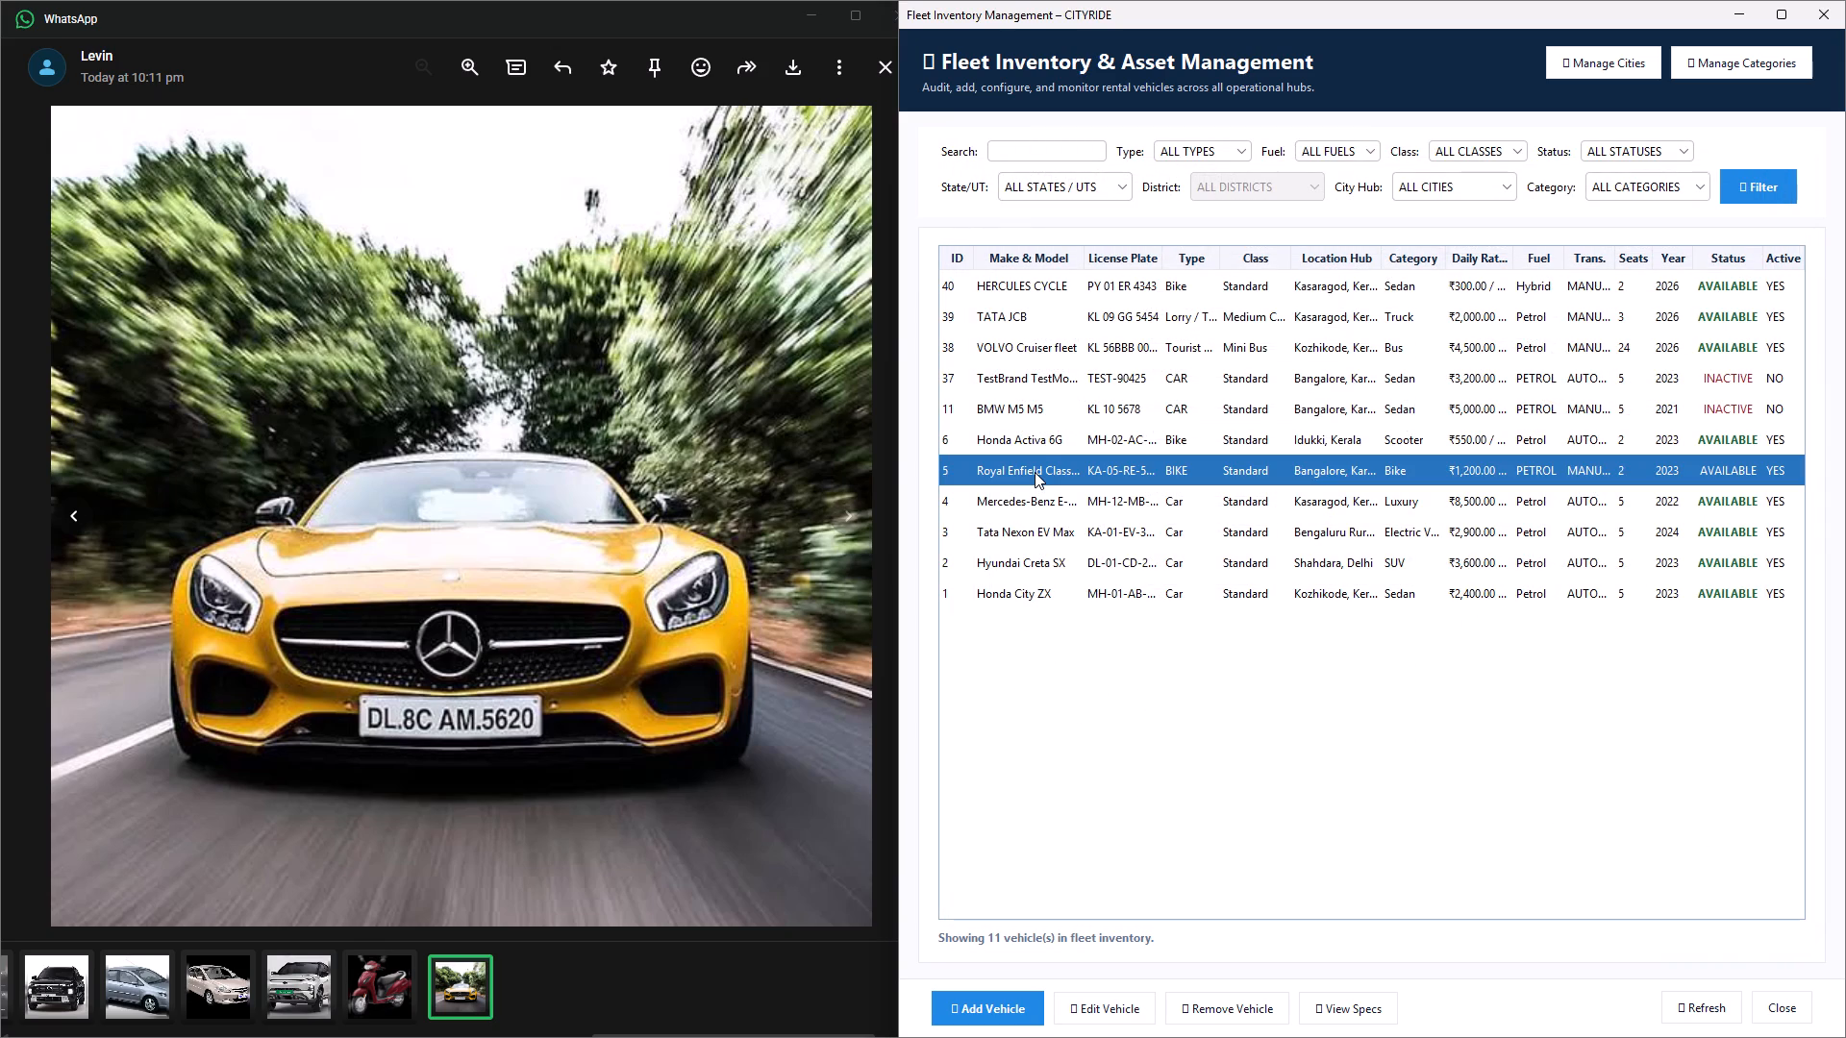
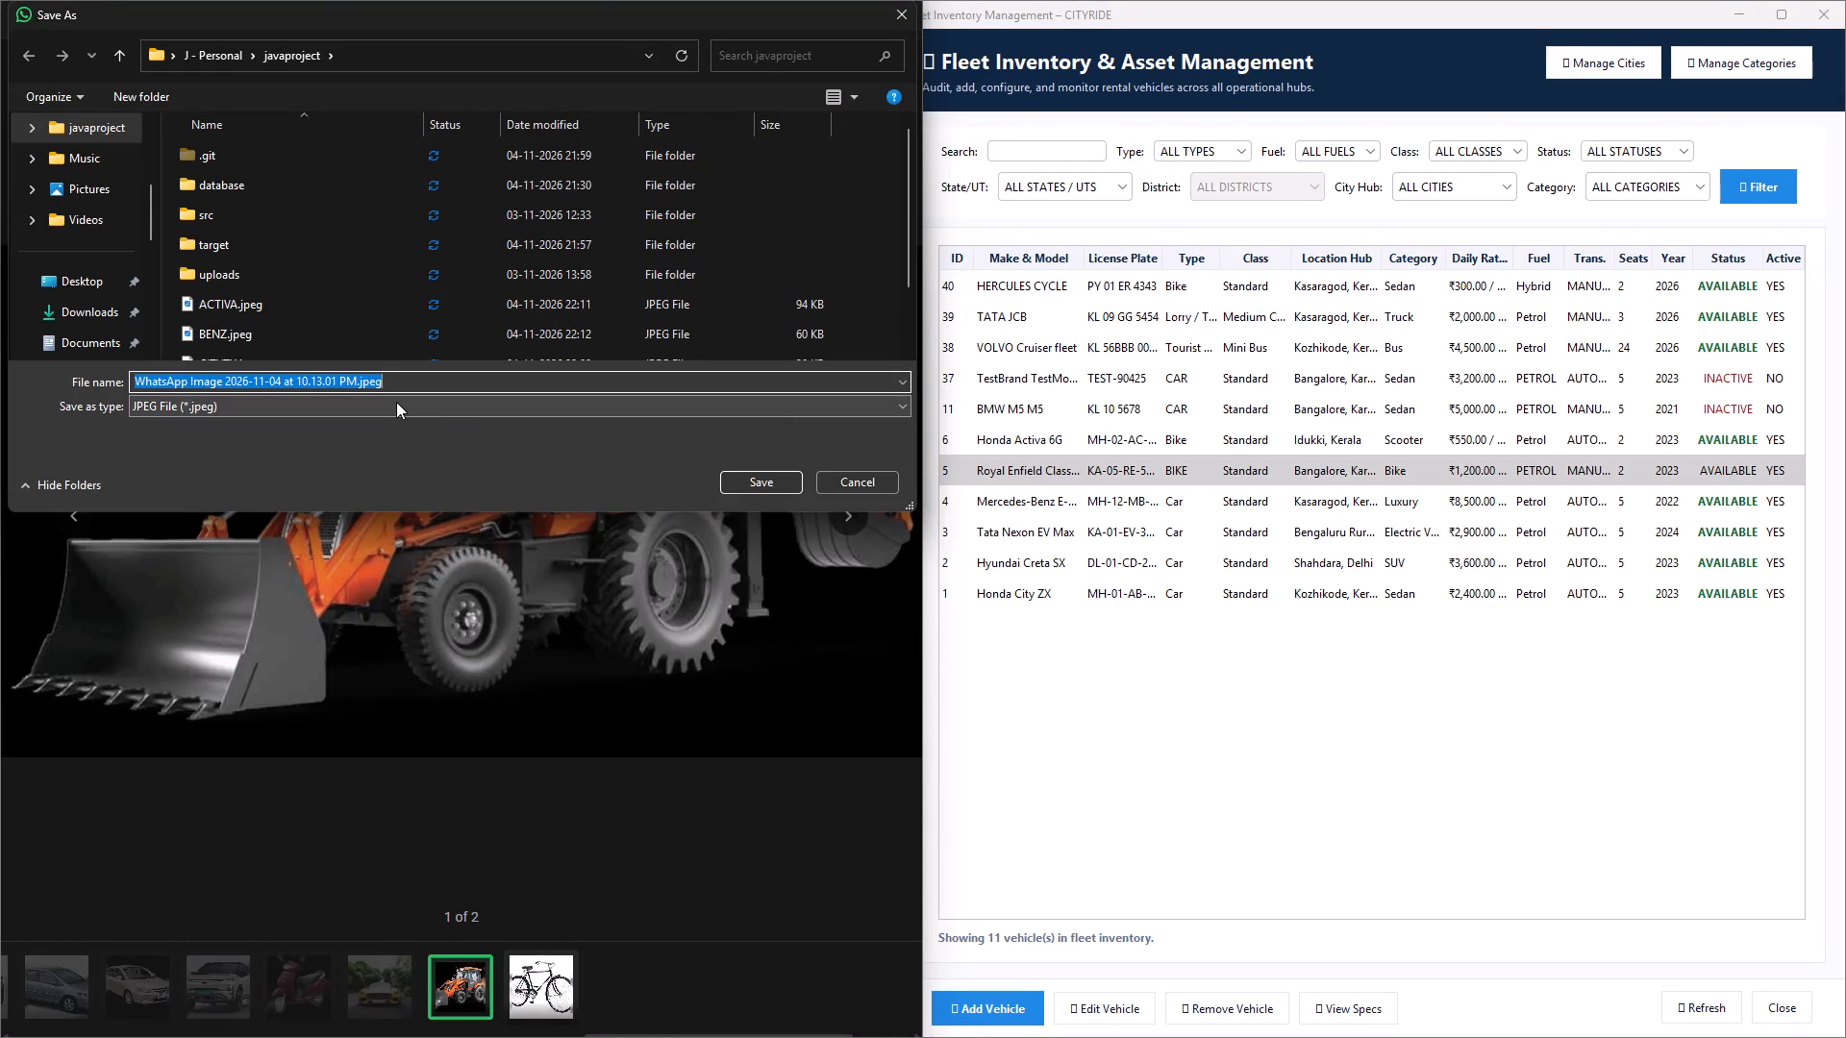
Save the orange backhoe loader photo as a JPEG named JCB in the javaproject folder.
{"action": "type", "text": "JCB"}
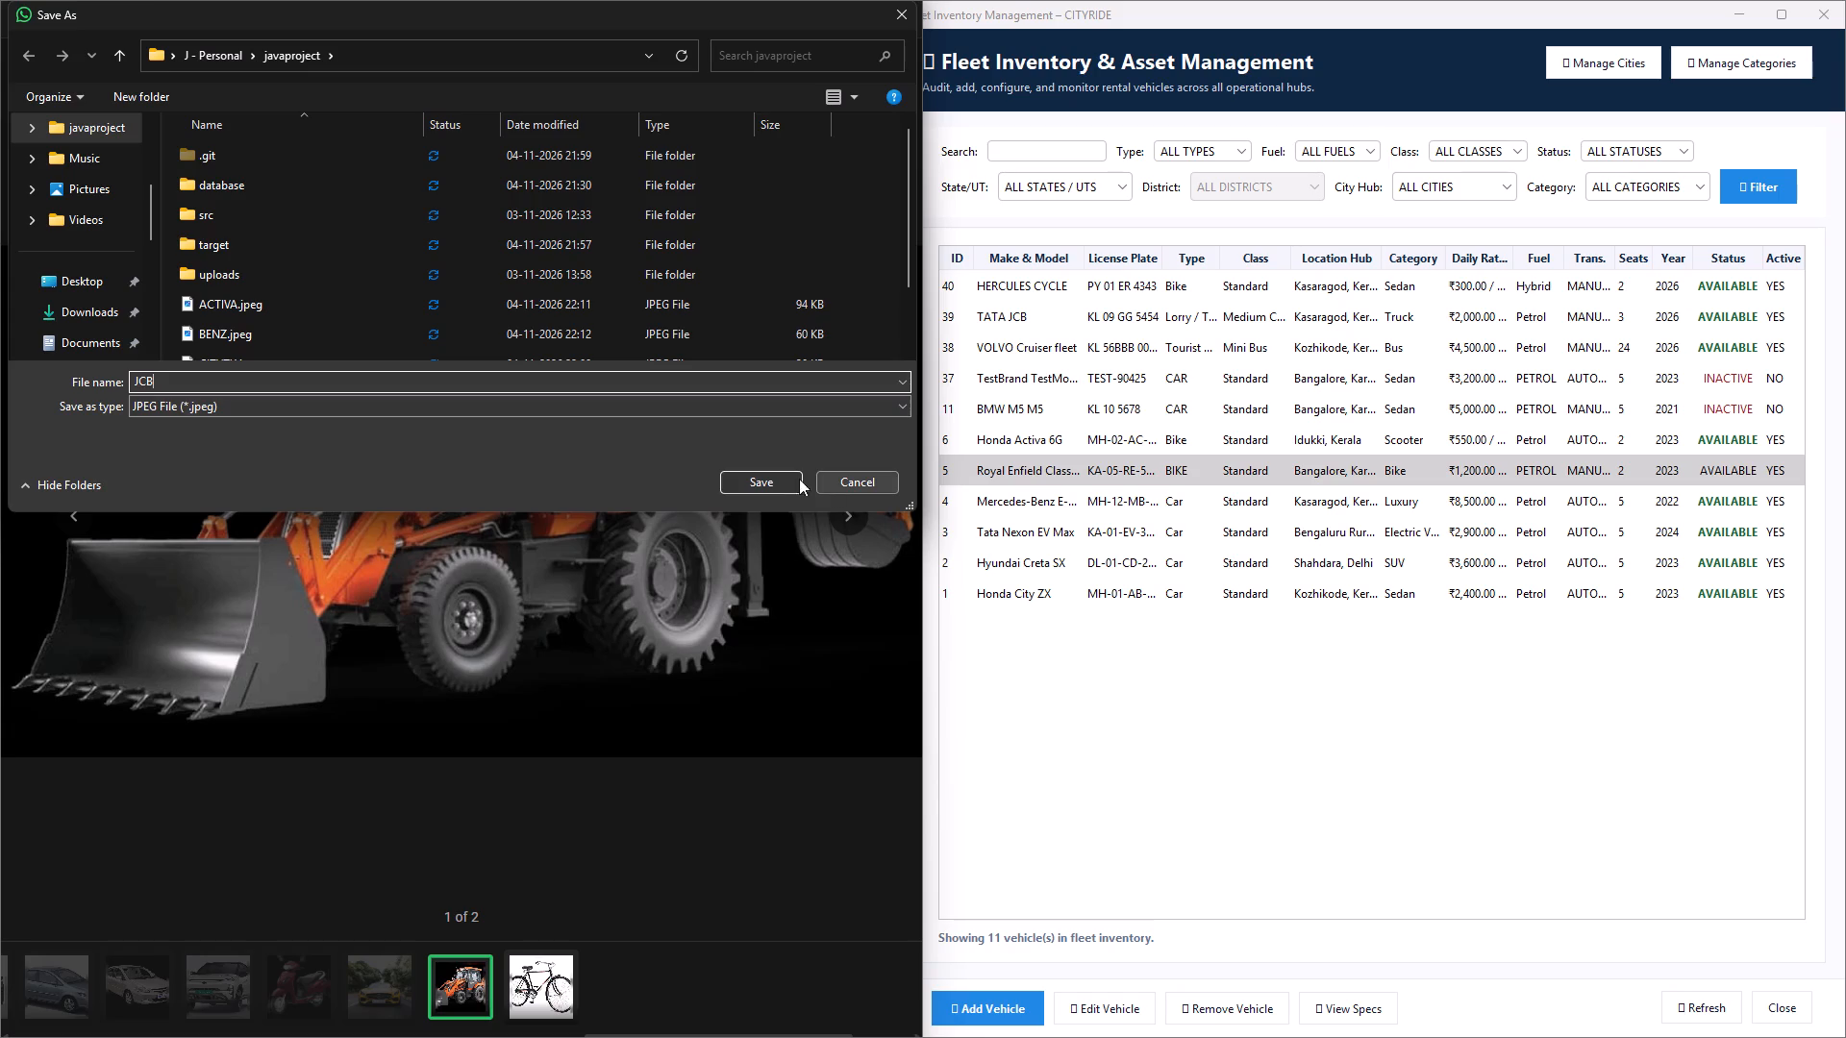
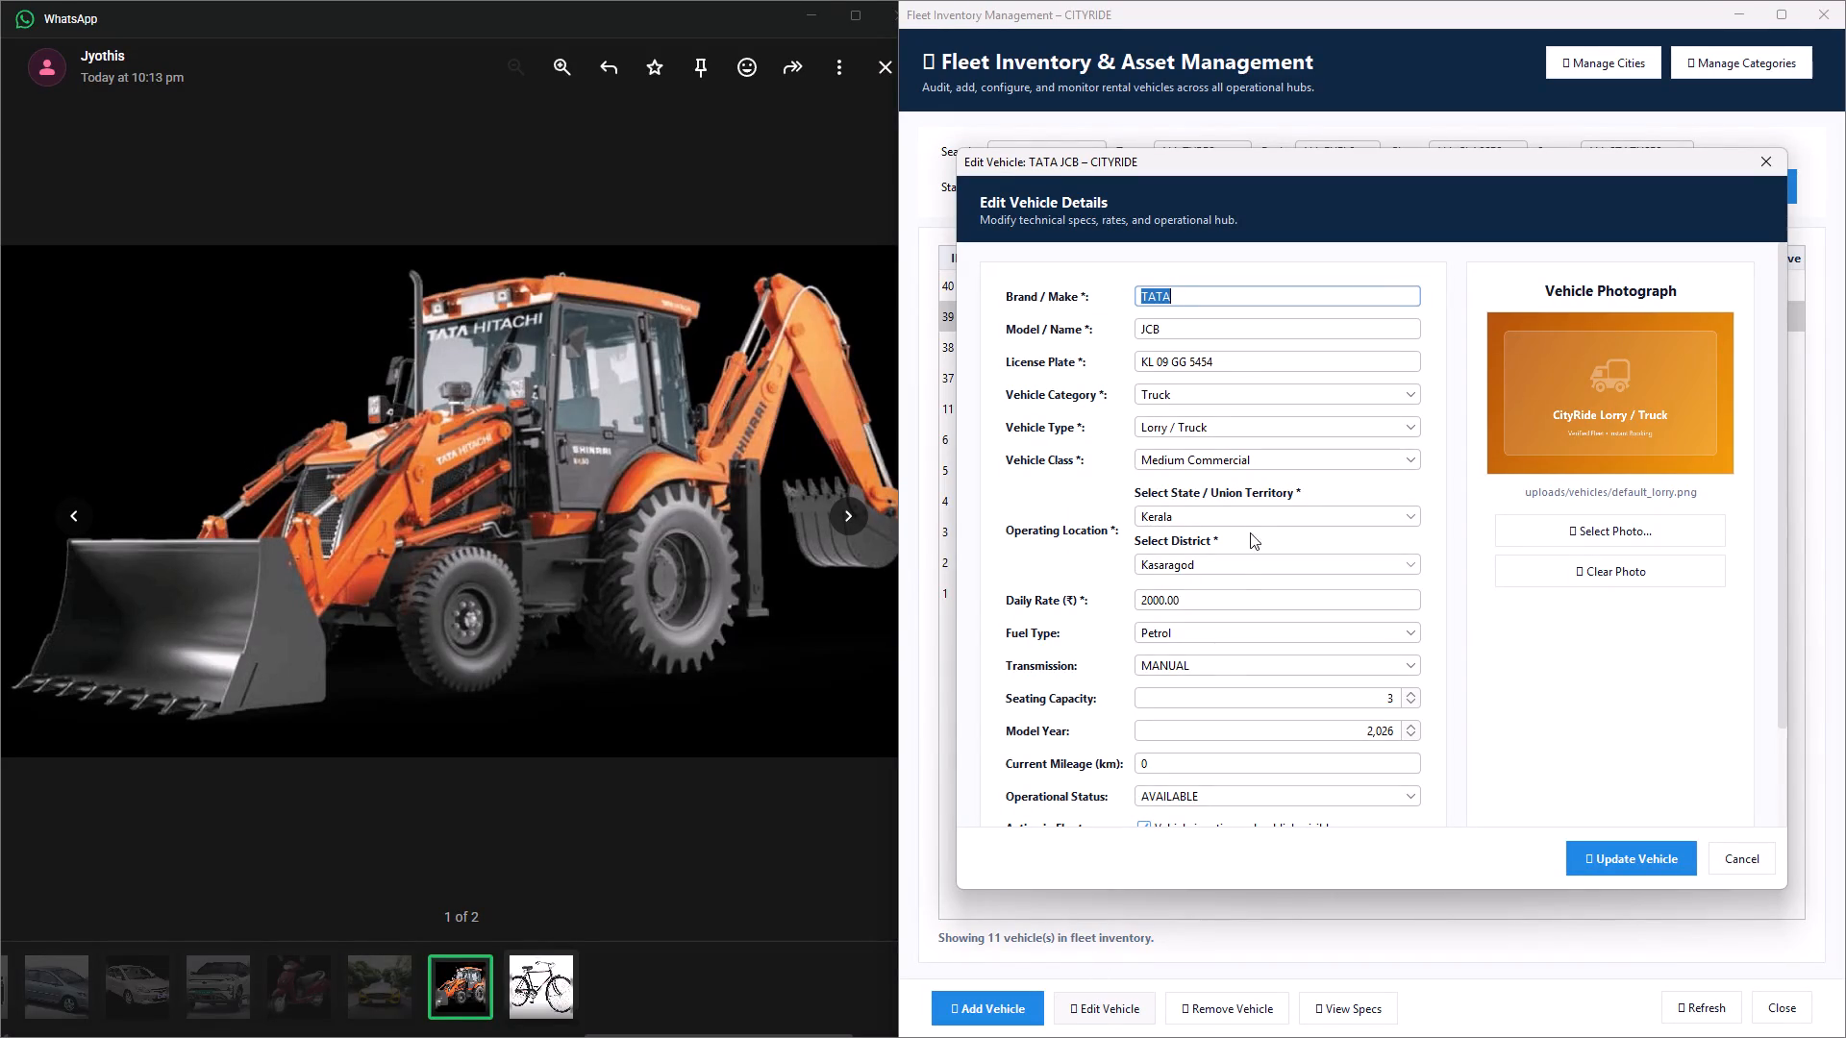
Replace the TATA JCB vehicle's photograph with JCB.jpeg from the javaproject folder and update the vehicle record.
{"action": "left_click", "coordinate": [1648, 525]}
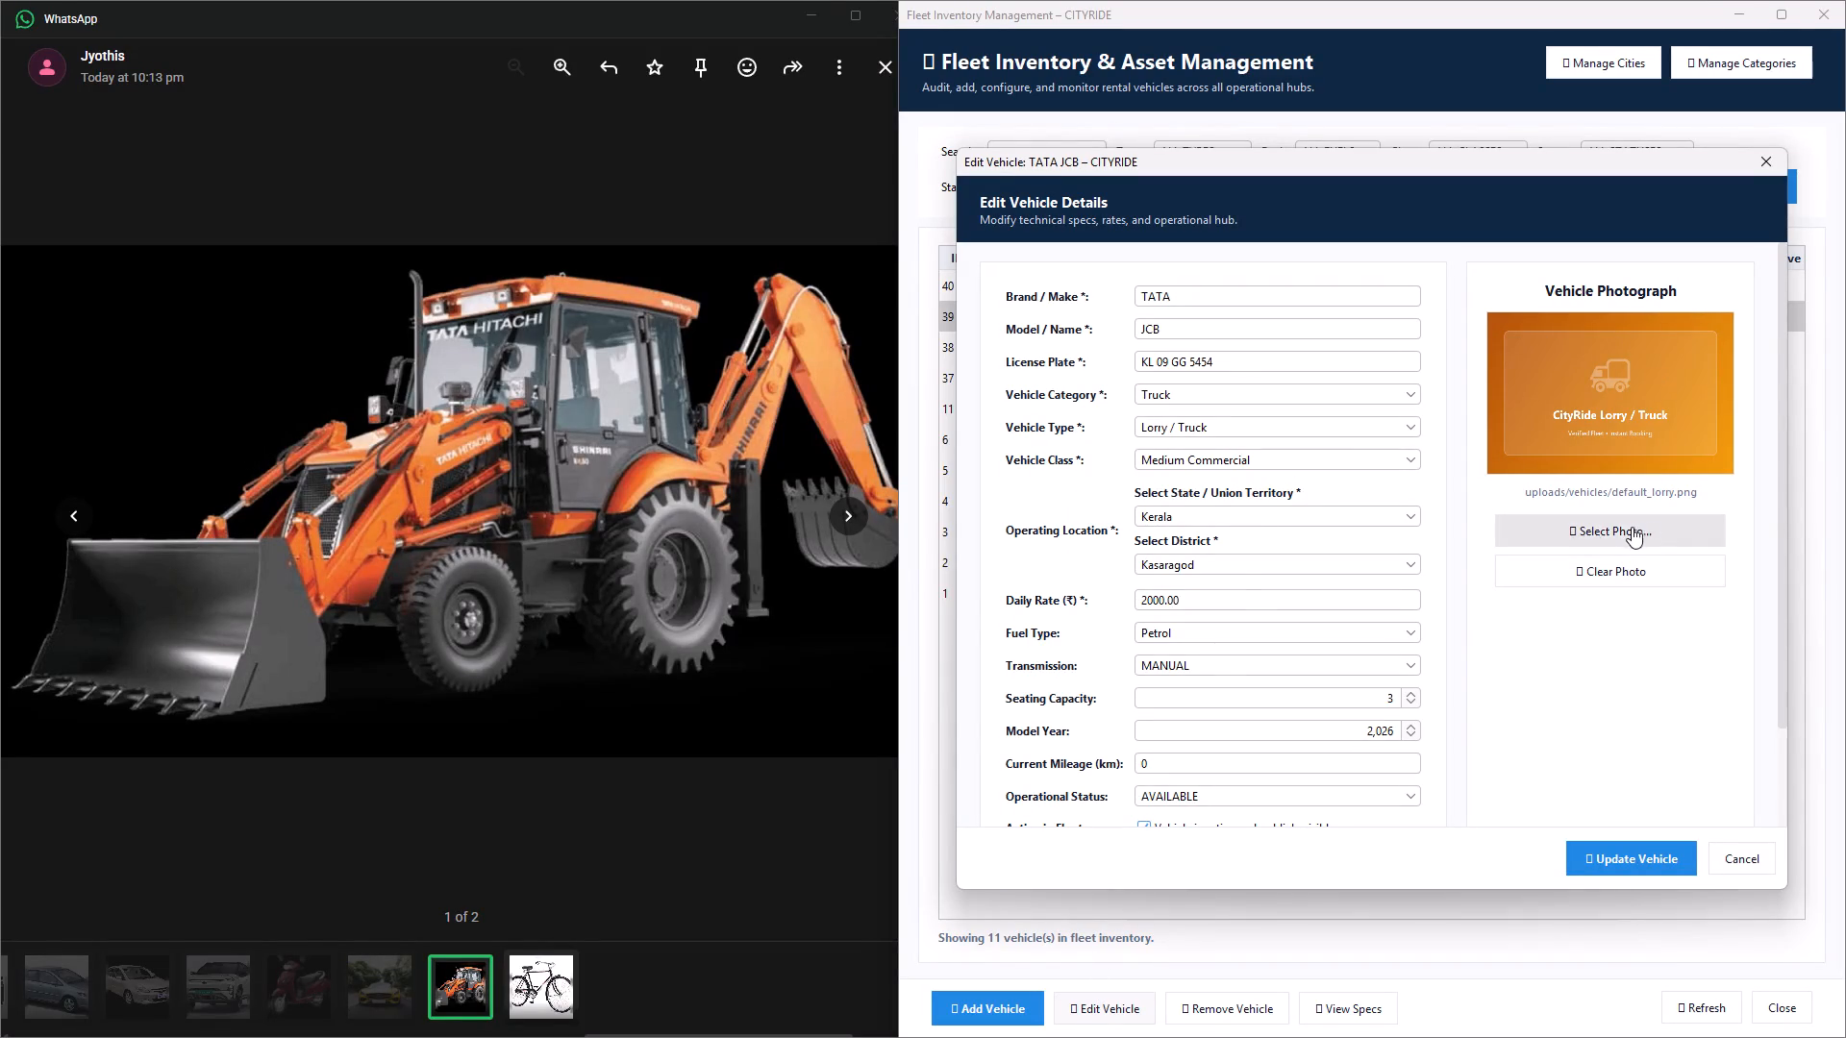
{"action": "left_click", "coordinate": [1061, 485]}
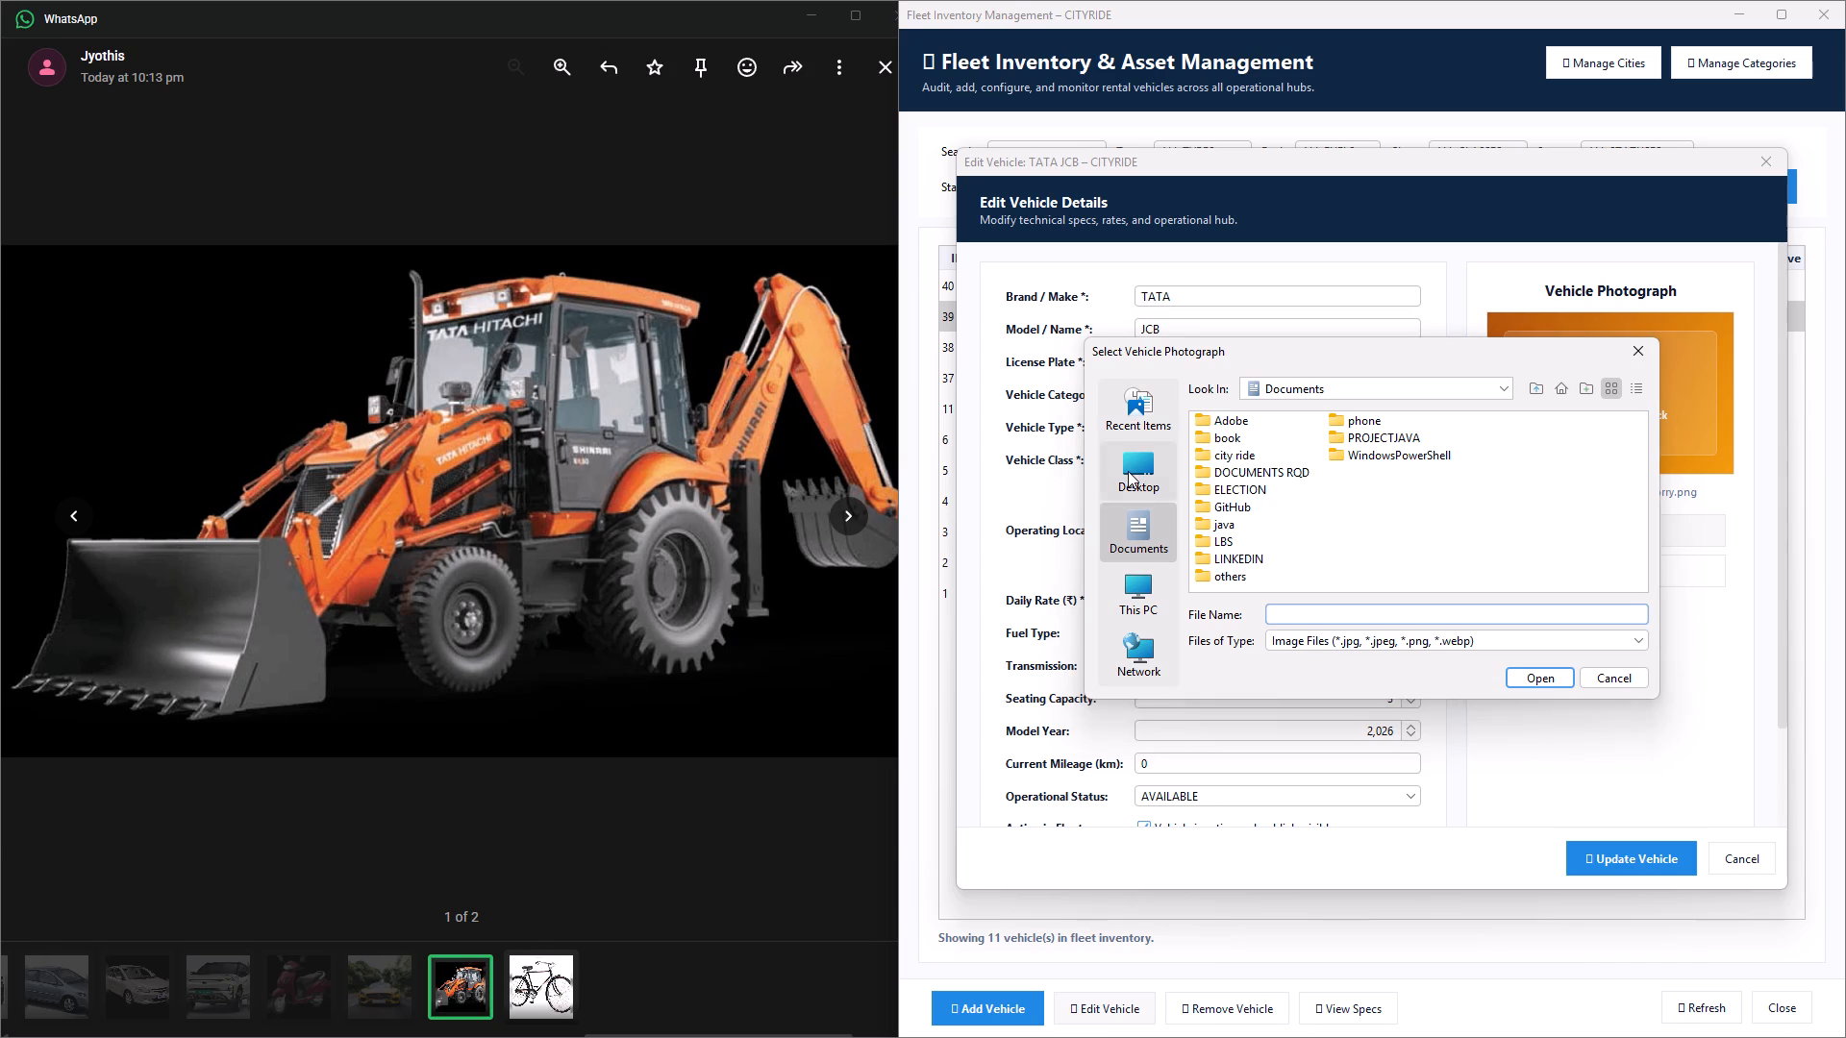
{"action": "left_click", "coordinate": [1128, 471]}
{"action": "double_click", "coordinate": [1249, 467]}
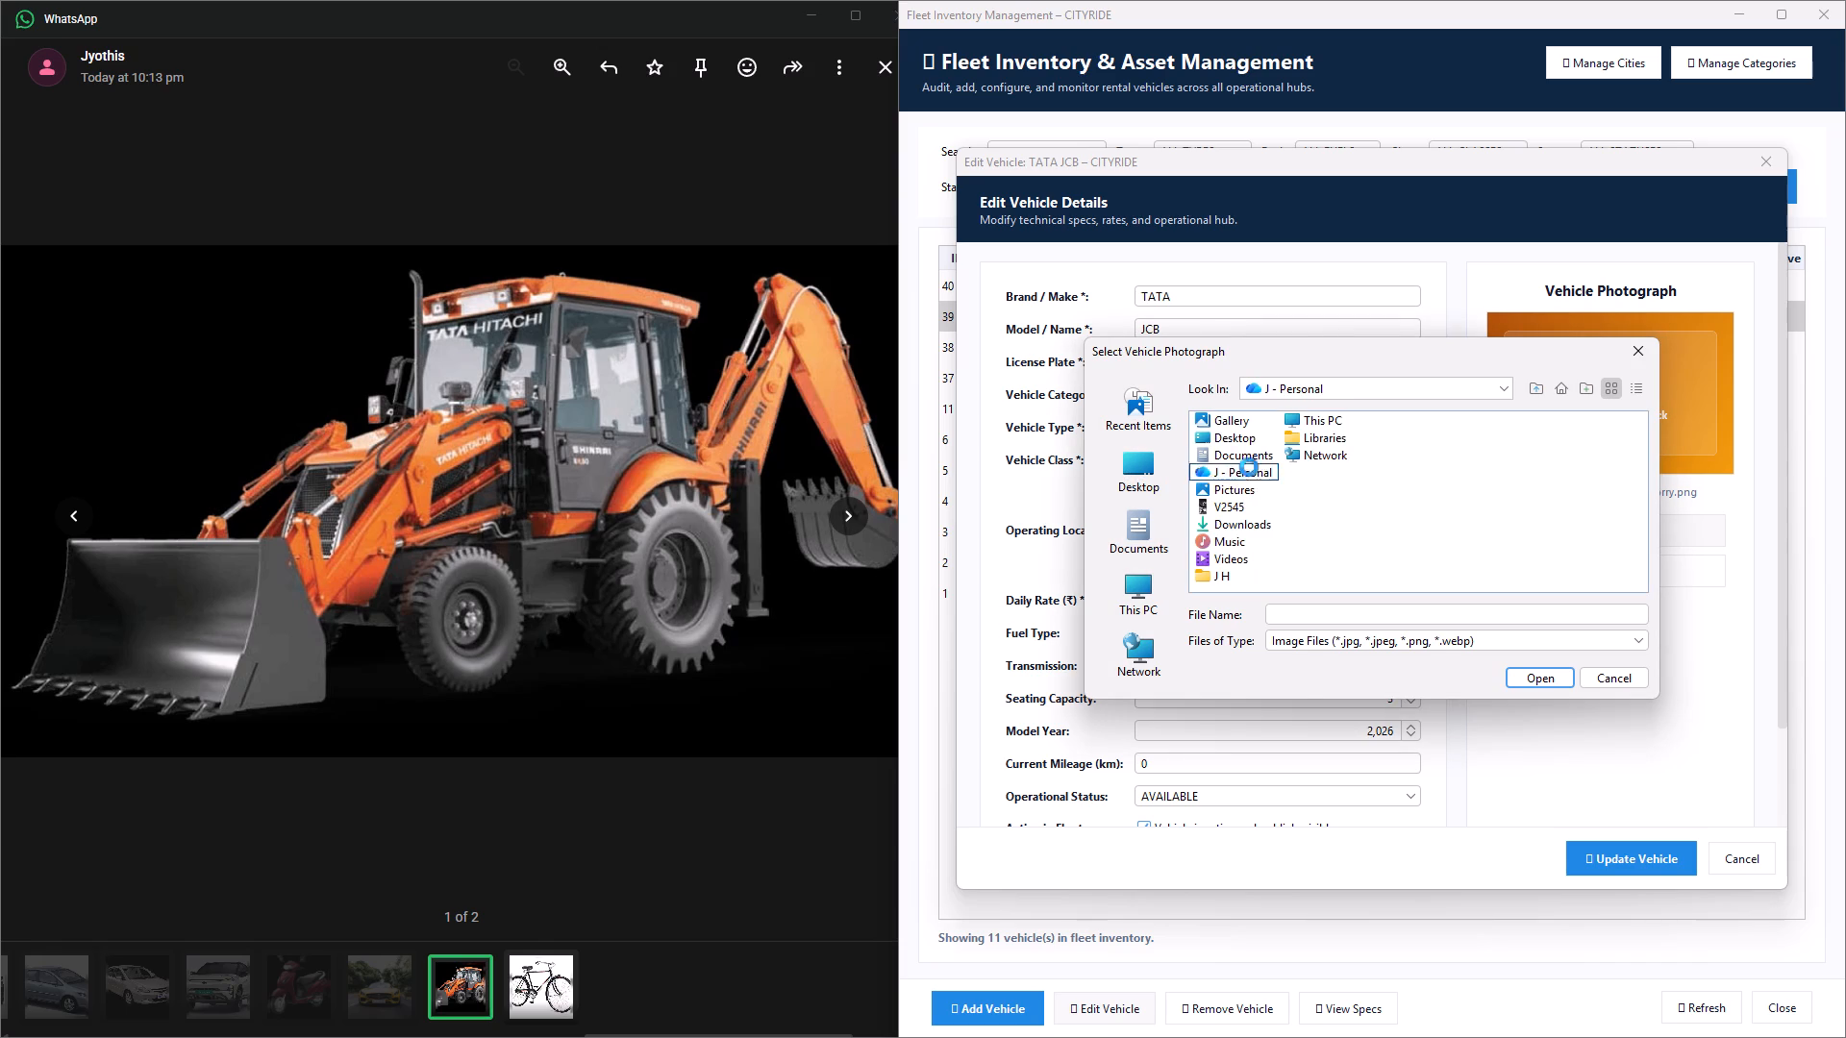
{"action": "double_click", "coordinate": [1230, 494]}
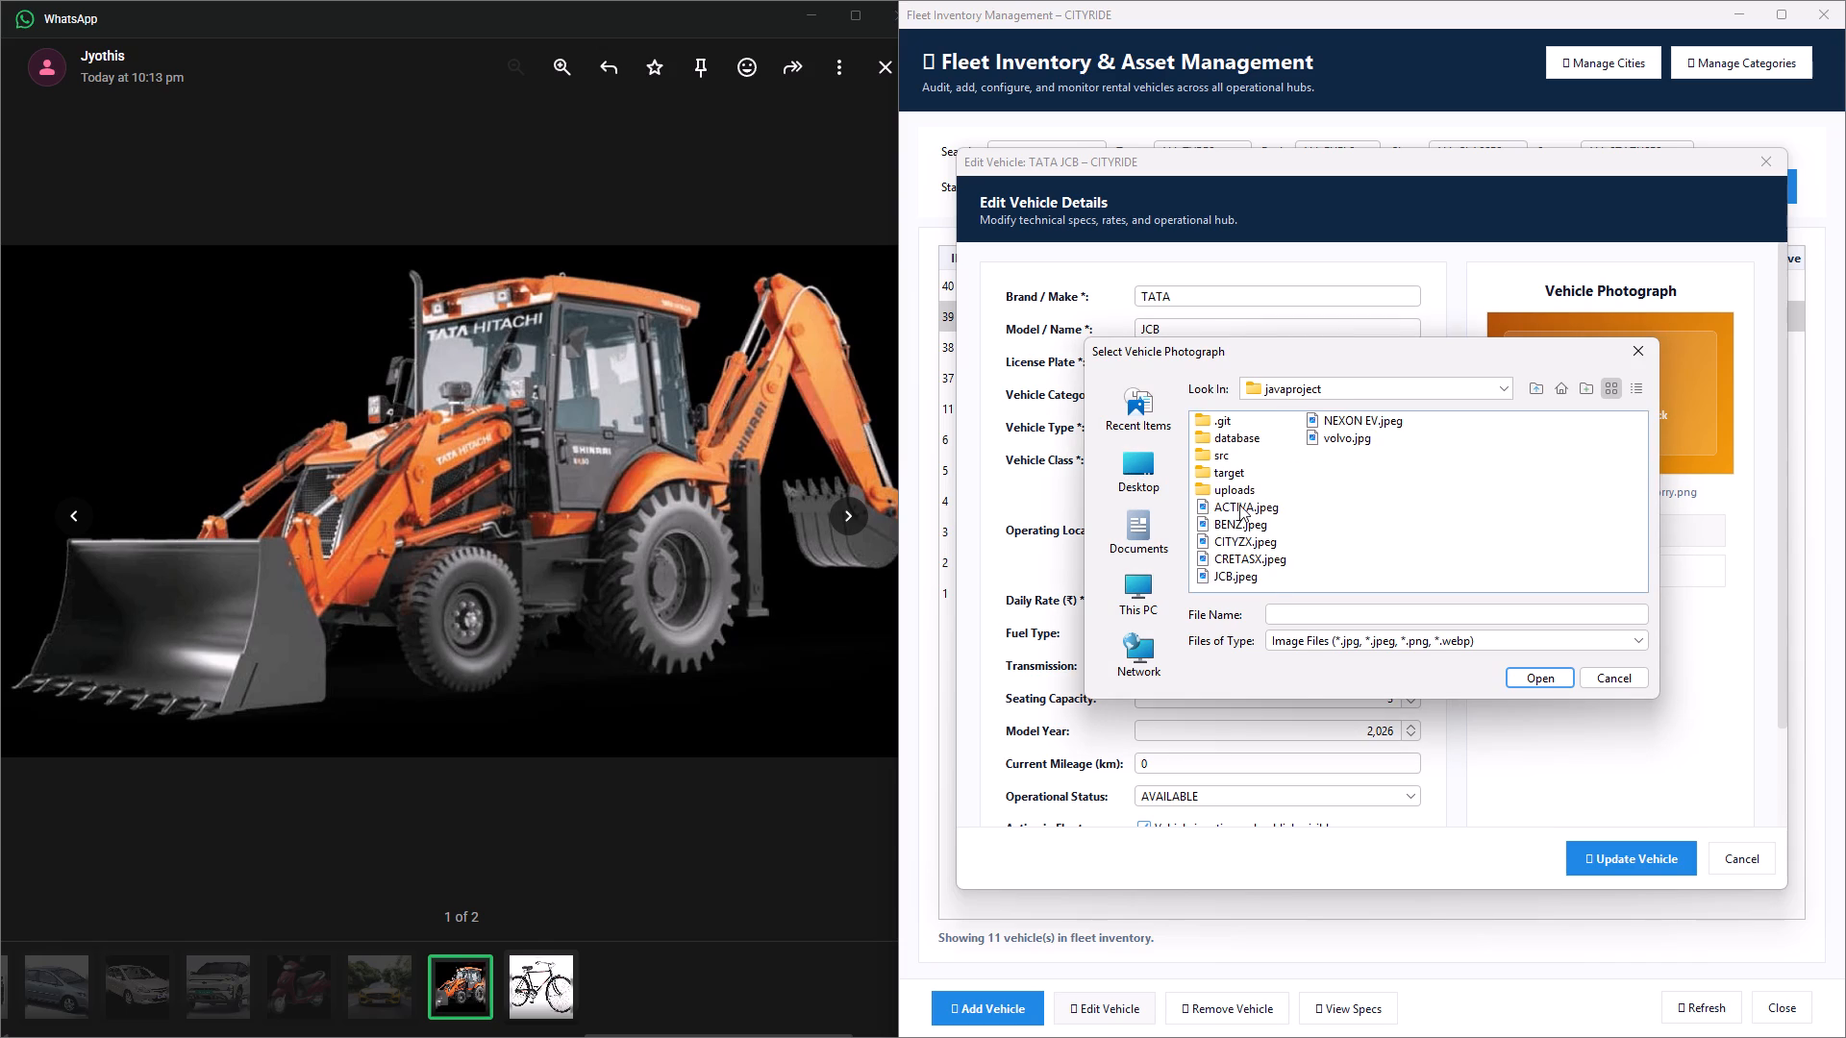
{"action": "left_click", "coordinate": [1270, 578]}
{"action": "left_click", "coordinate": [1240, 581]}
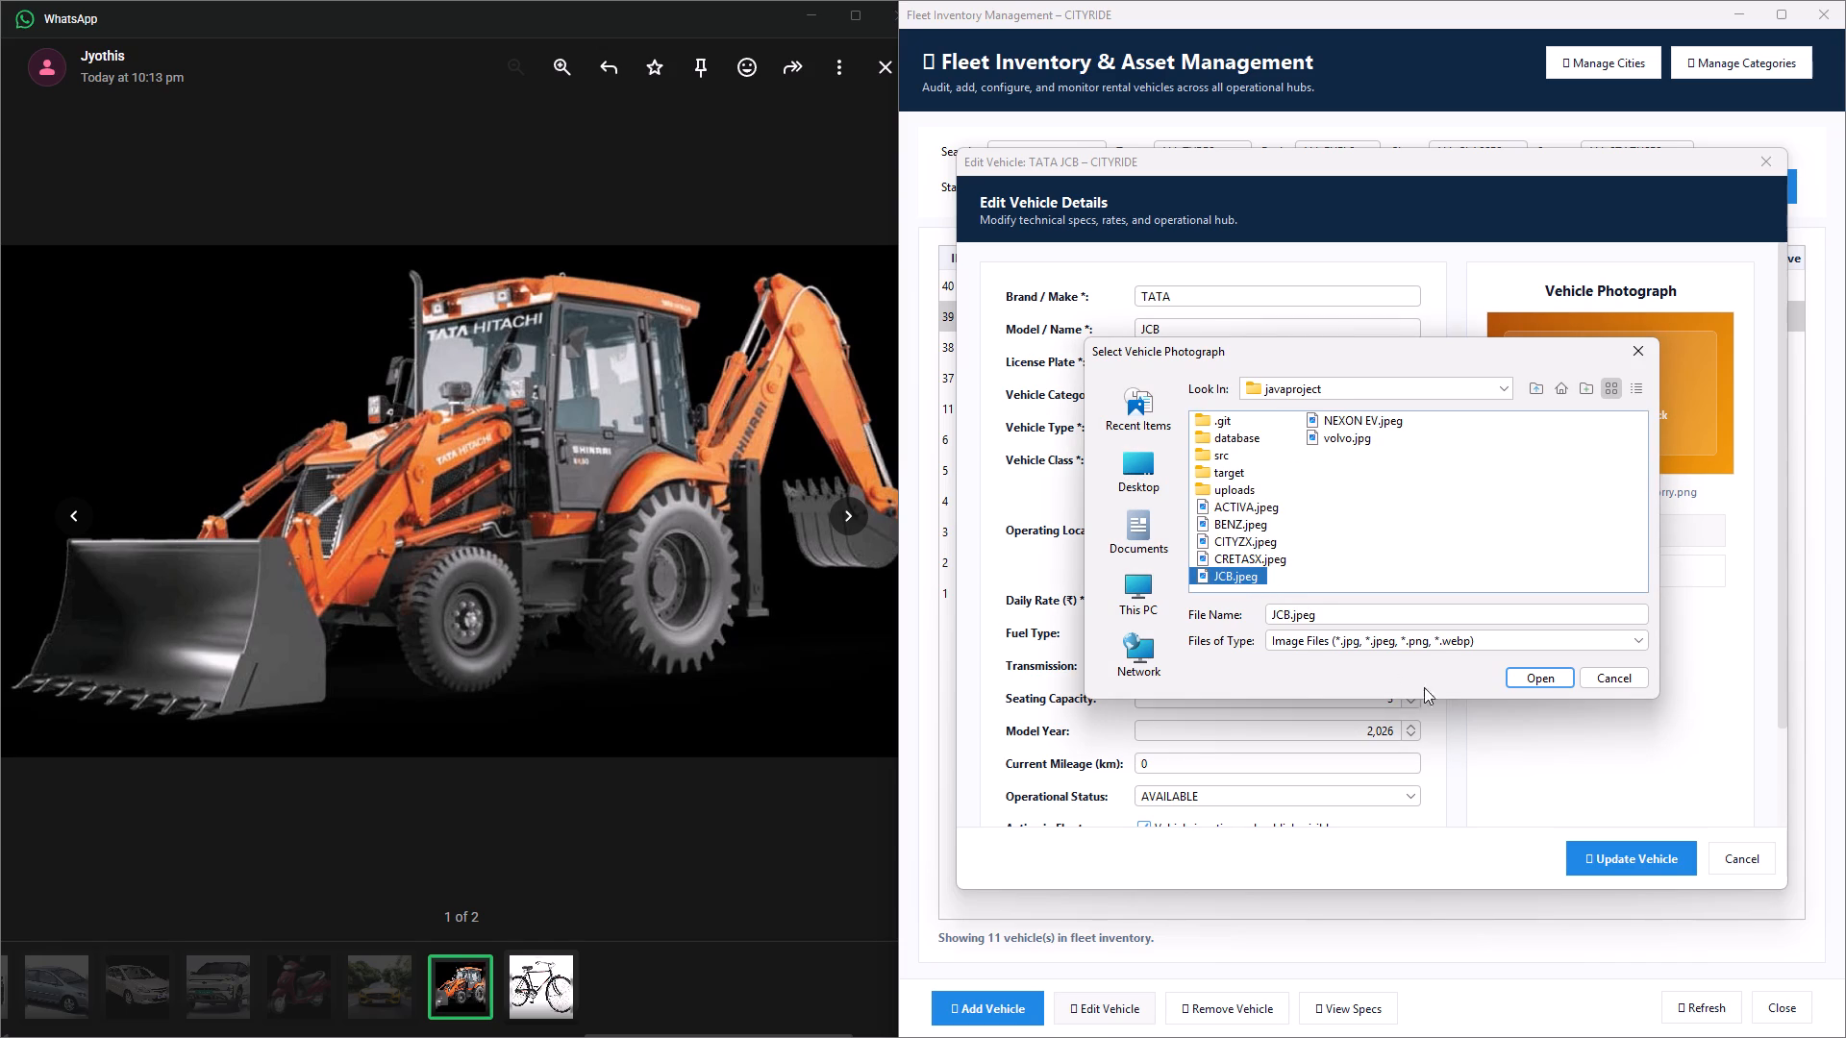
{"action": "left_click", "coordinate": [1528, 679]}
{"action": "left_click", "coordinate": [1508, 555]}
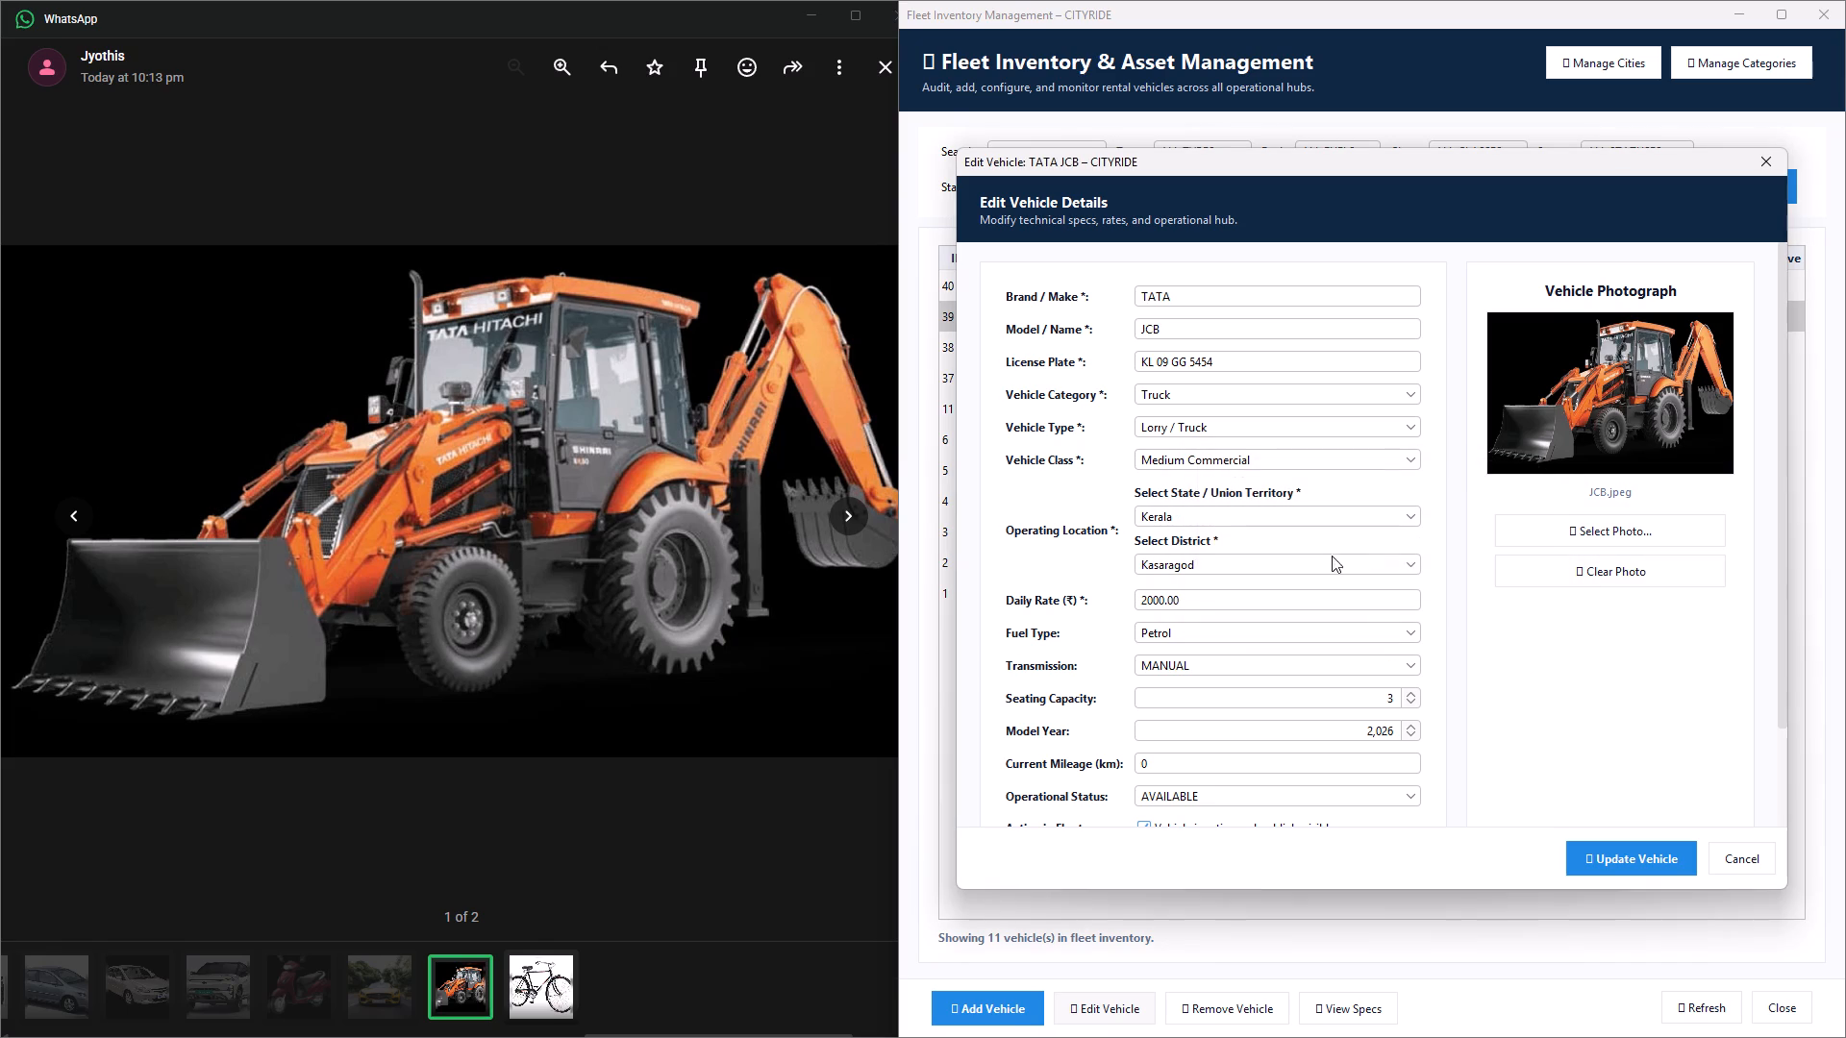
{"action": "left_click", "coordinate": [1659, 863]}
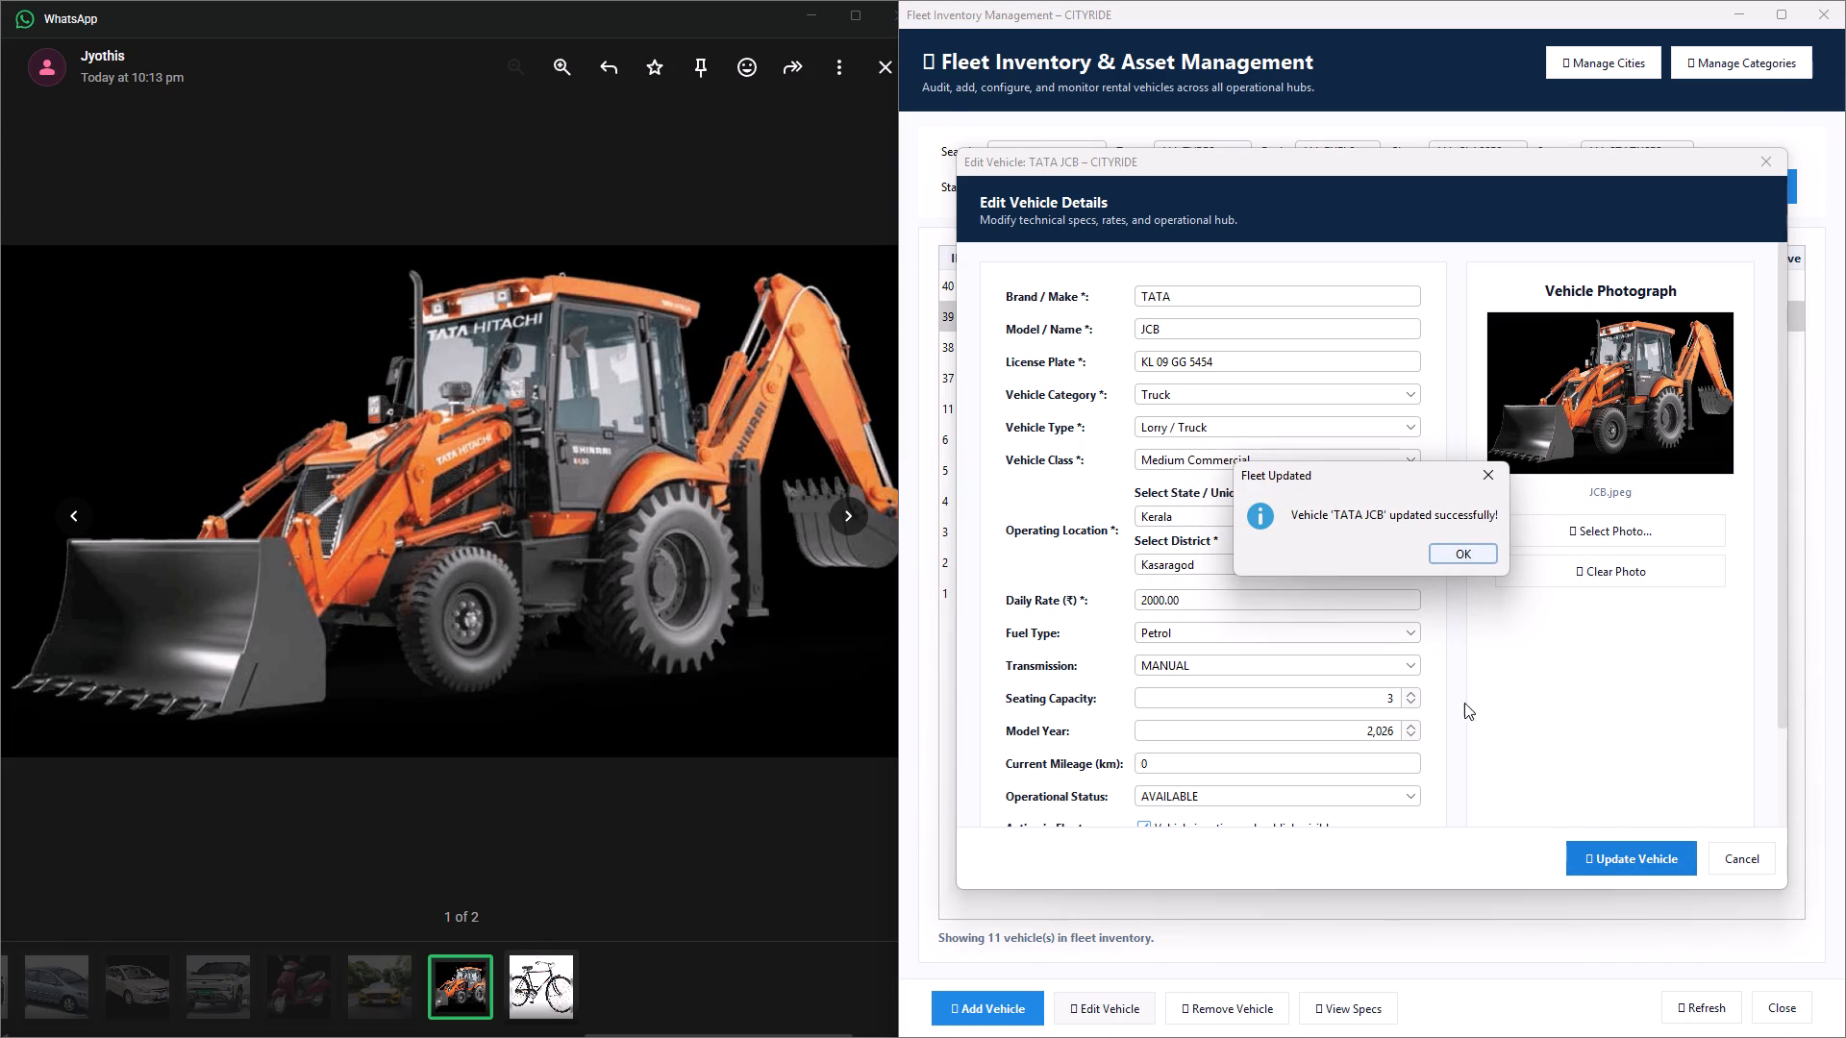
{"action": "left_click", "coordinate": [1437, 551]}
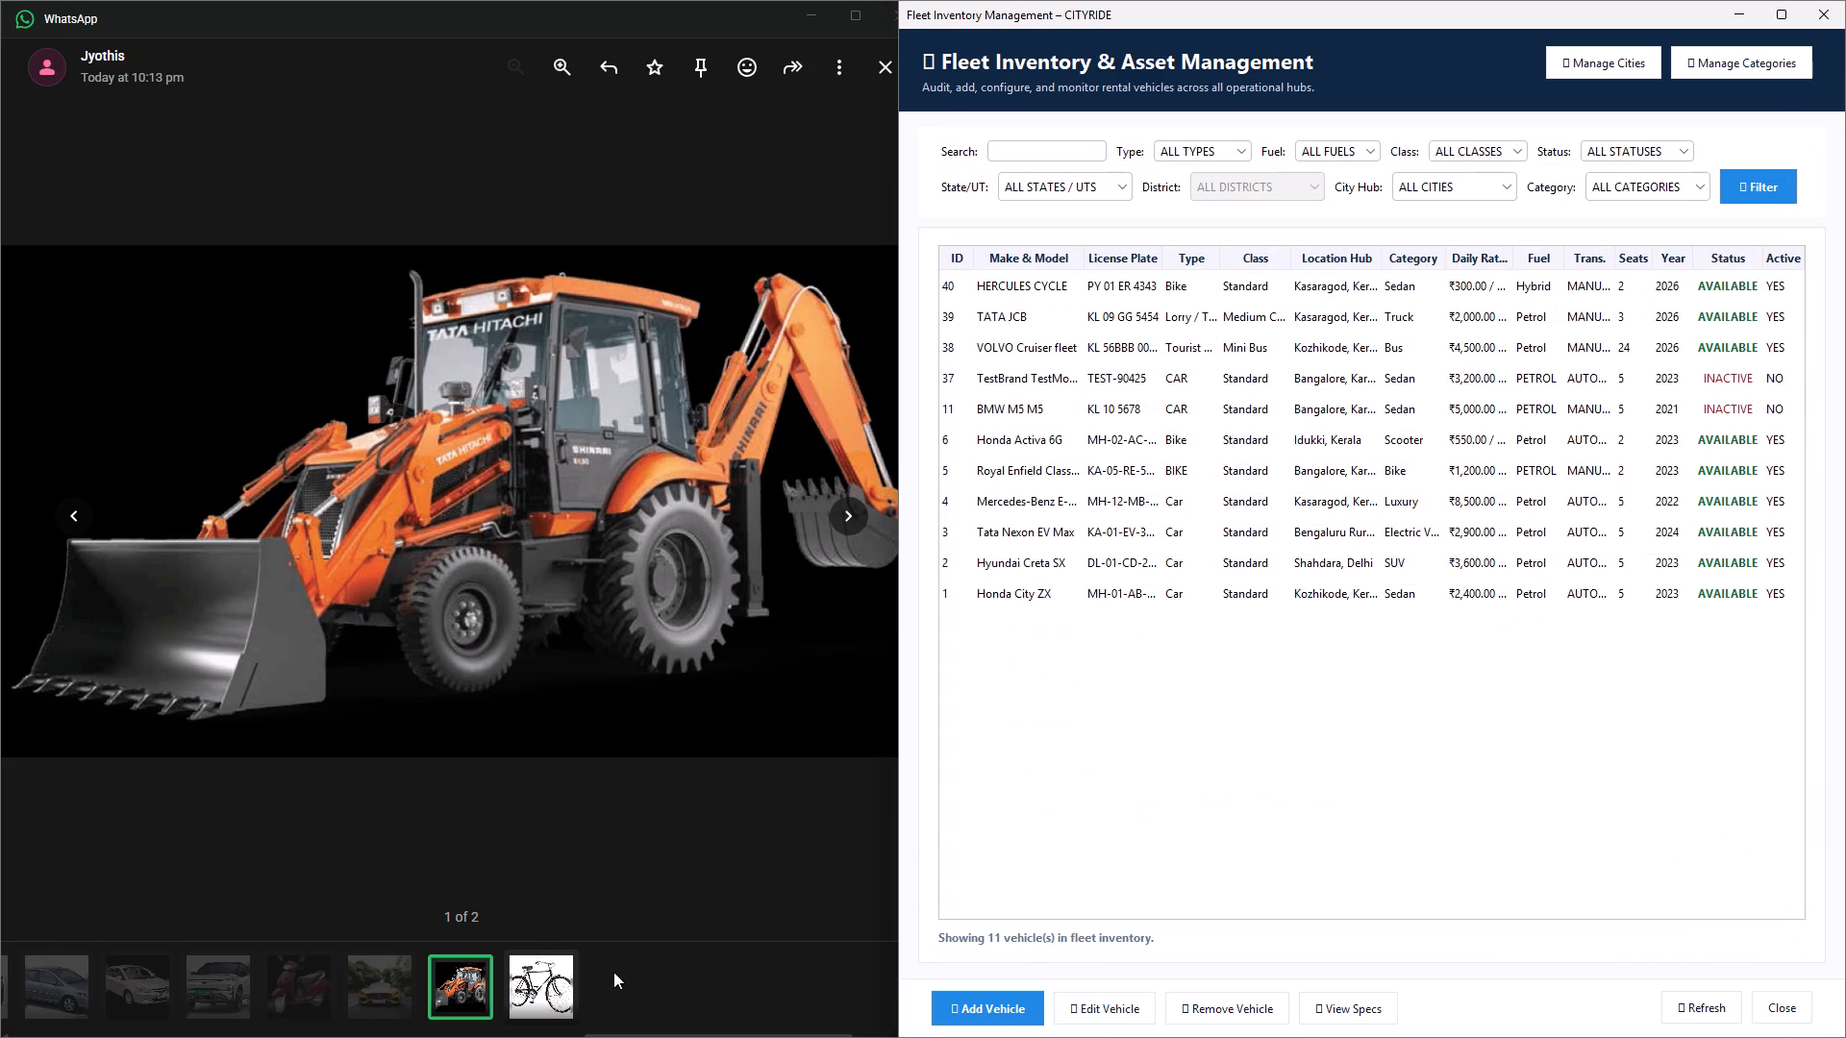
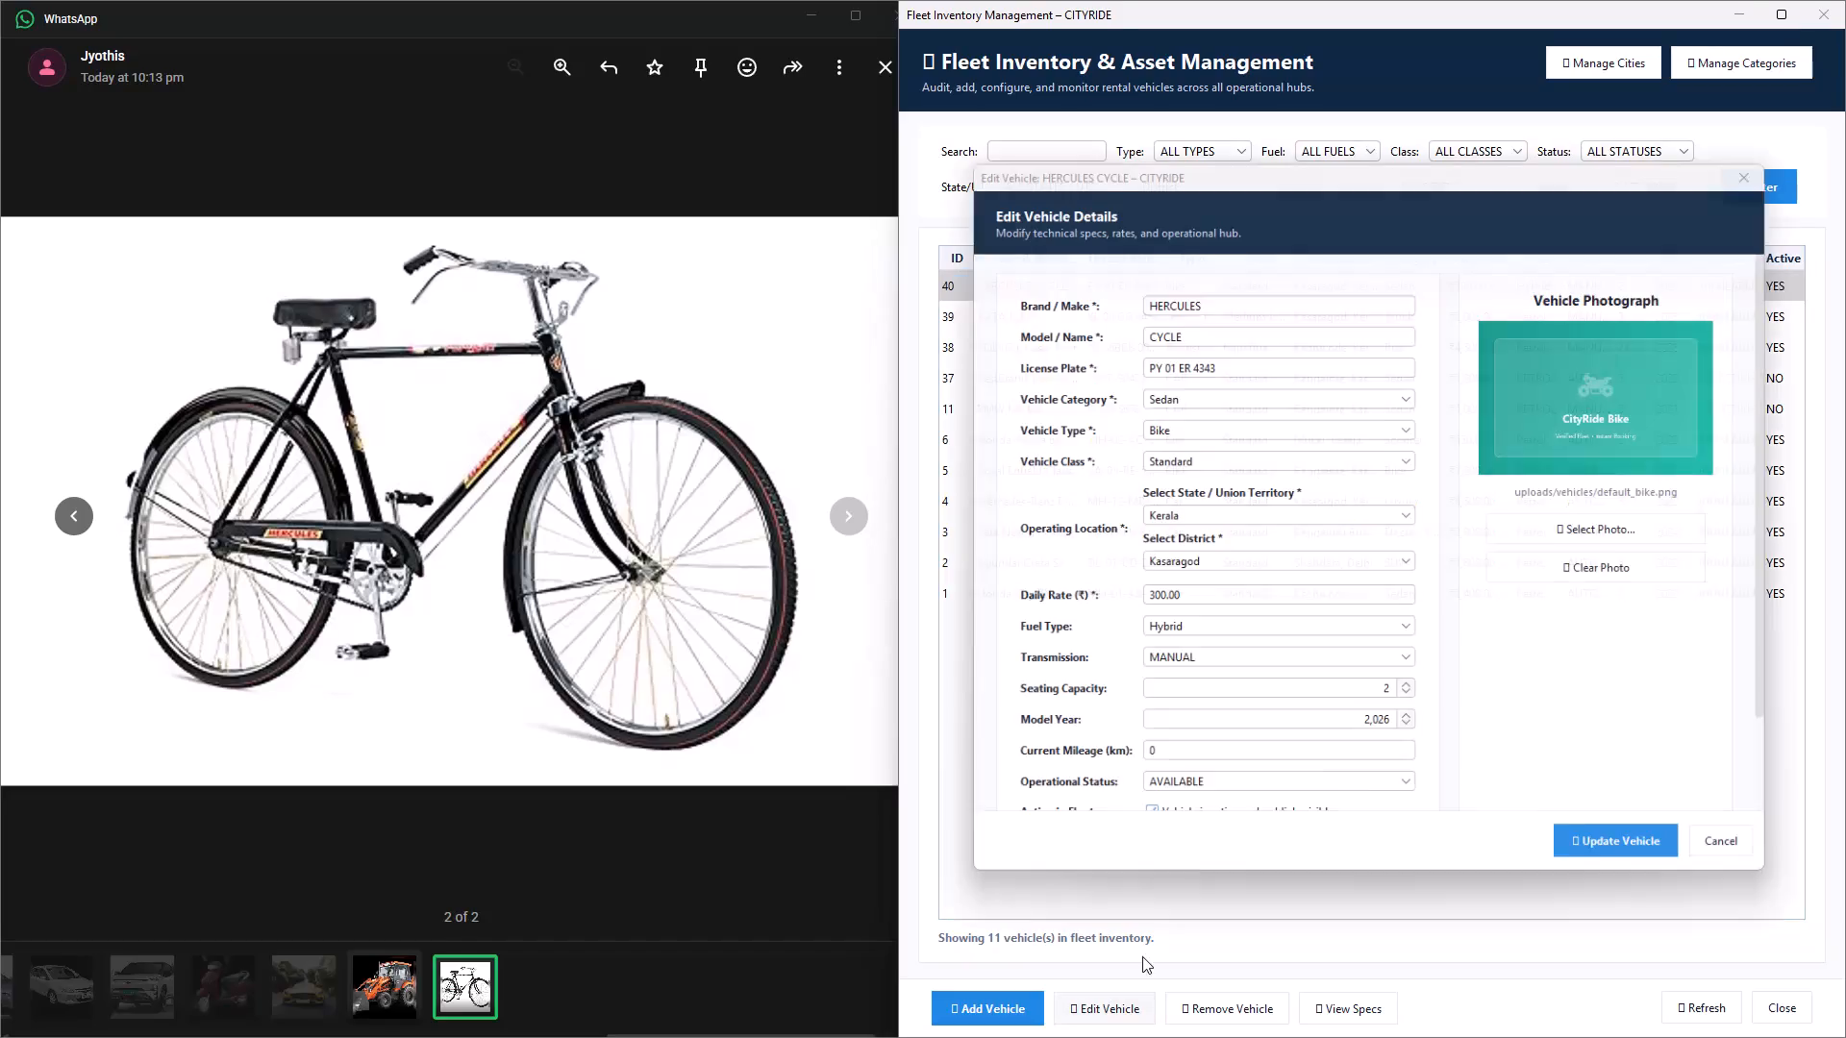
Replace the HERCULES CYCLE vehicle's photograph with CYCLE.jpeg from the javaproject folder and update the vehicle record.
{"action": "left_click", "coordinate": [1591, 541]}
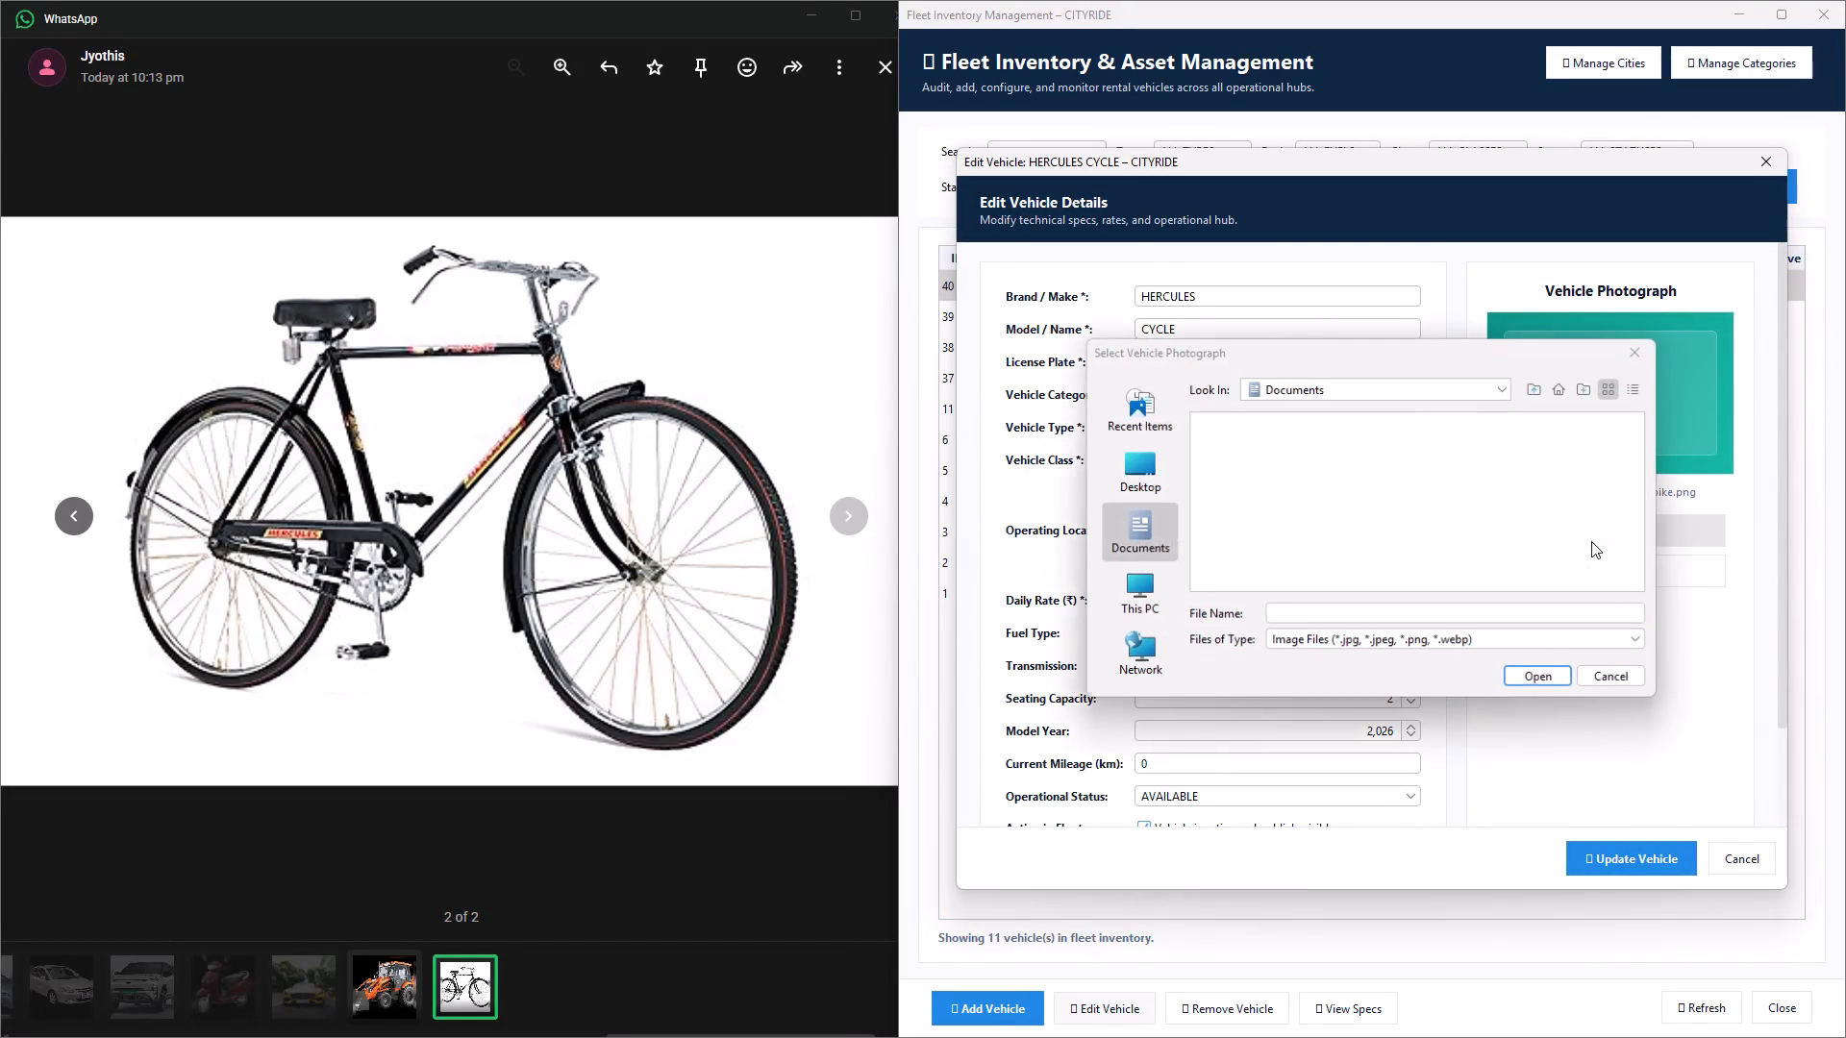
{"action": "left_click", "coordinate": [1175, 460]}
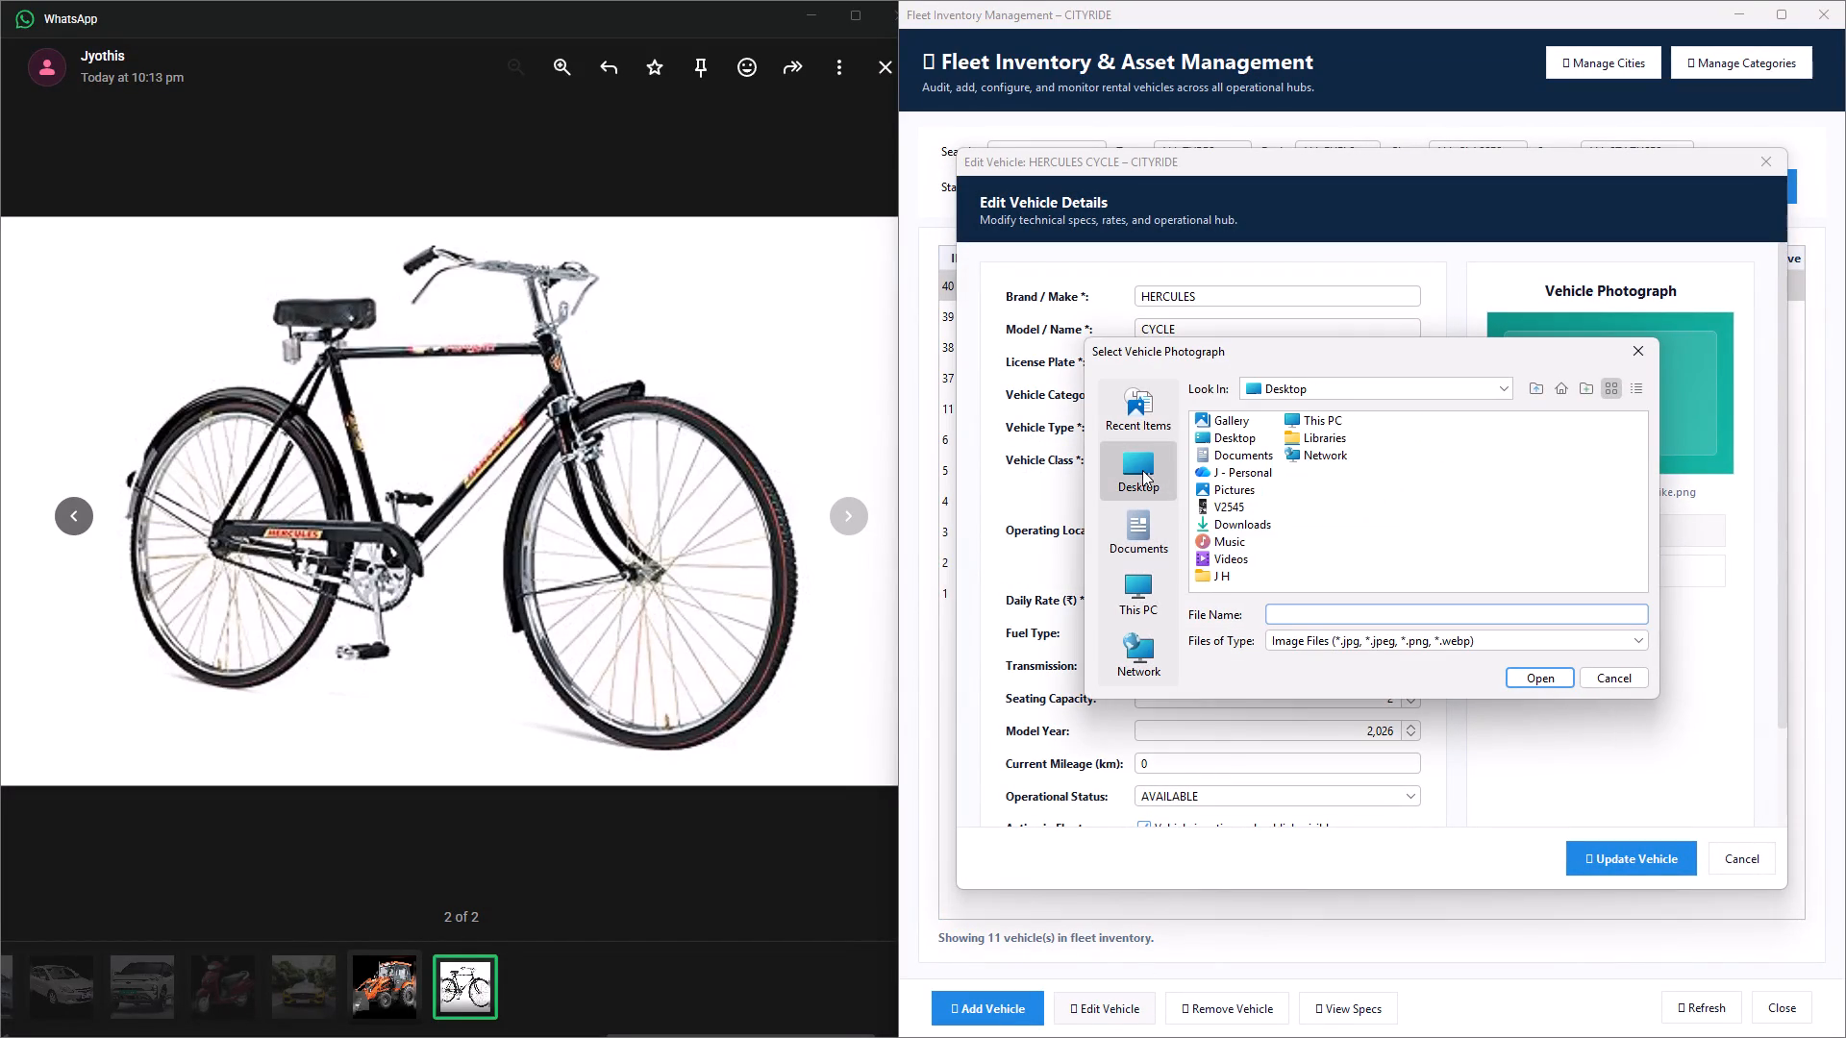
{"action": "double_click", "coordinate": [1239, 470]}
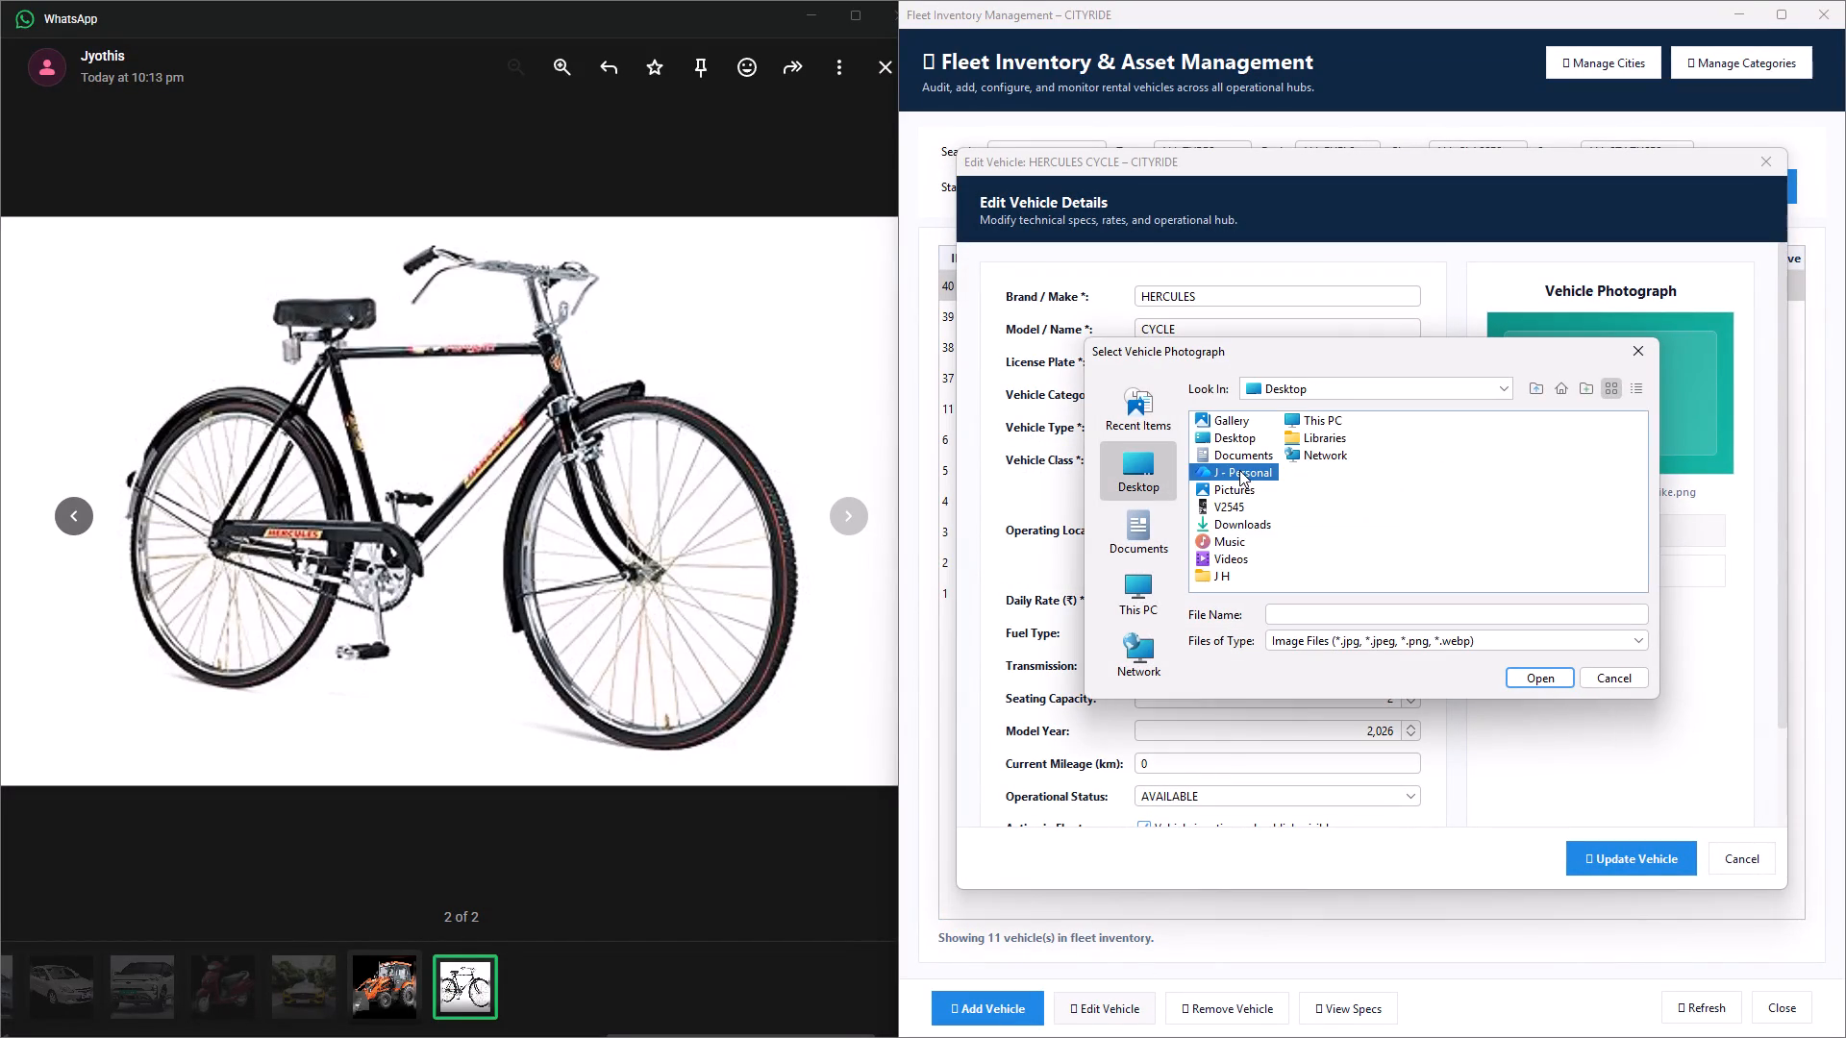
{"action": "double_click", "coordinate": [1236, 485]}
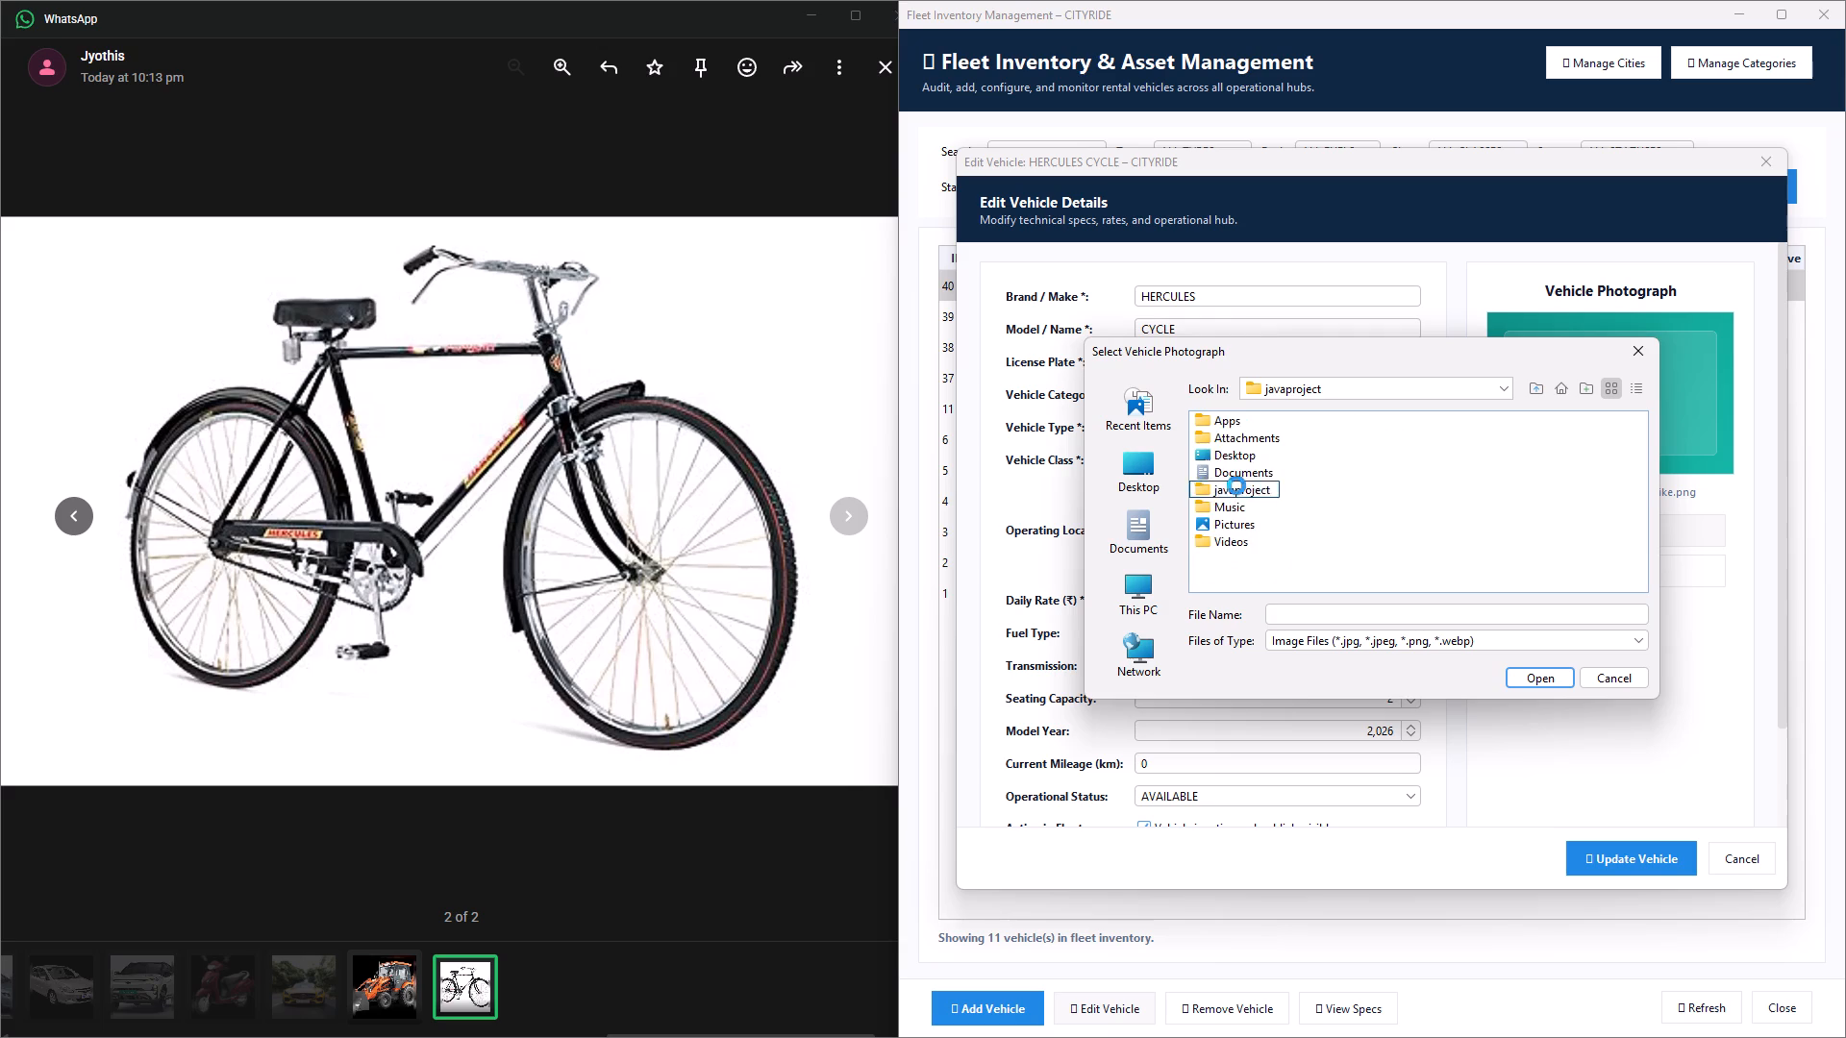
{"action": "left_click", "coordinate": [1246, 571]}
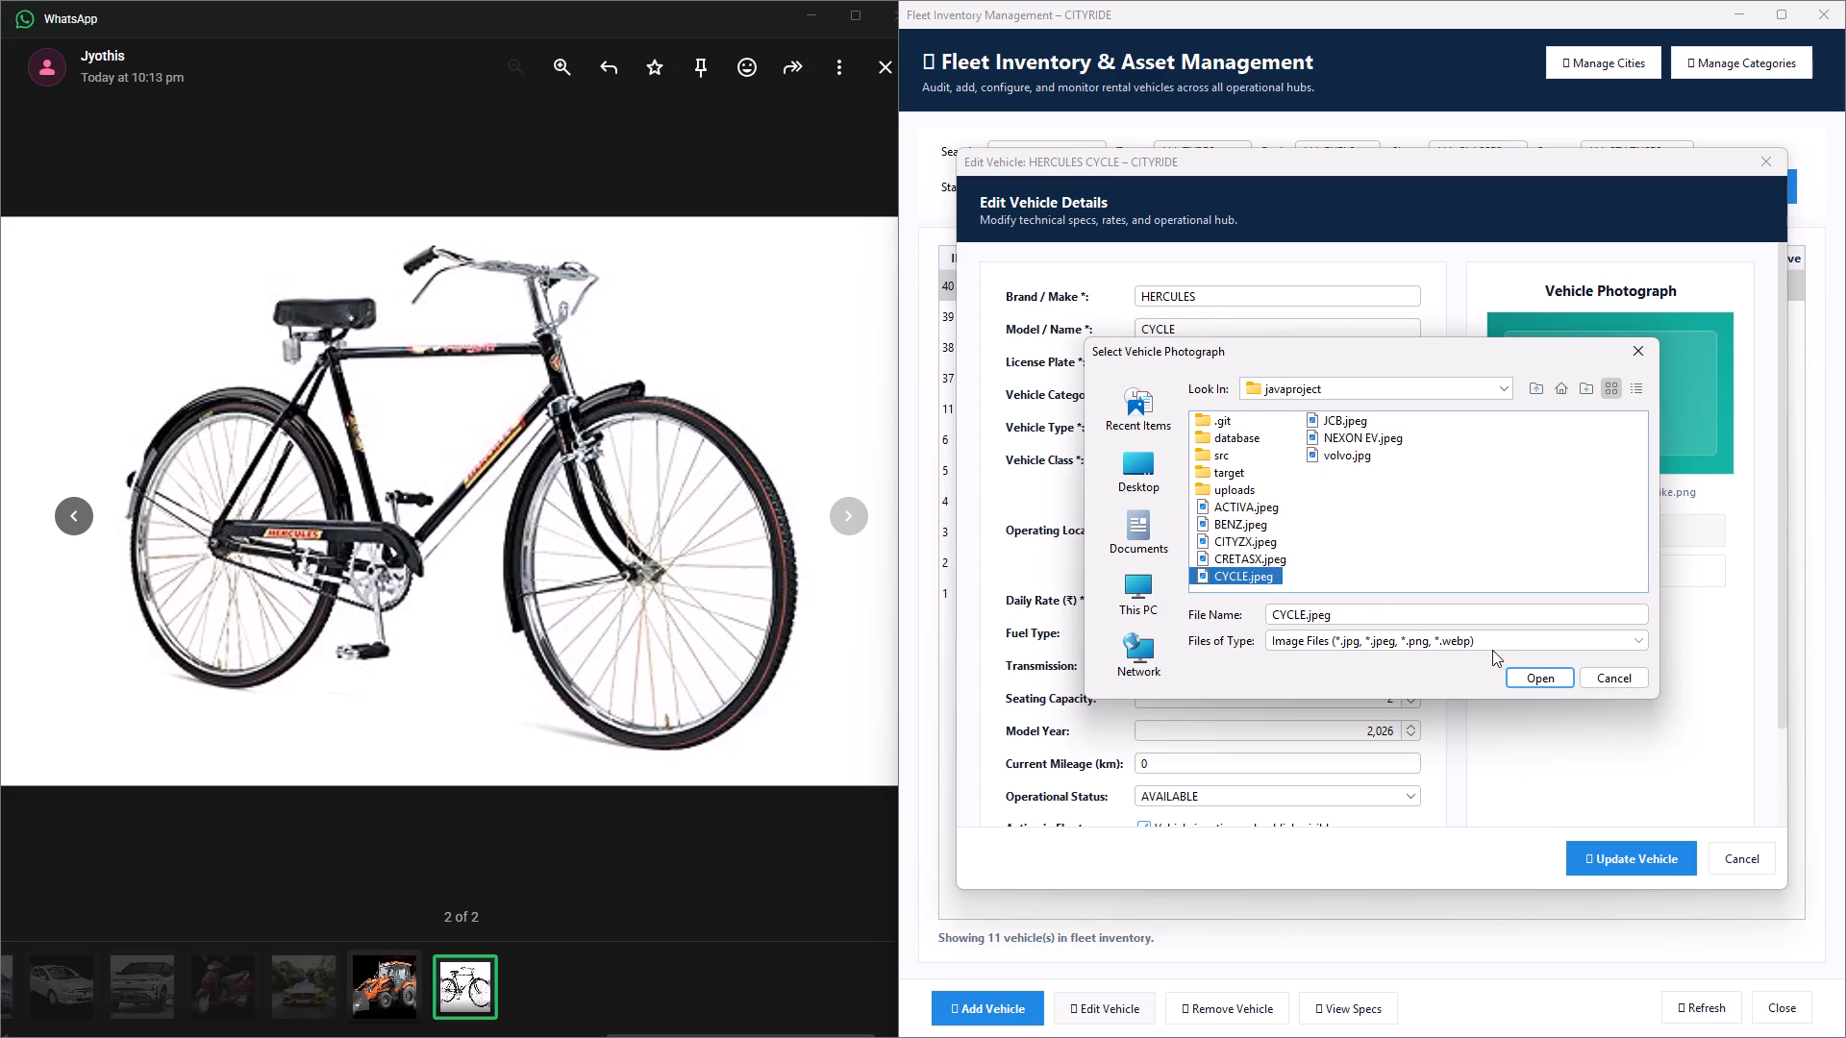
{"action": "left_click", "coordinate": [1527, 674]}
{"action": "left_click", "coordinate": [1497, 555]}
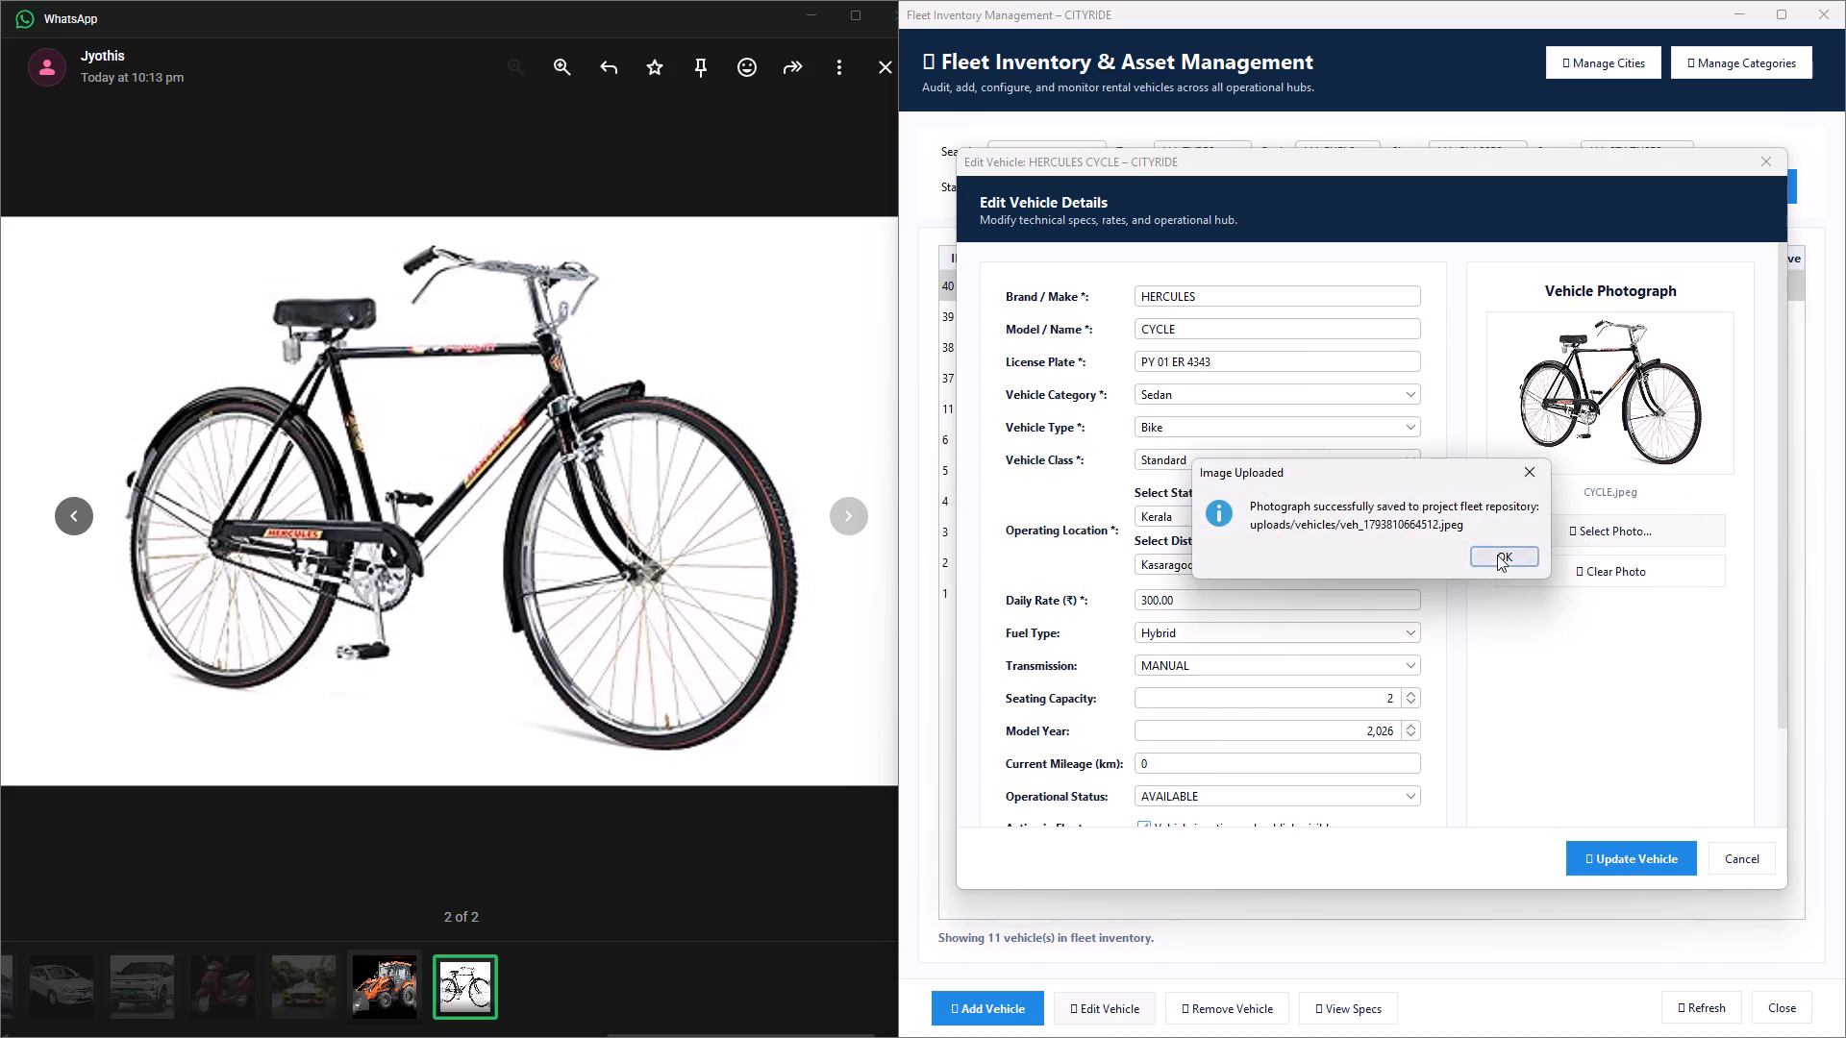
{"action": "left_click", "coordinate": [1609, 858]}
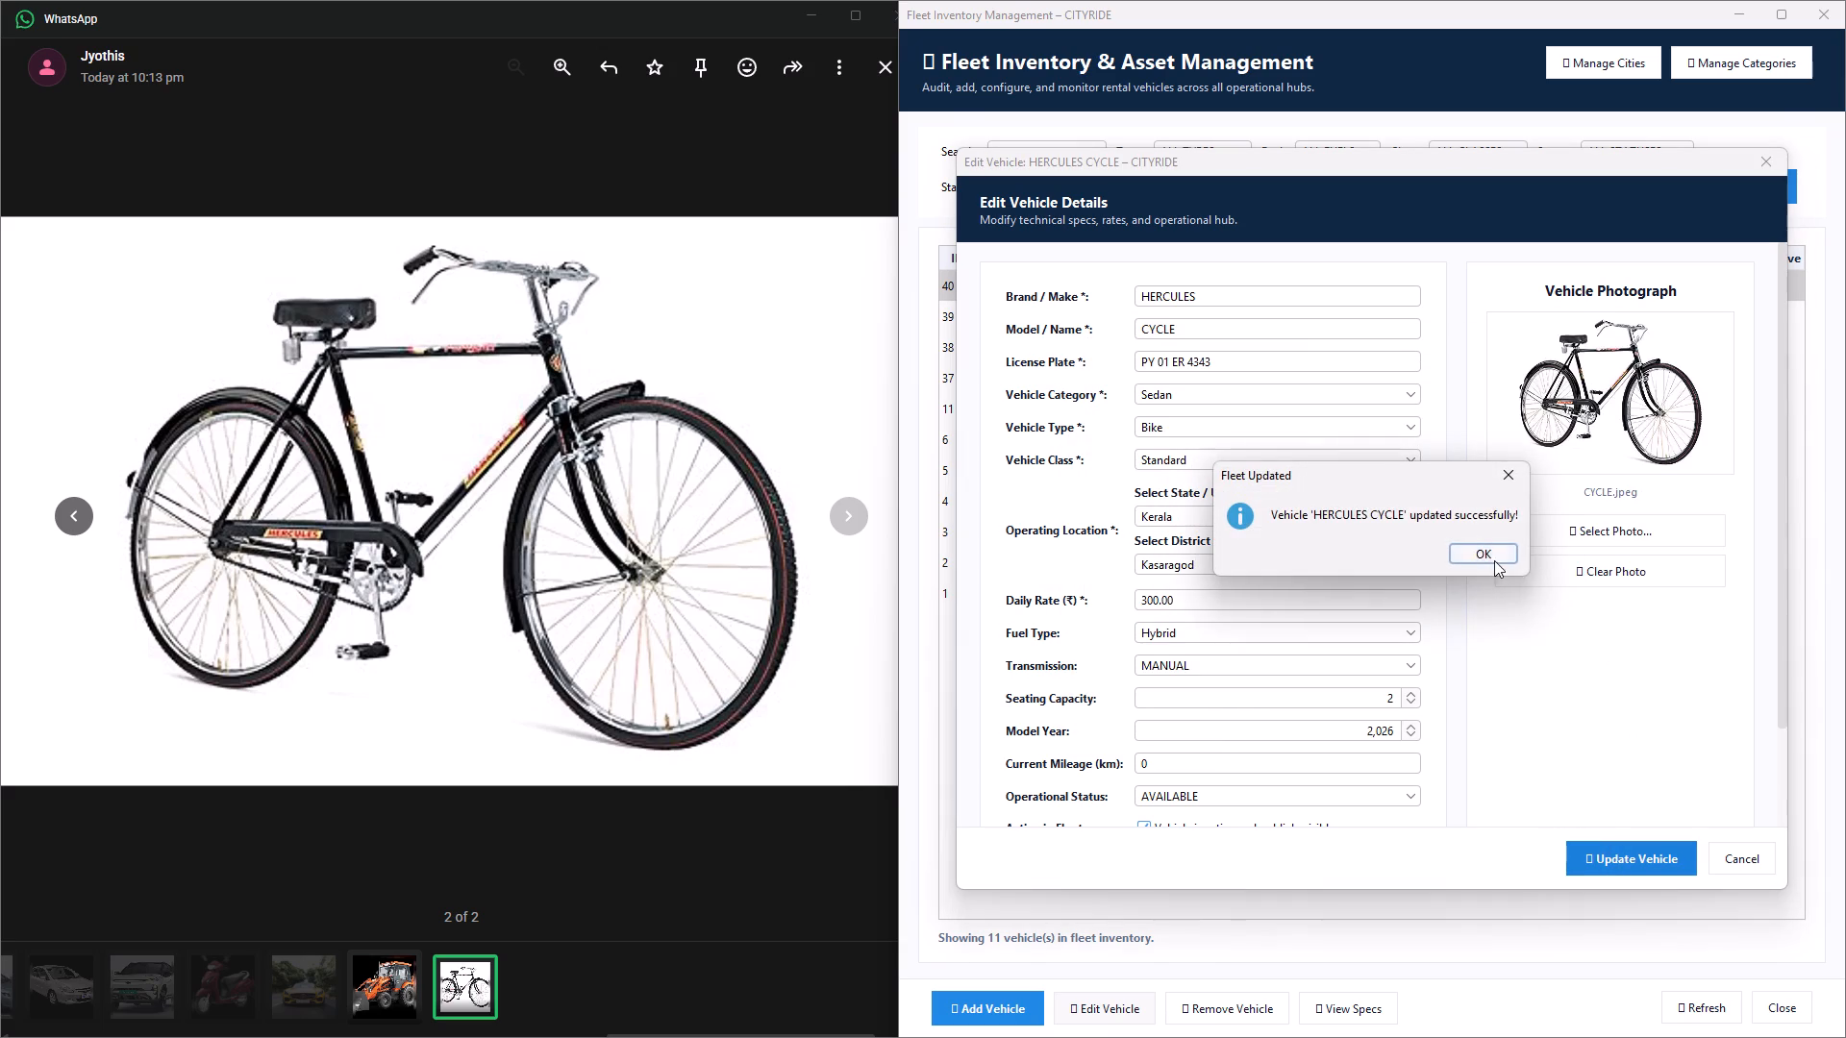
{"action": "left_click", "coordinate": [1481, 552]}
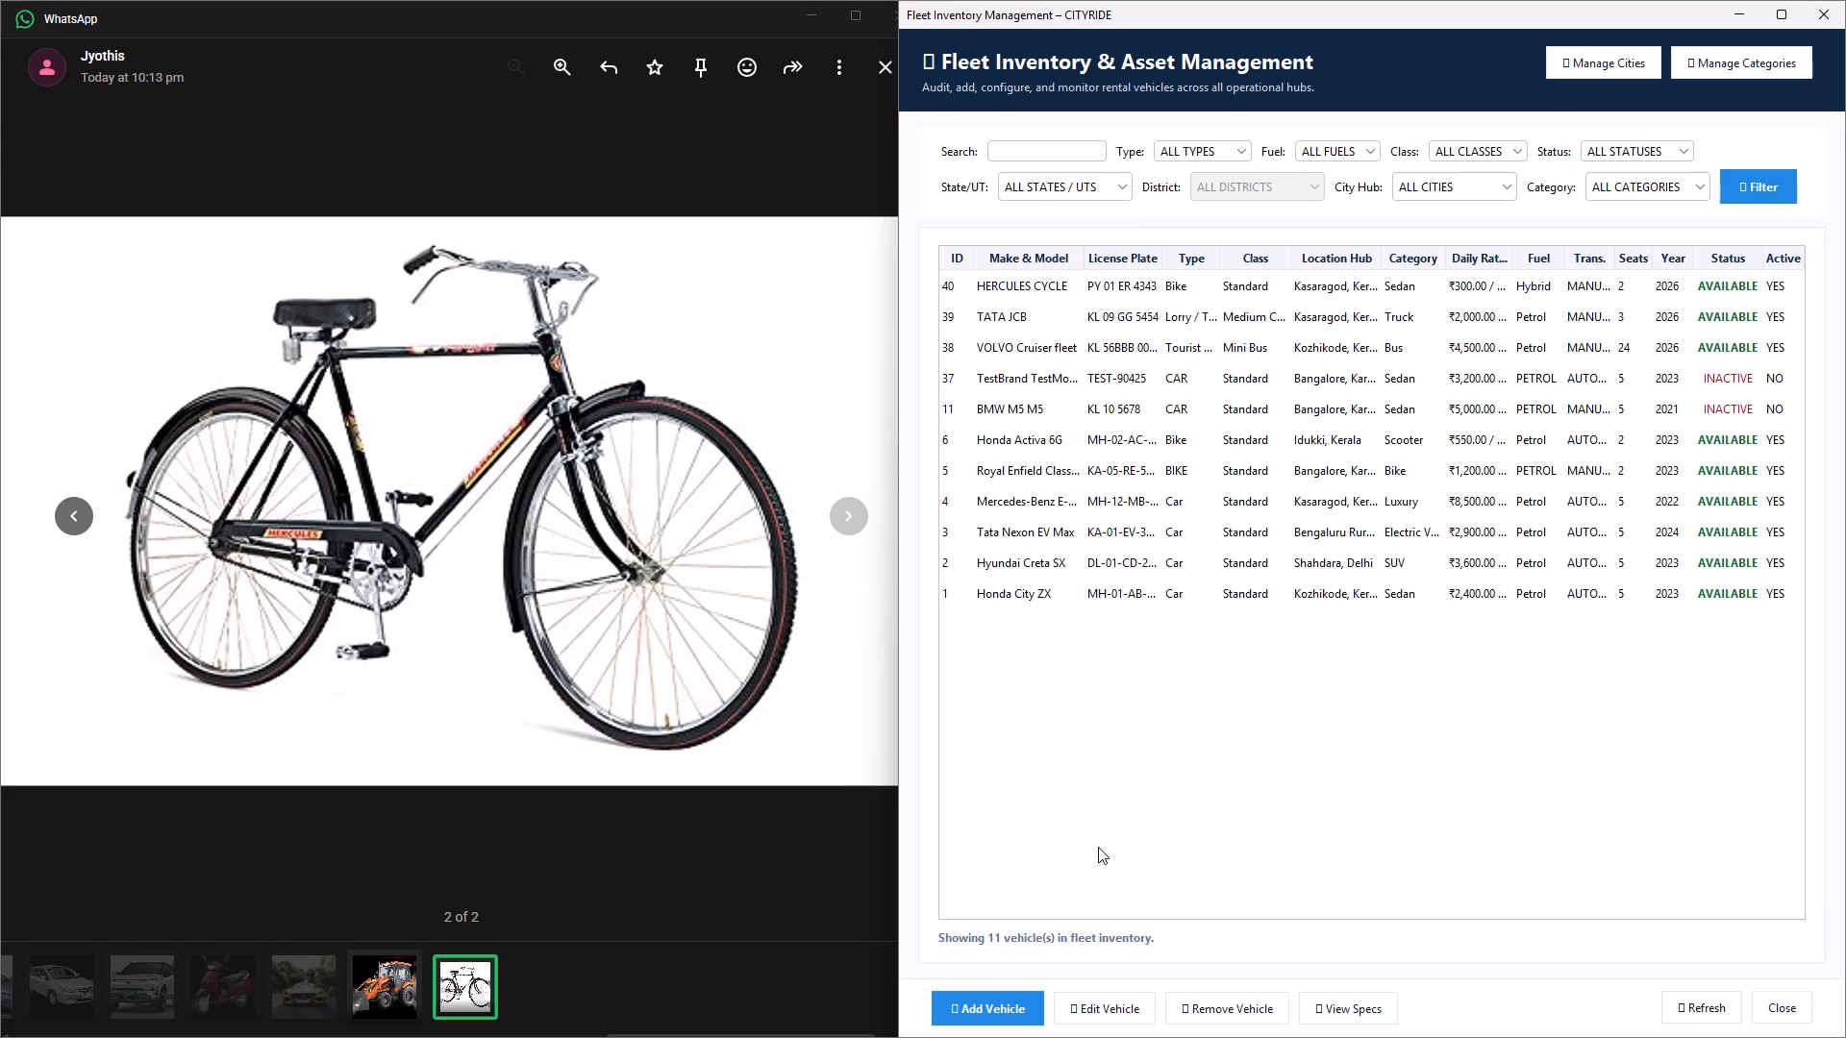
Refresh the fleet inventory list.
{"action": "left_click", "coordinate": [1728, 1011]}
{"action": "left_click_drag", "start_coordinate": [1622, 777], "coordinate": [1669, 874]}
Select the BMW M5 vehicle with ID 11 in the fleet inventory.
{"action": "left_click", "coordinate": [1017, 403]}
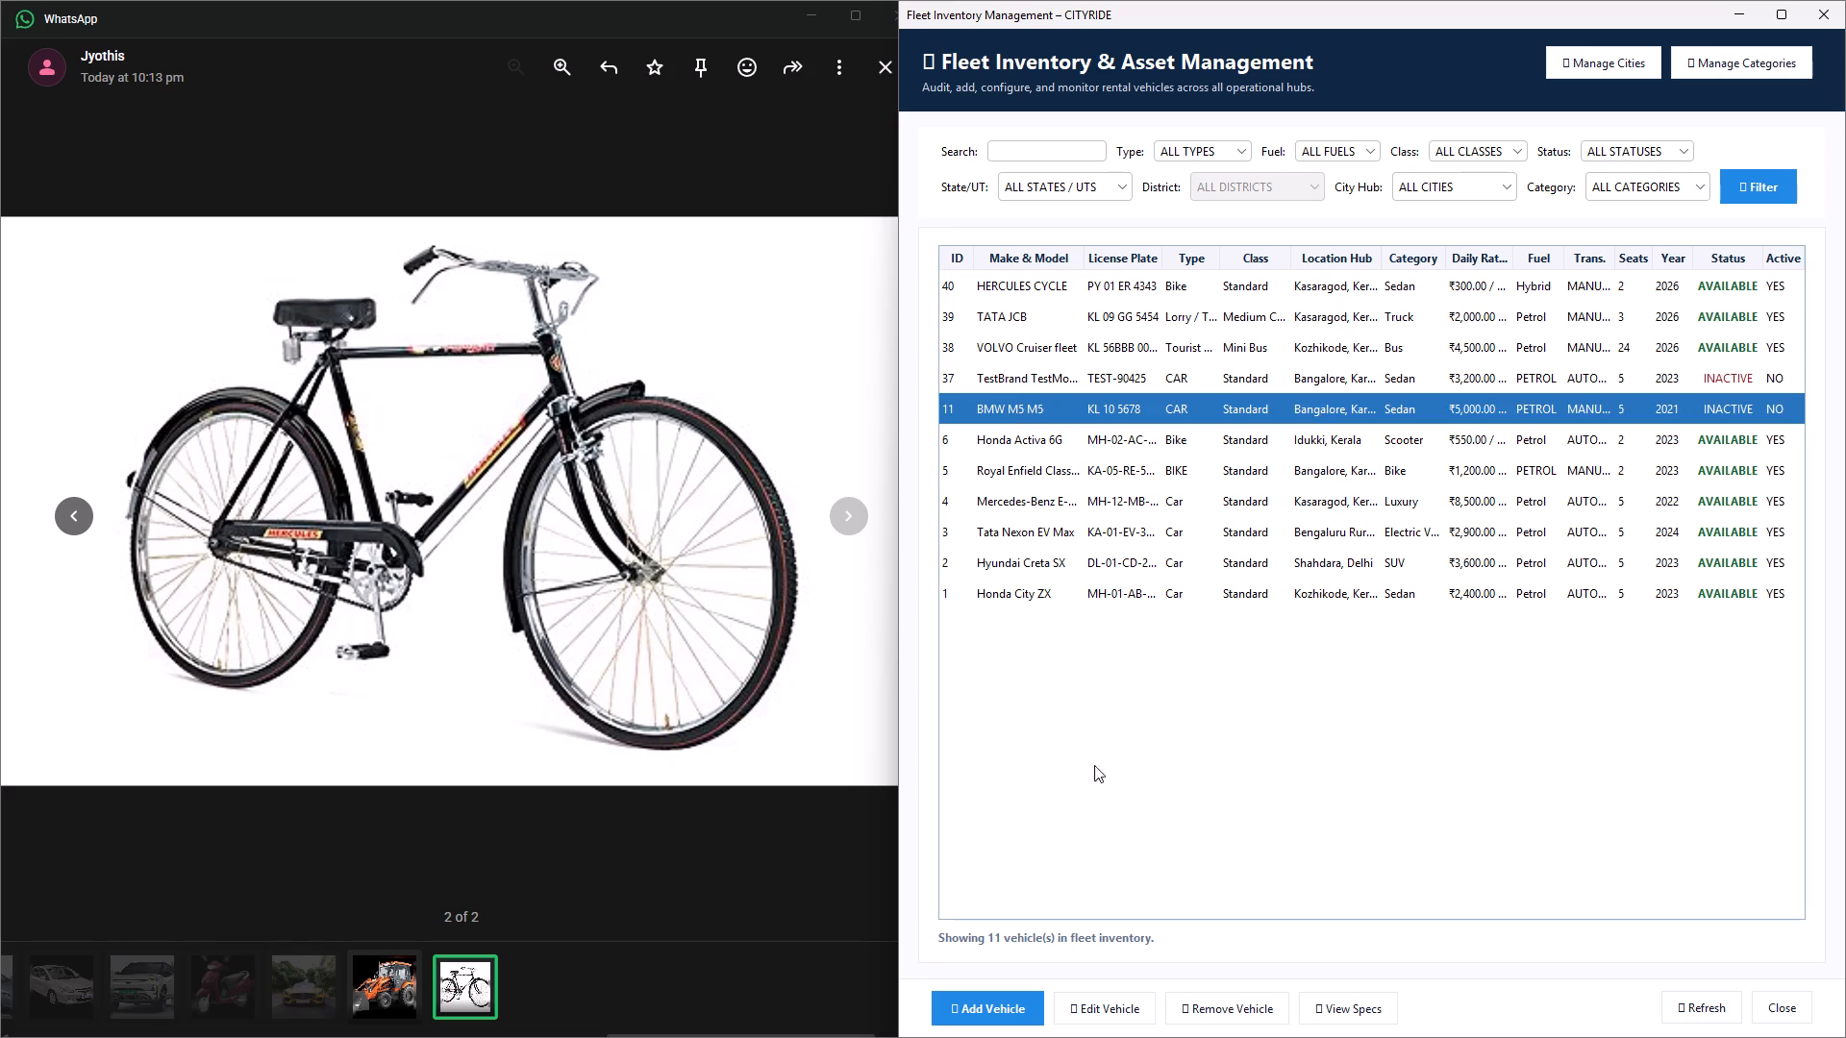
Try to remove the selected BMW M5 vehicle with ID 11 from the fleet inventory.
{"action": "left_click", "coordinate": [1268, 1003]}
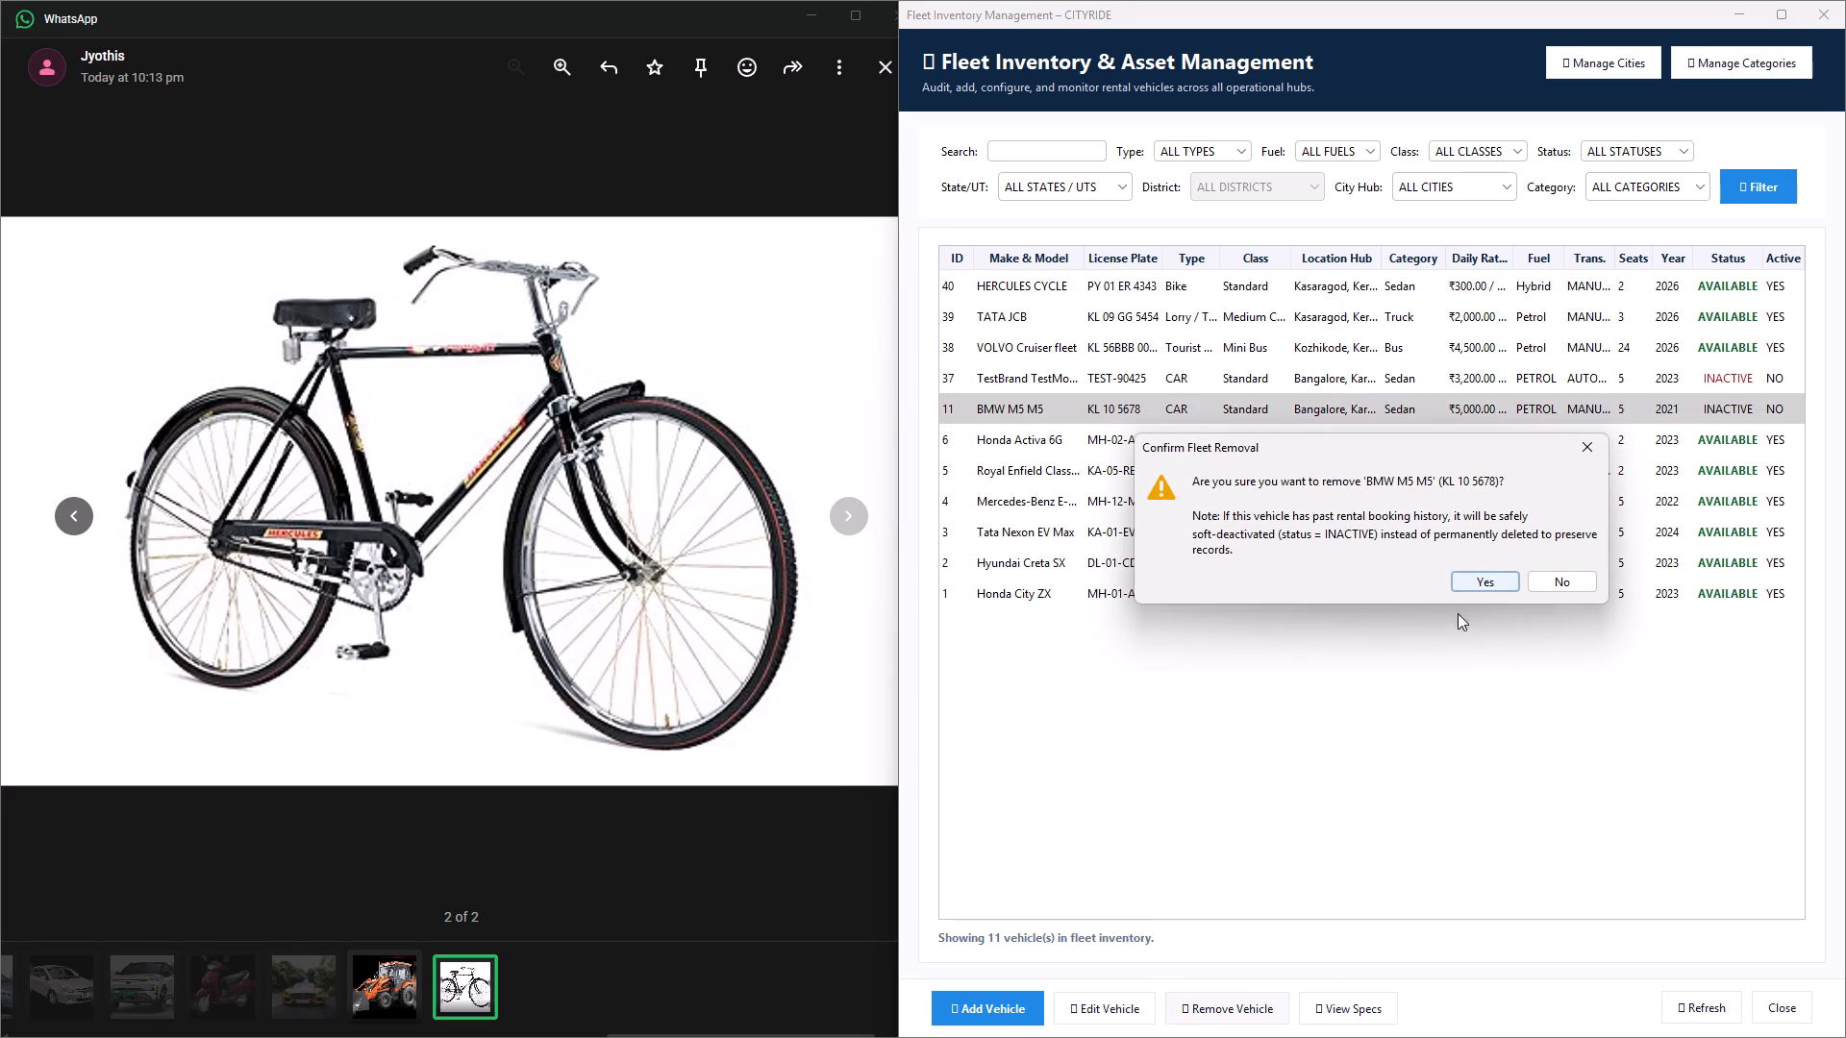
{"action": "left_click", "coordinate": [1485, 579]}
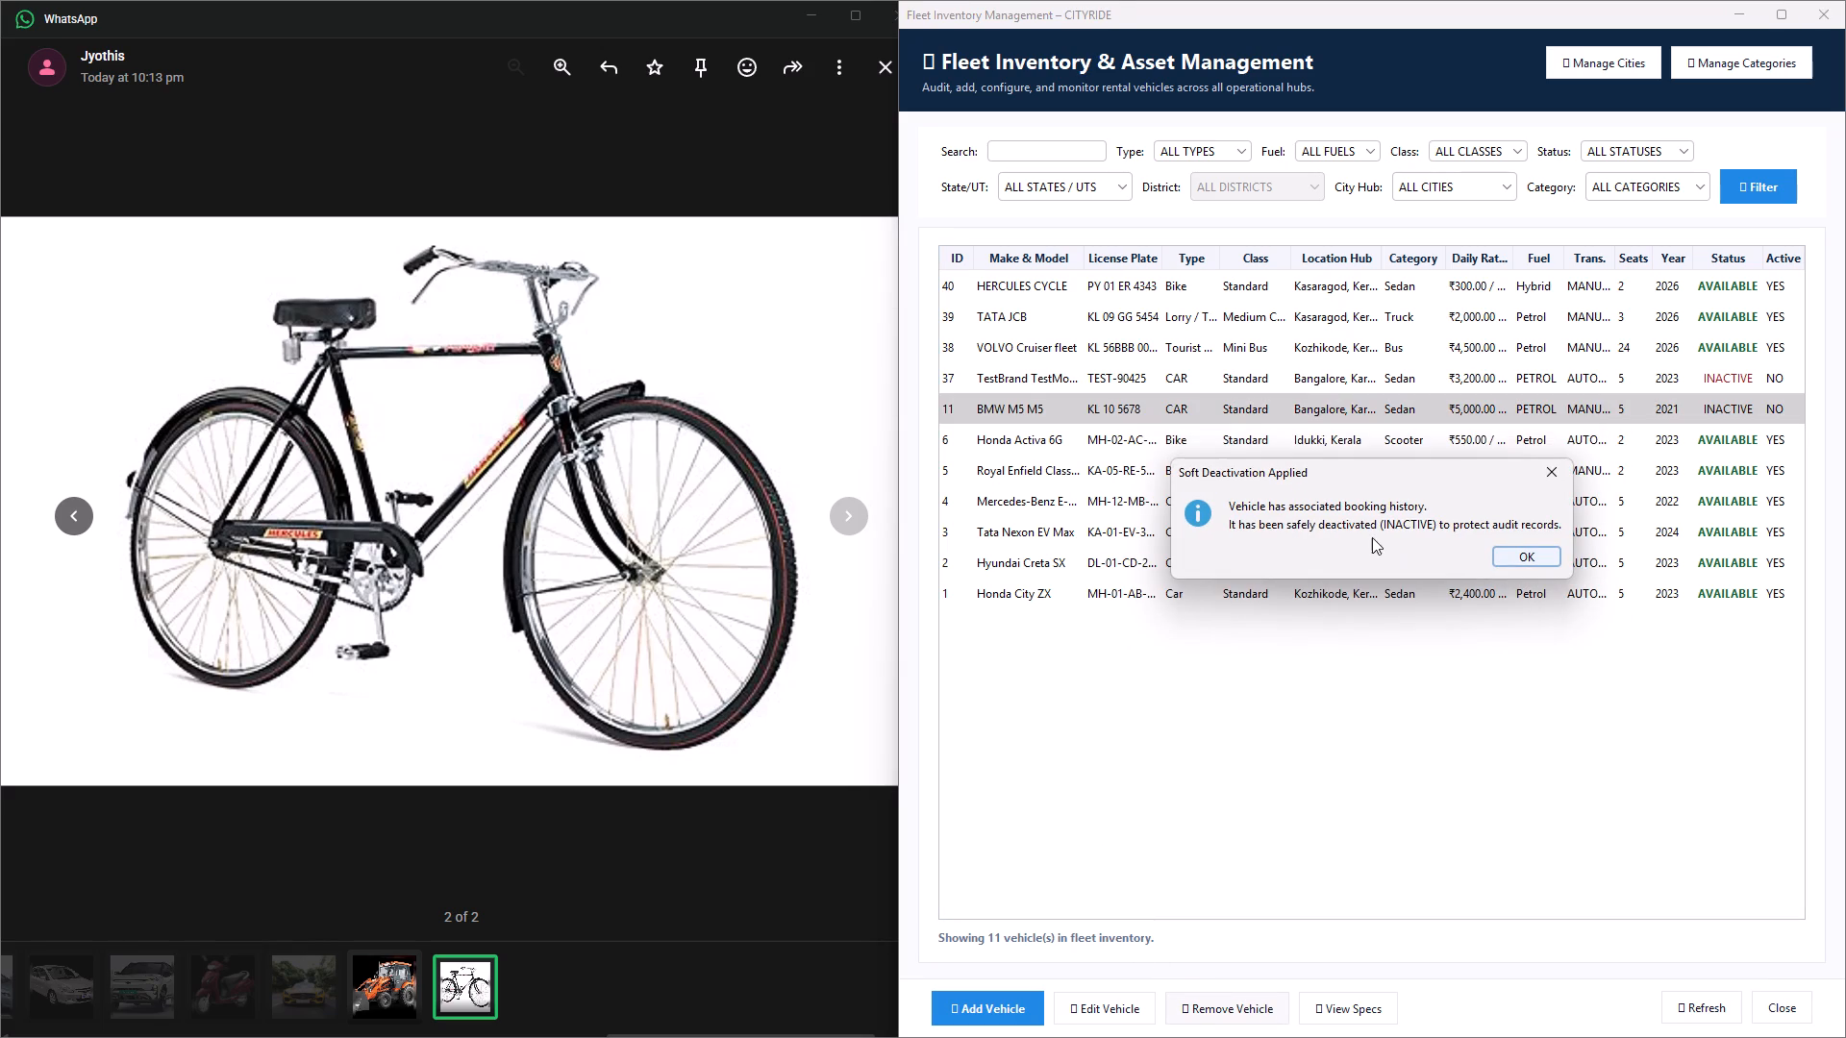
{"action": "left_click", "coordinate": [1519, 555]}
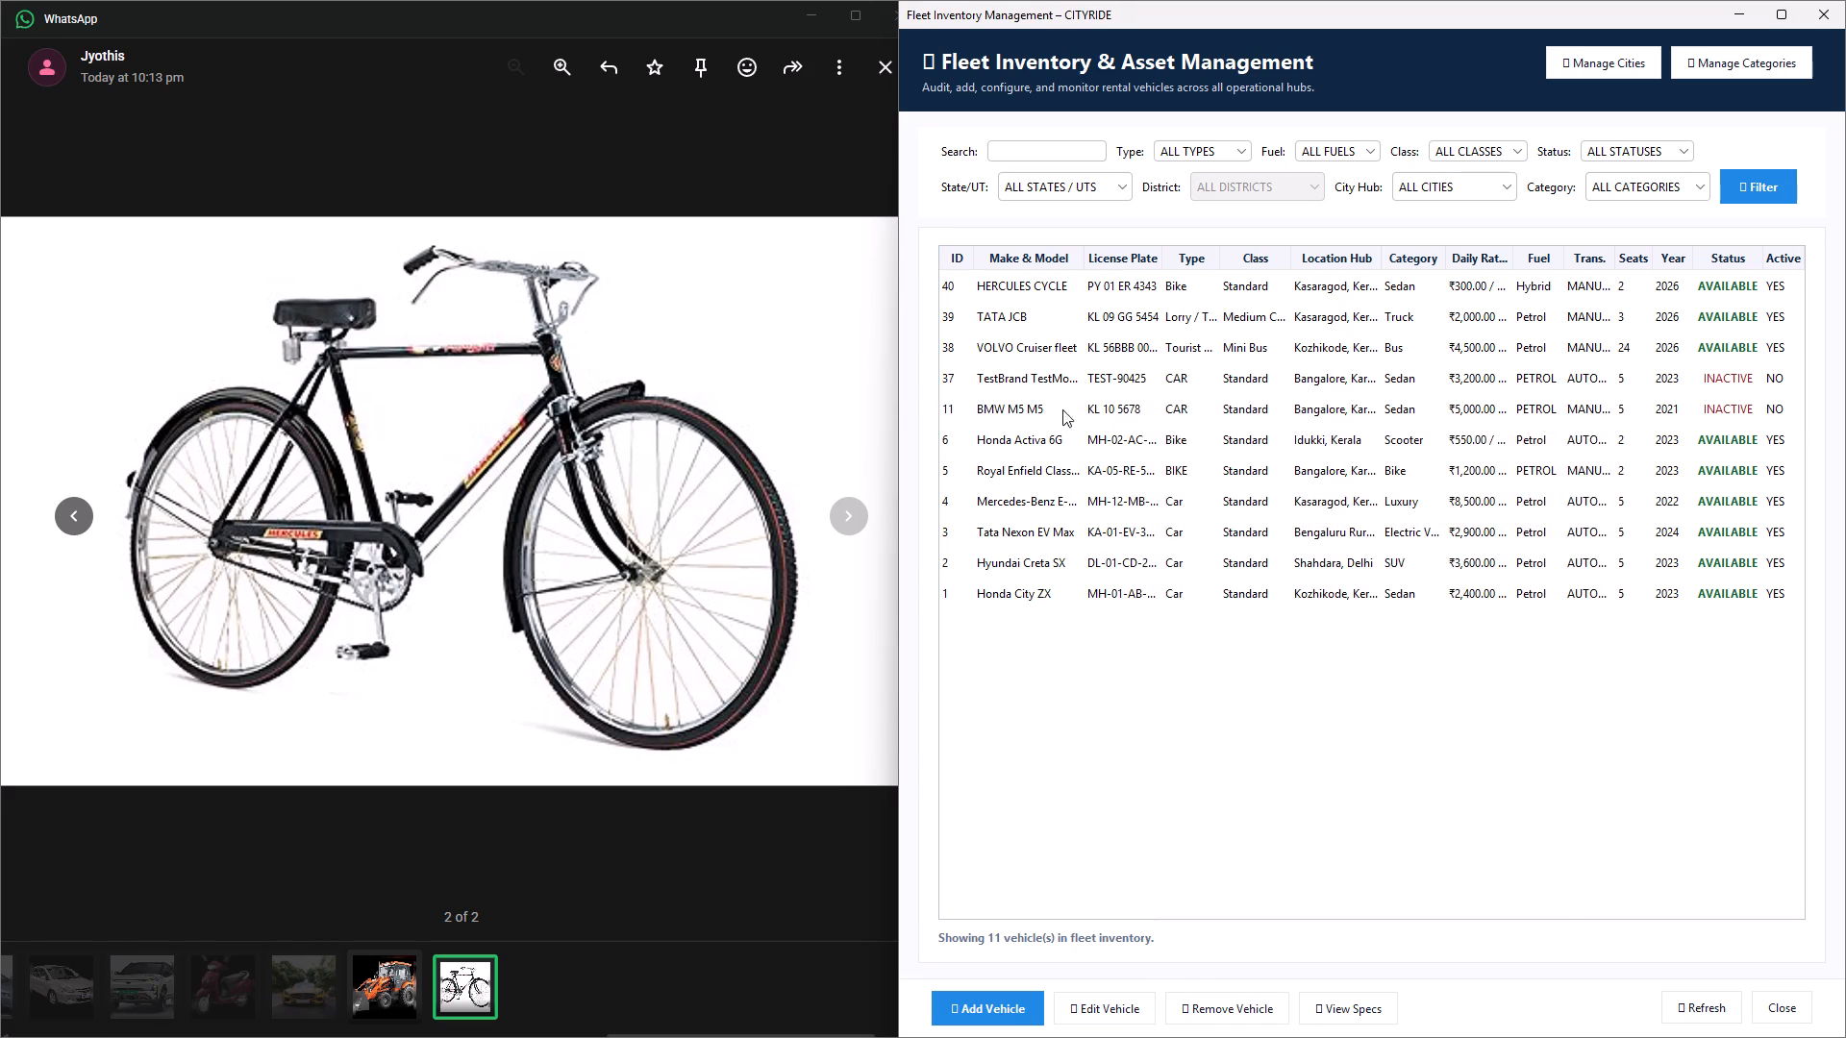
Remove the TestBrand TestModel Turbo vehicle with ID 37 from the fleet inventory.
{"action": "left_click", "coordinate": [1043, 383]}
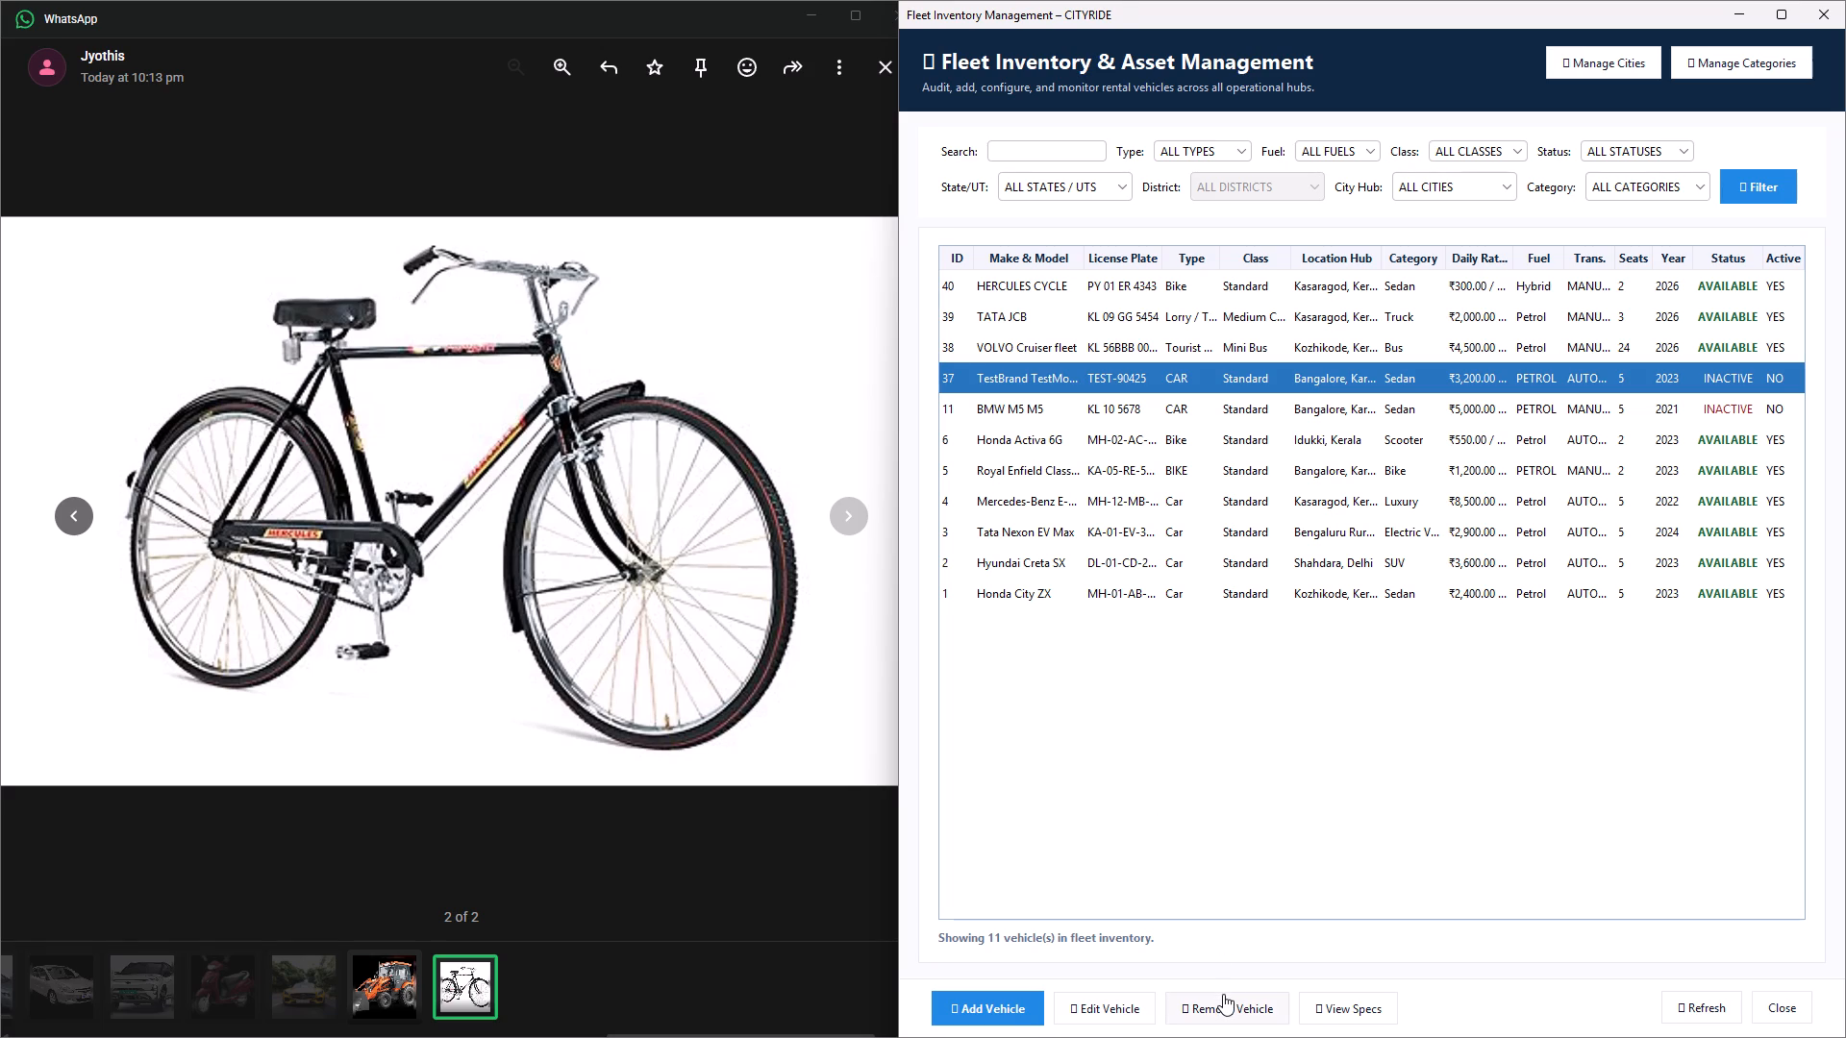
{"action": "left_click", "coordinate": [1223, 994]}
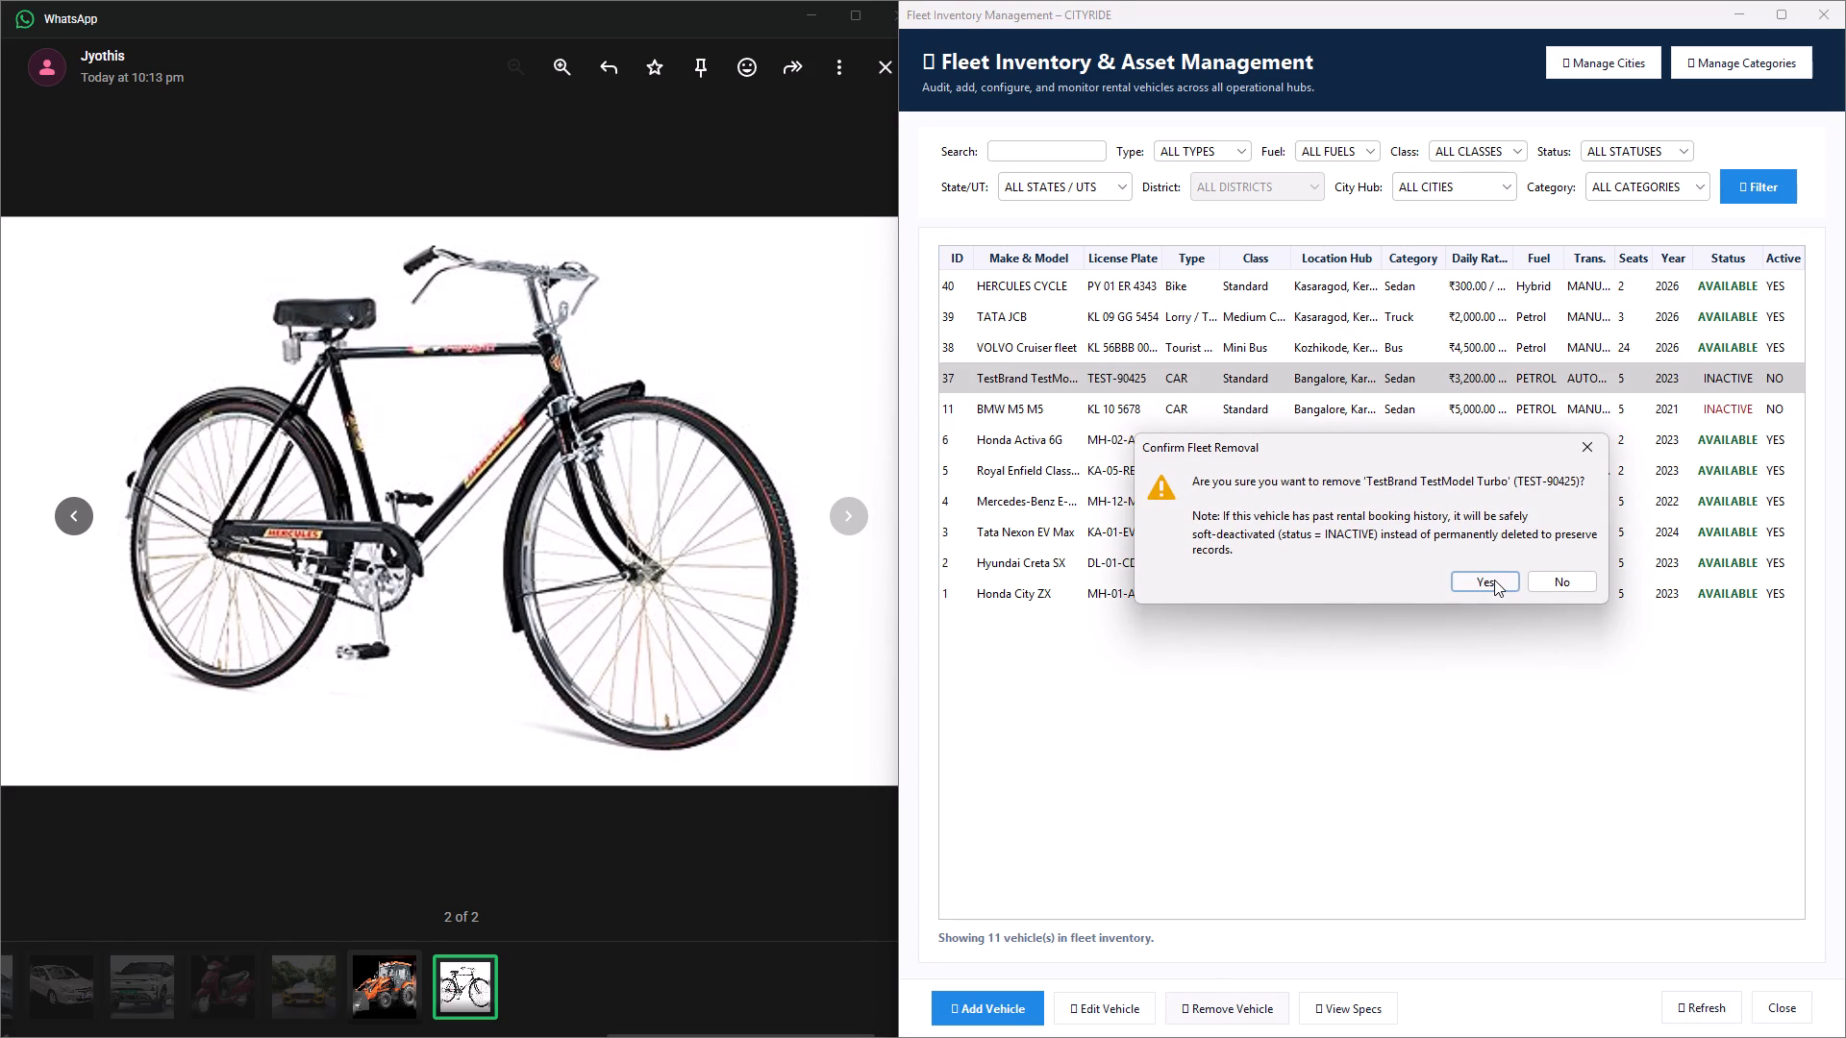
{"action": "left_click", "coordinate": [1494, 580]}
{"action": "left_click", "coordinate": [1465, 555]}
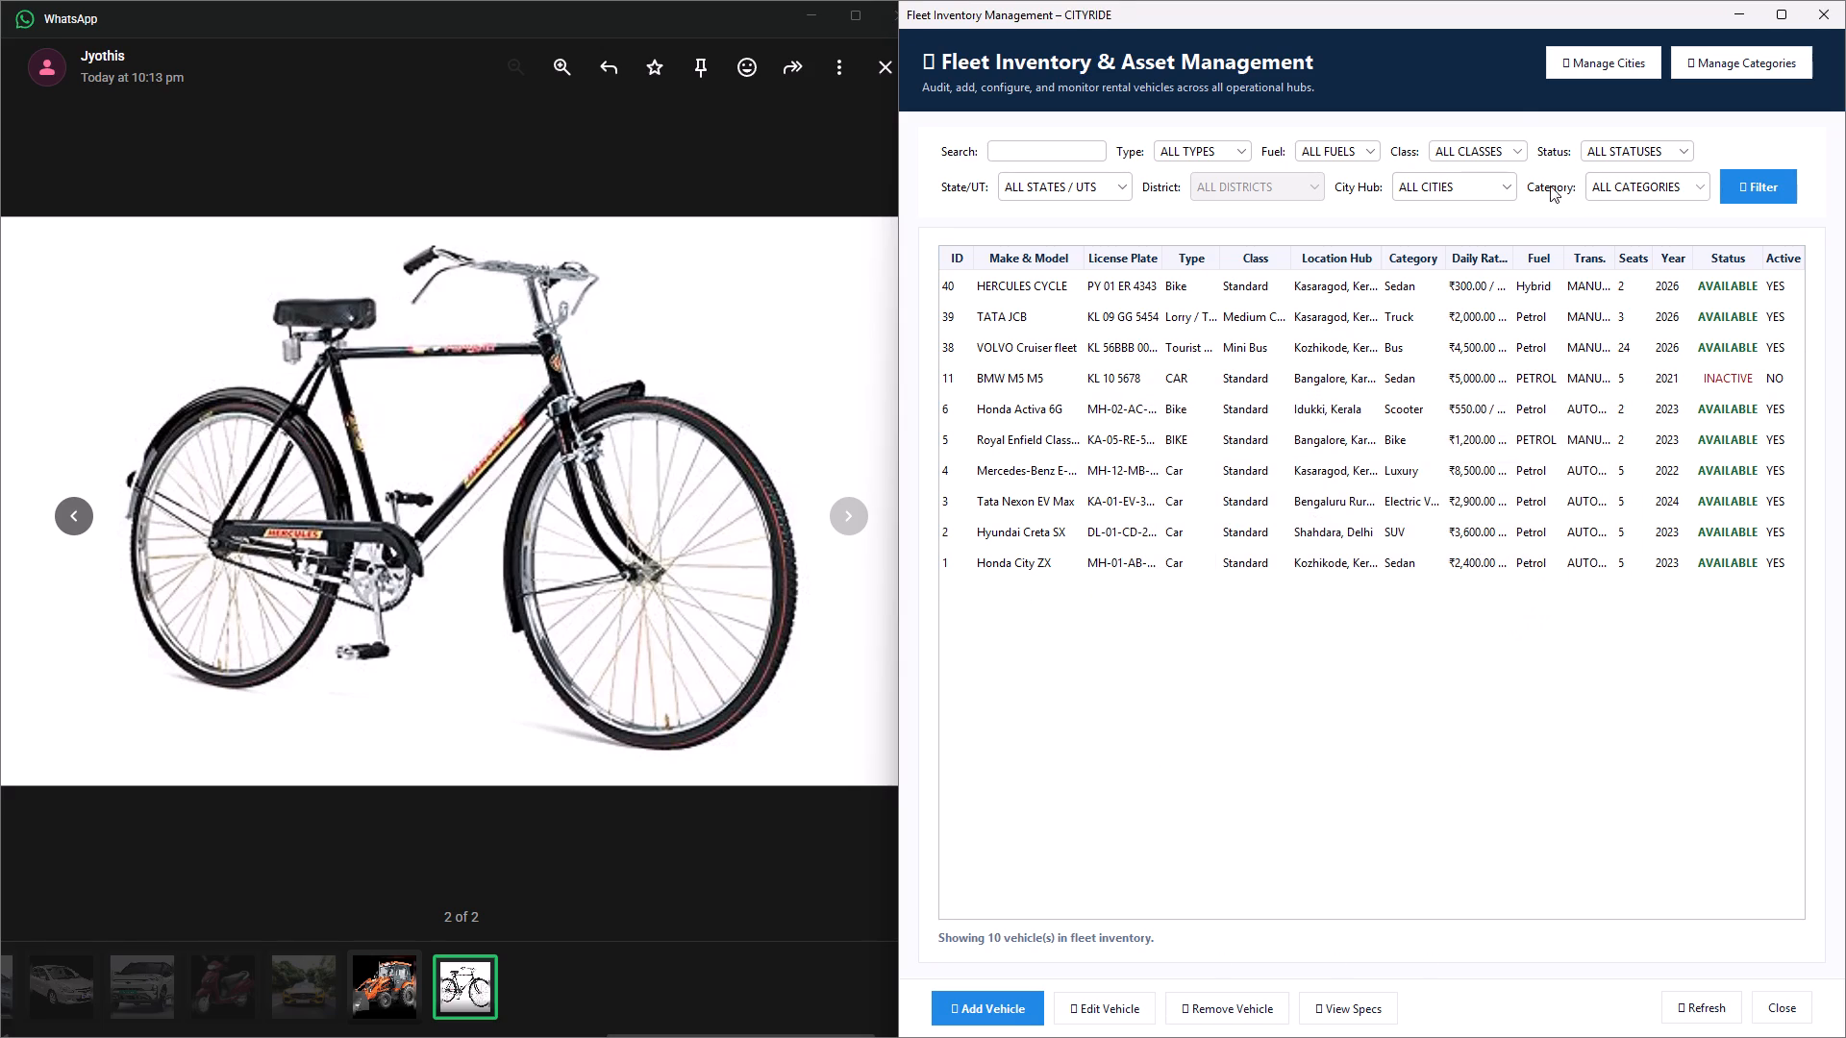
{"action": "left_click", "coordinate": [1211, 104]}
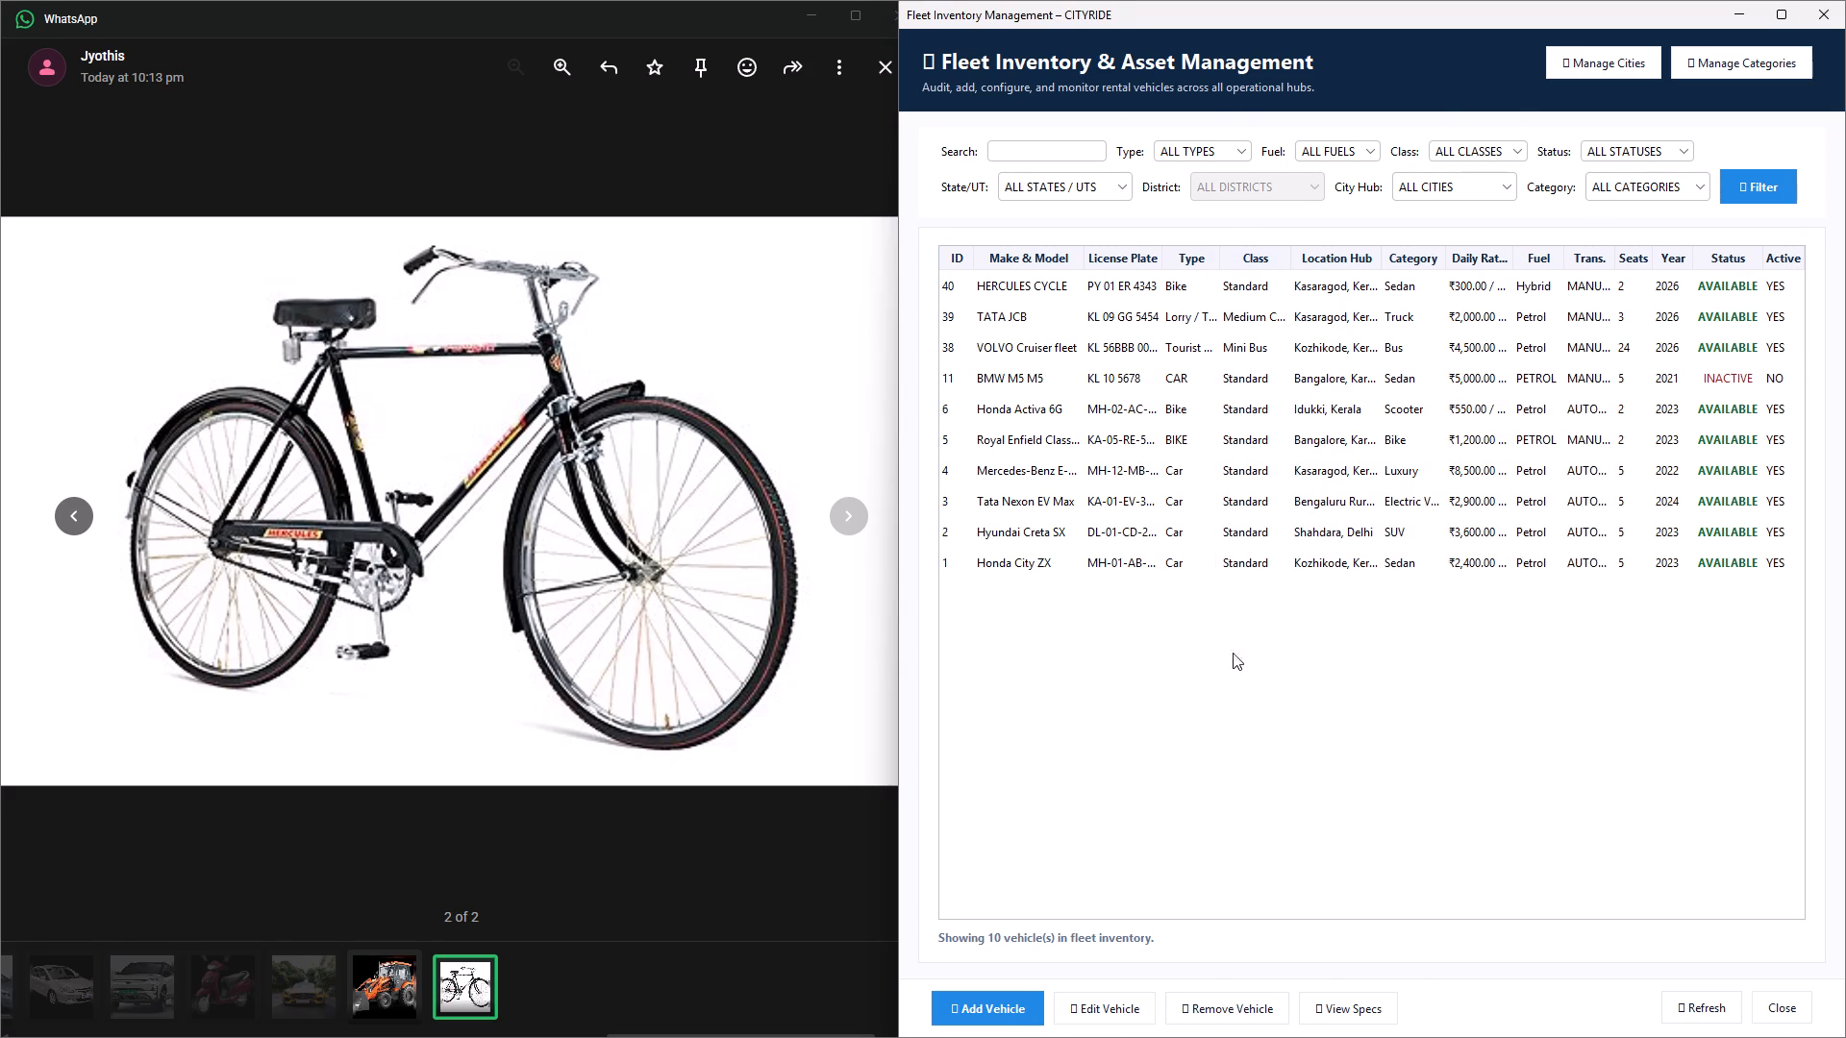
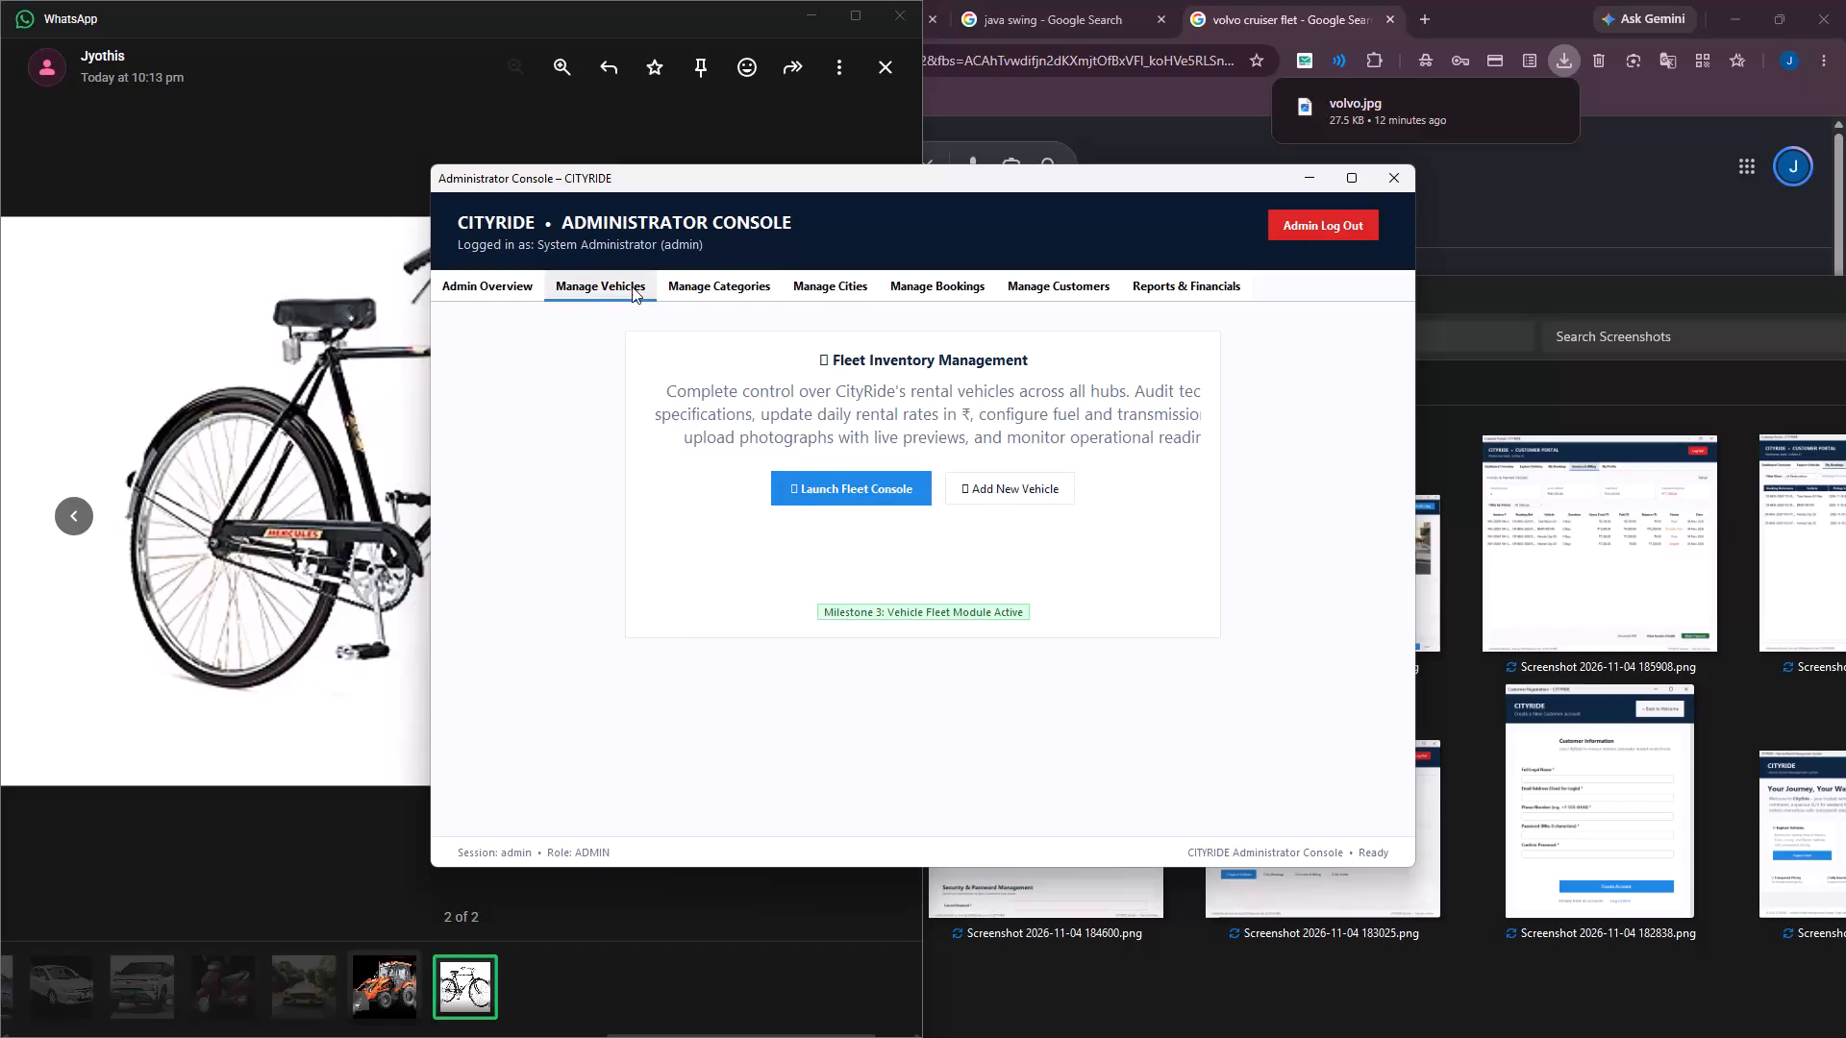
Review the administrator console's categories, cities, bookings, customers, and reports and financials sections, ending at the admin overview.
{"action": "left_click", "coordinate": [717, 283]}
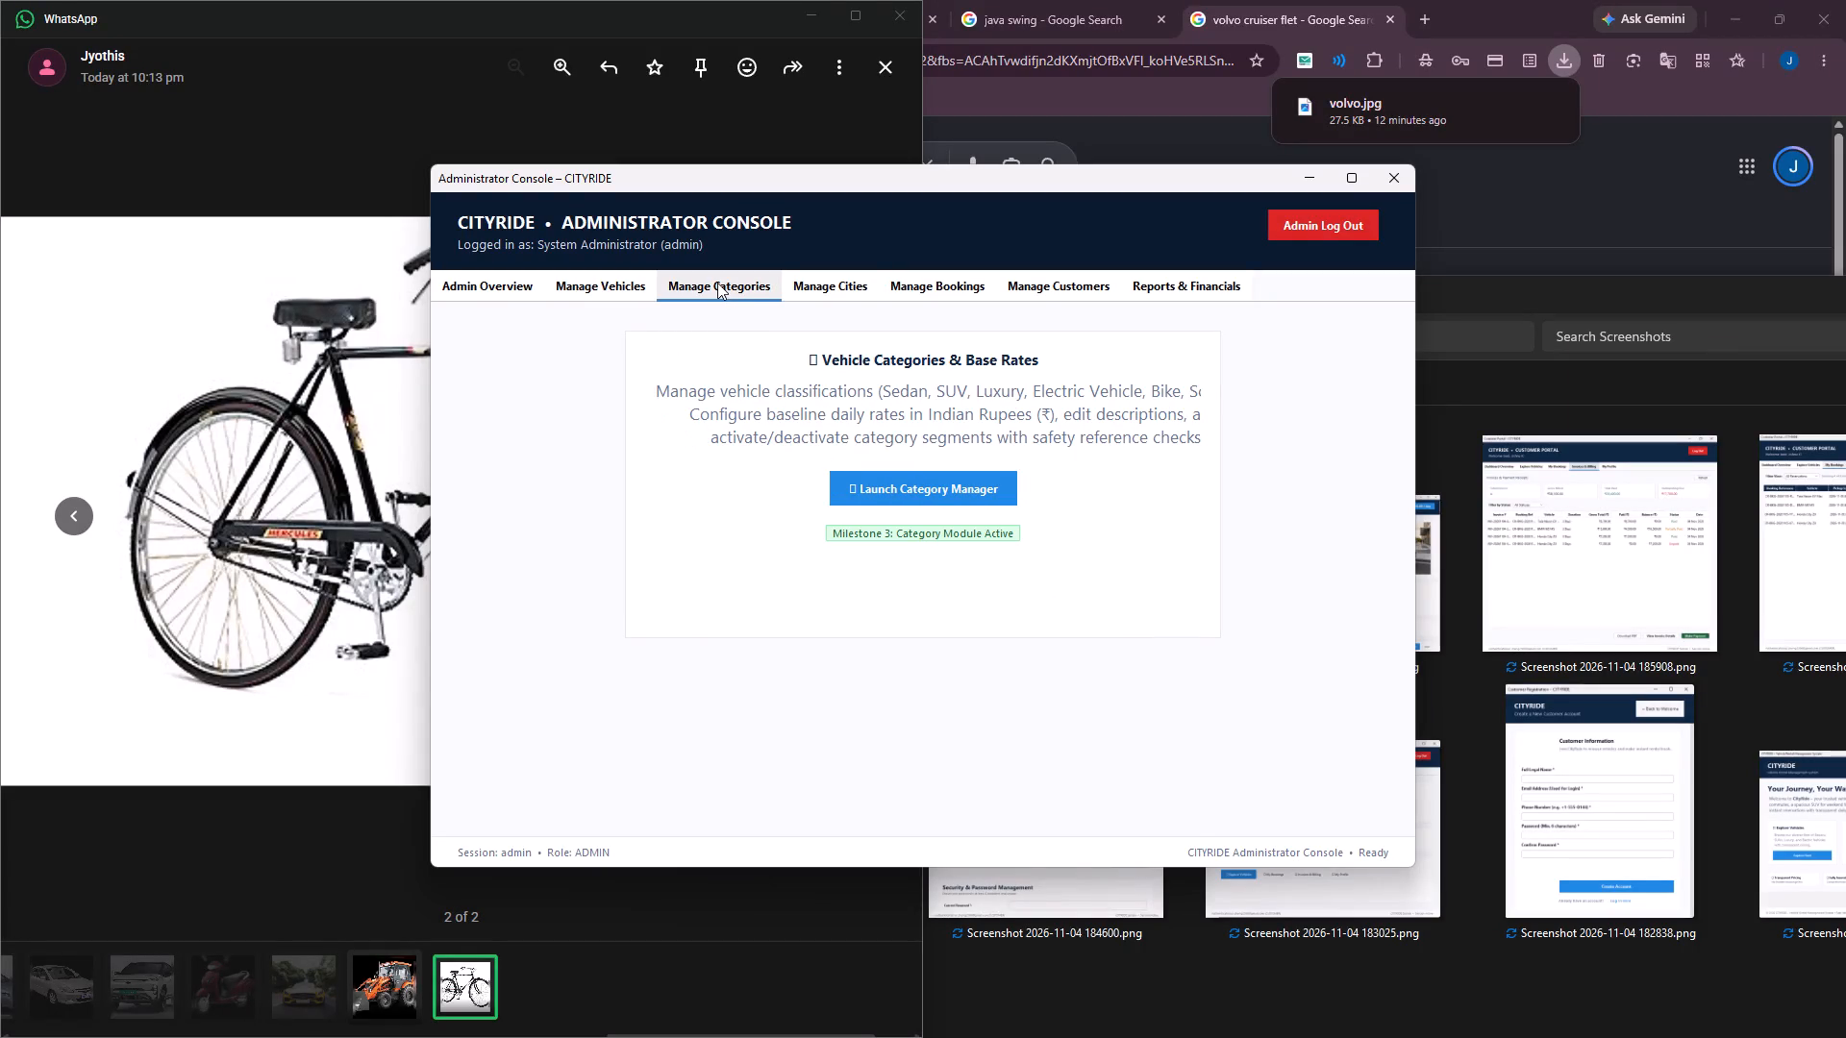
{"action": "left_click", "coordinate": [841, 282]}
{"action": "left_click", "coordinate": [929, 291]}
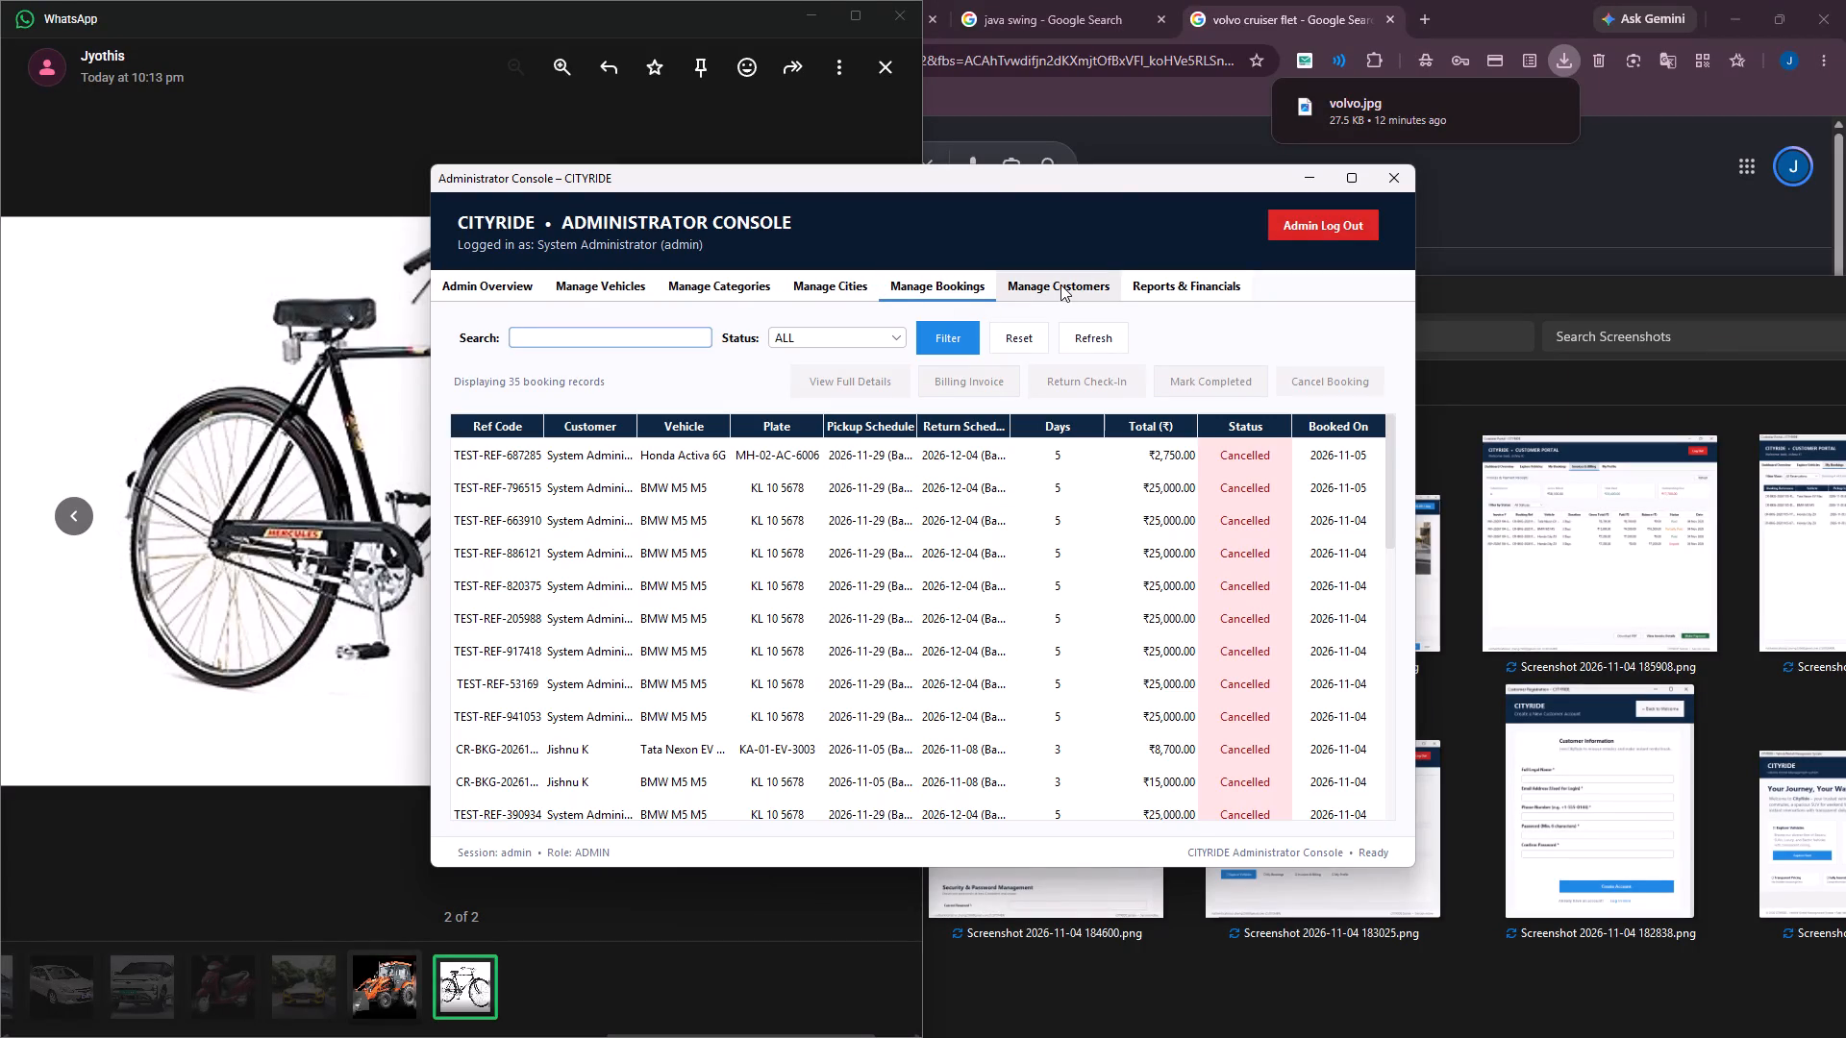
{"action": "scroll", "coordinate": [1017, 511], "scroll_direction": "down", "scroll_amount": 11}
{"action": "left_click", "coordinate": [1049, 283]}
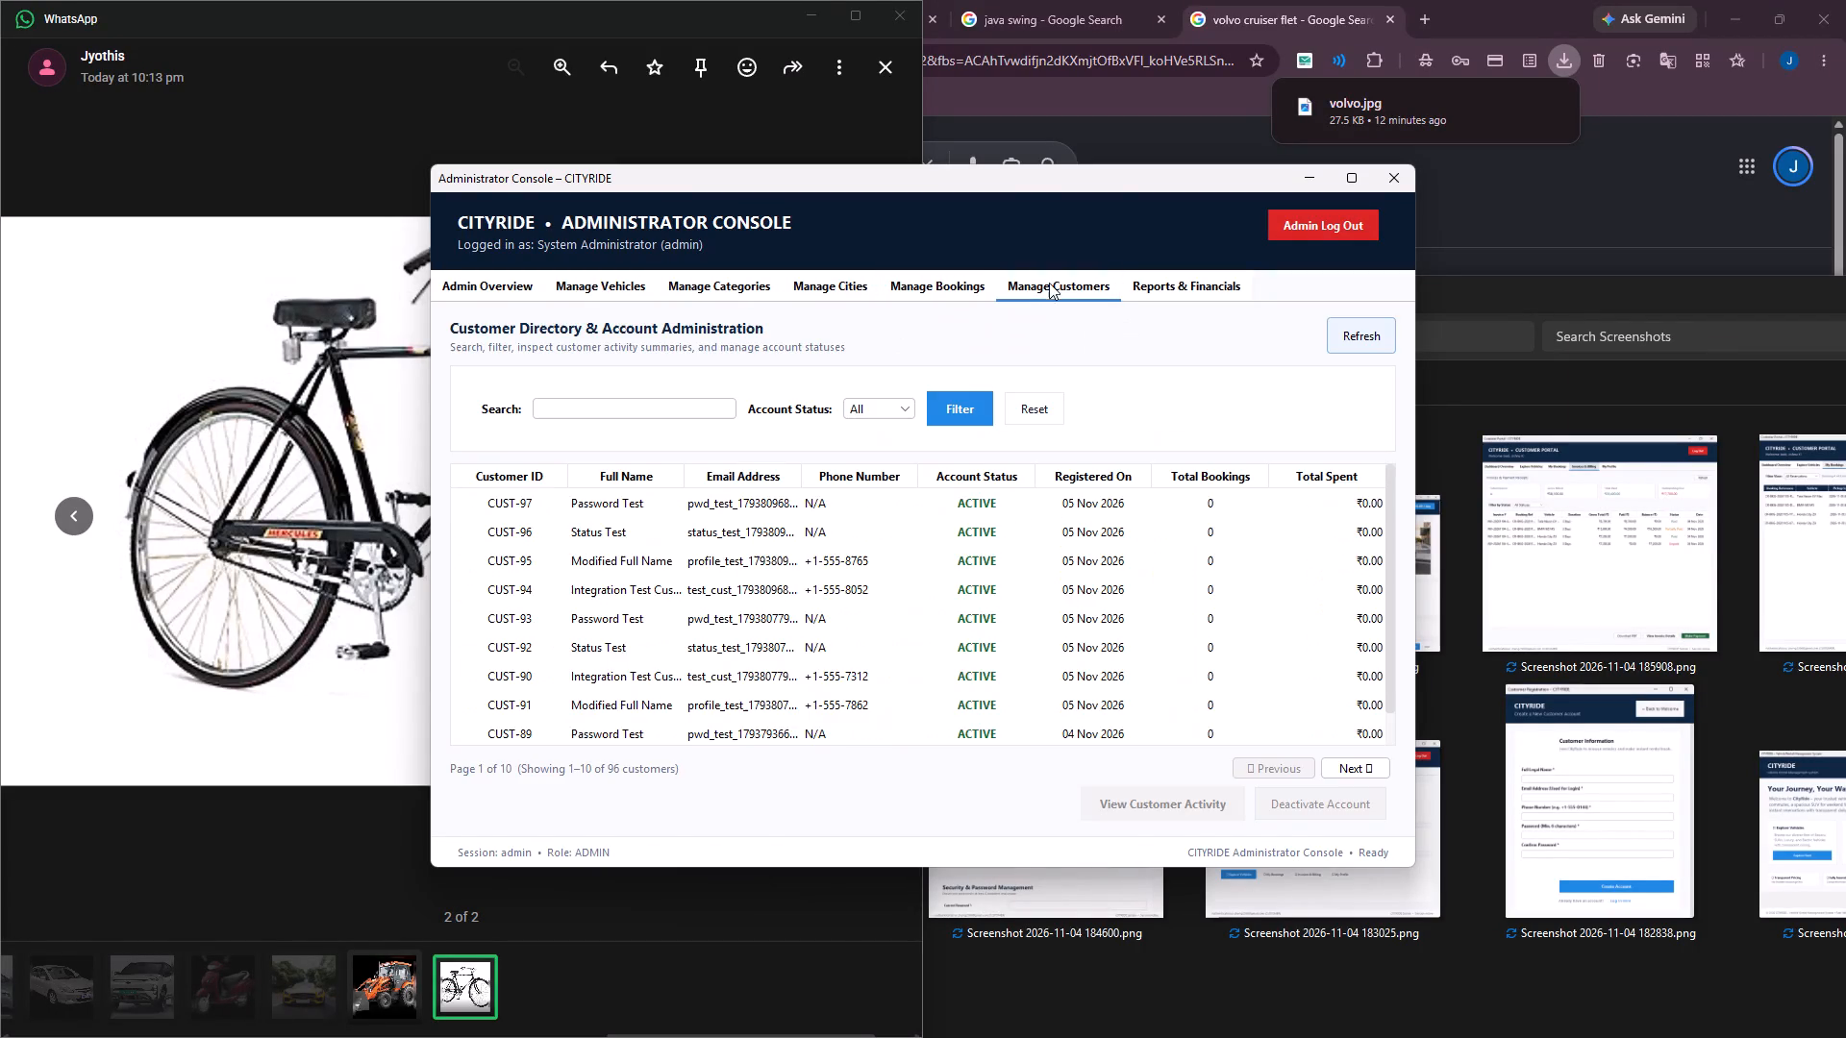
{"action": "left_click", "coordinate": [1181, 286]}
{"action": "scroll", "coordinate": [1114, 455], "scroll_direction": "up", "scroll_amount": 5}
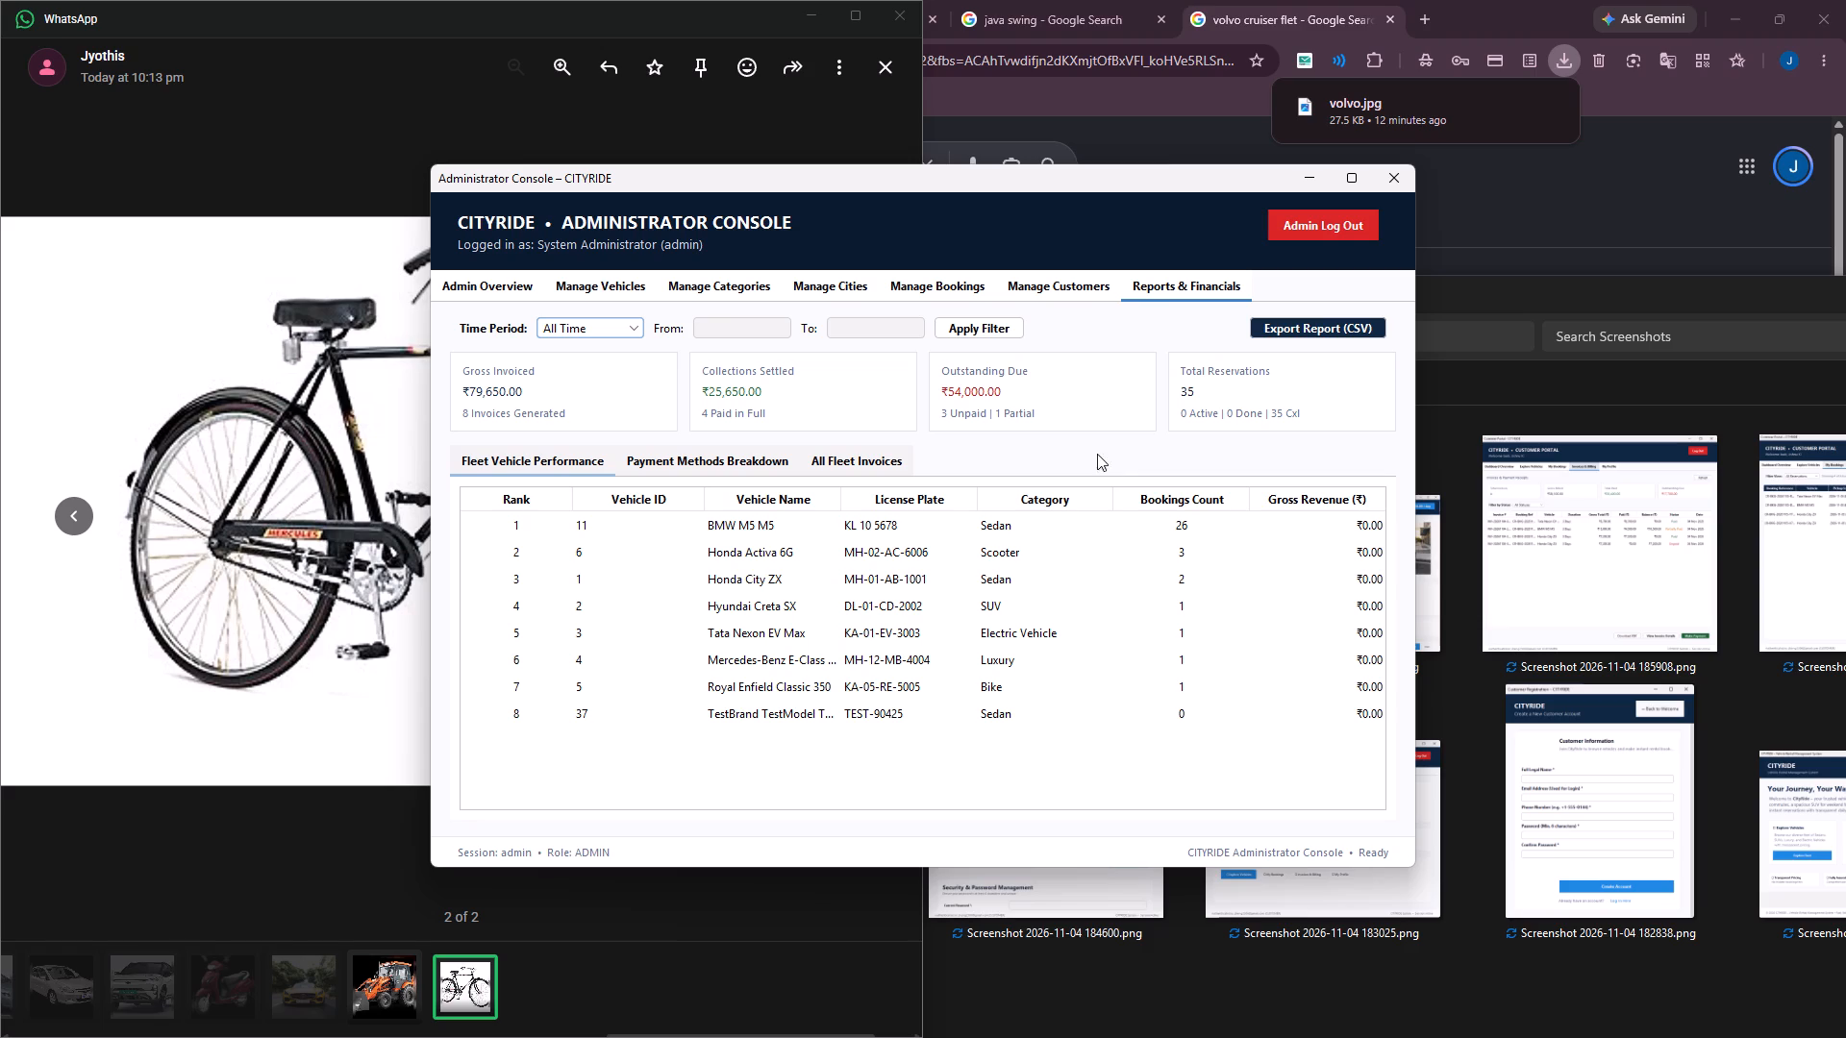
{"action": "left_click", "coordinate": [504, 292]}
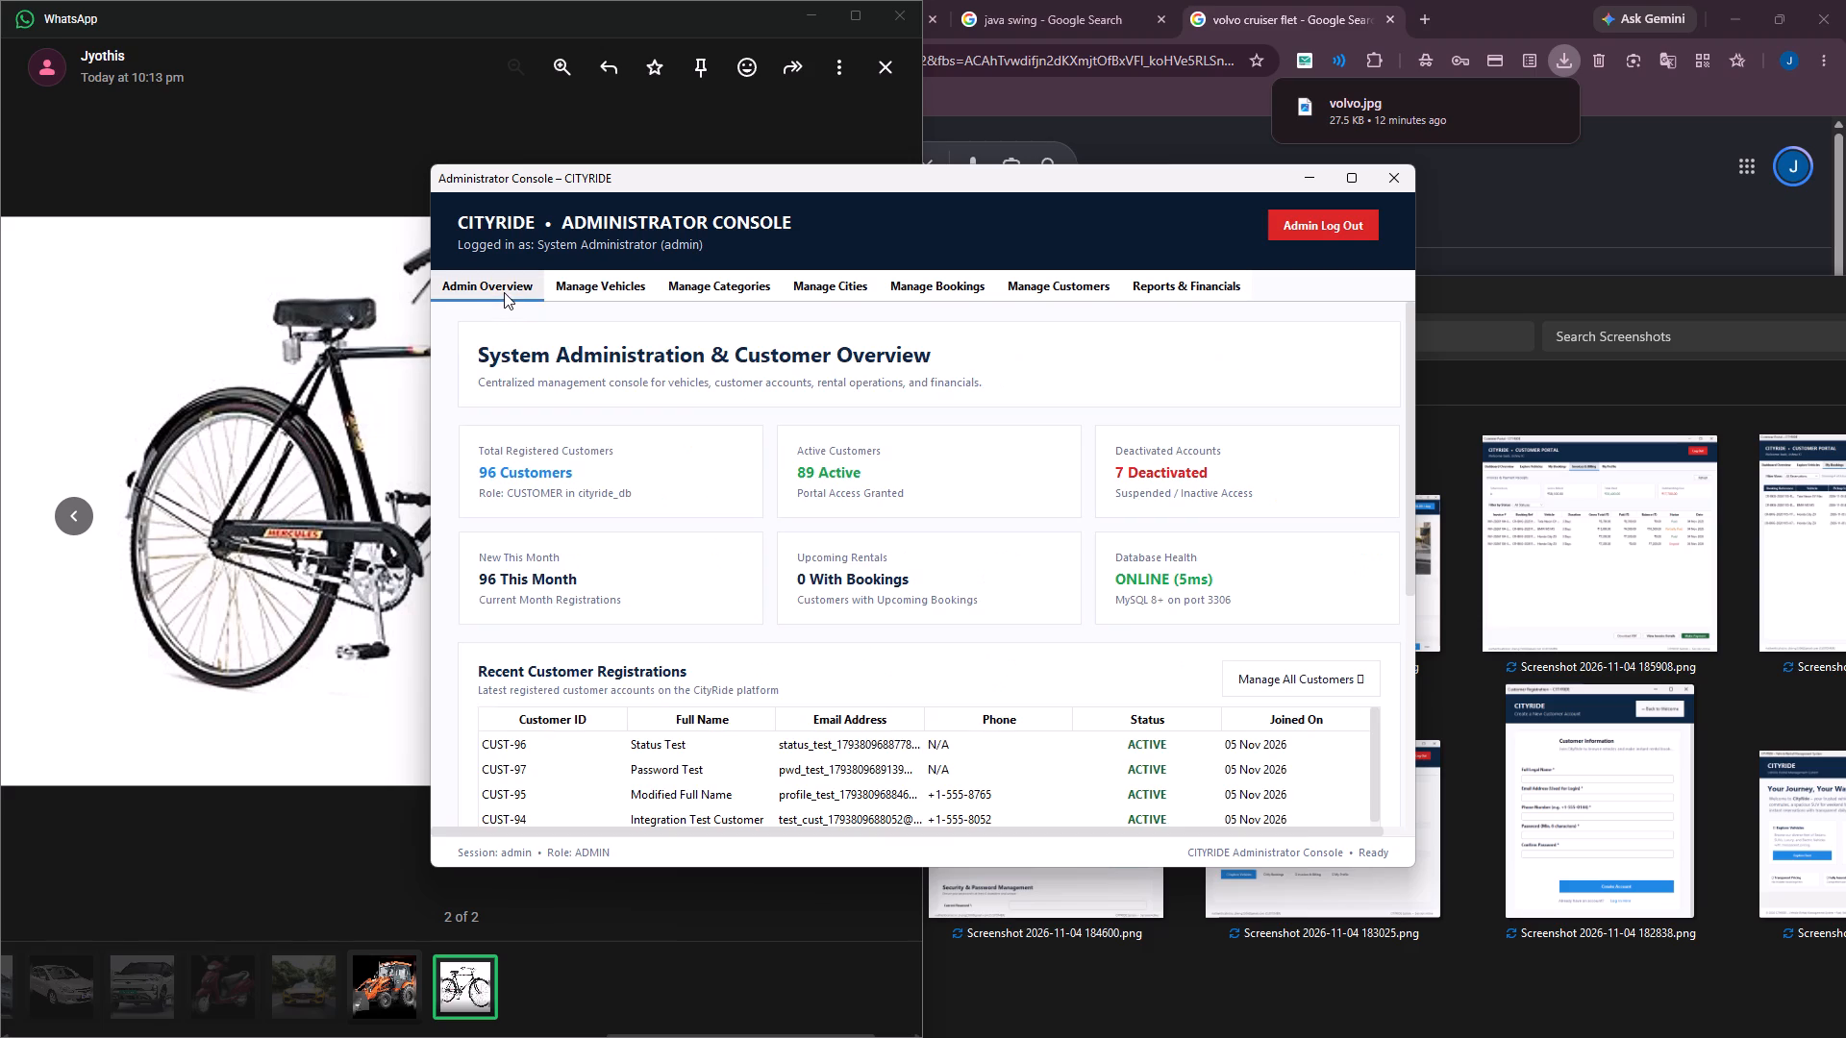